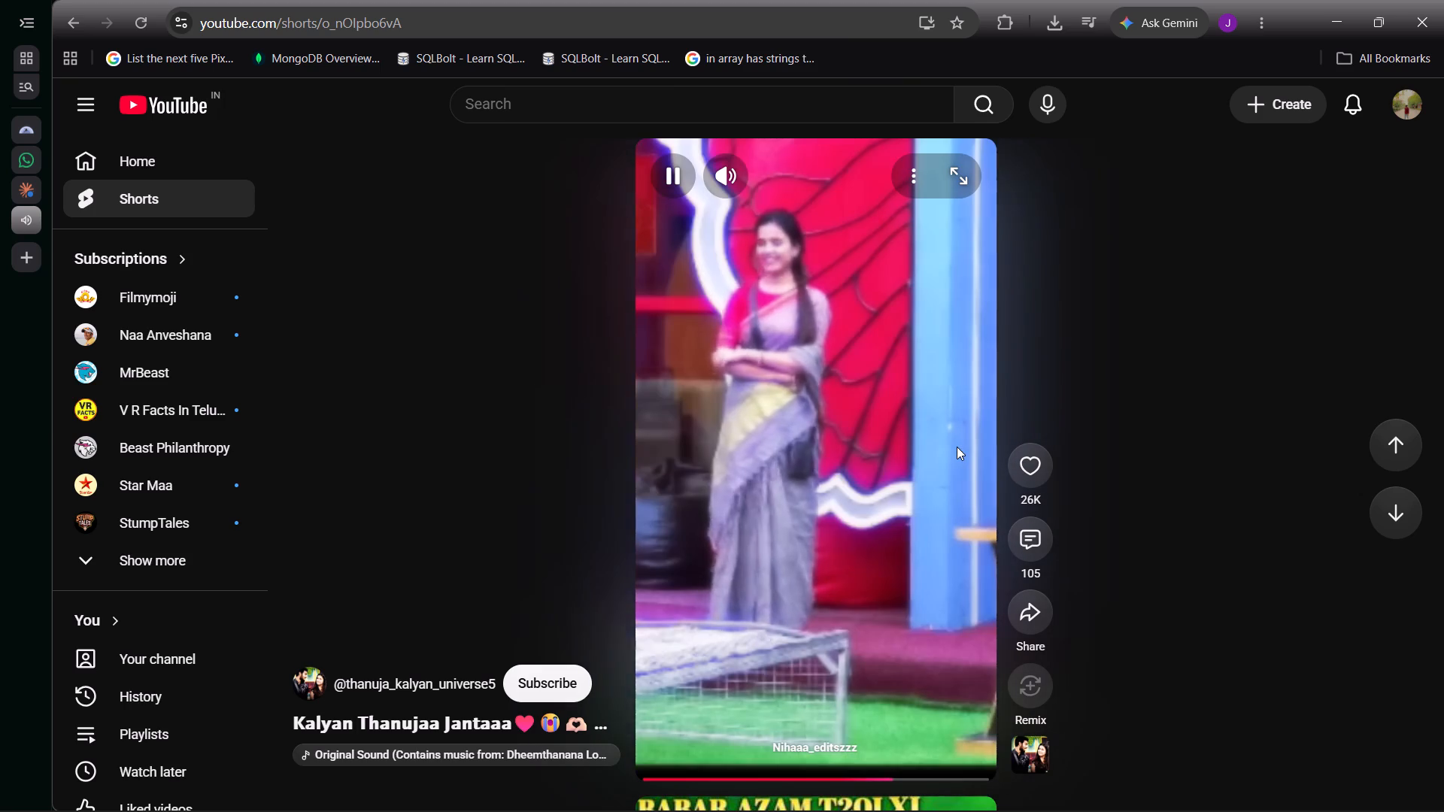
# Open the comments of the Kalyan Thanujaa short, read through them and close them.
pyautogui.click(1032, 548)
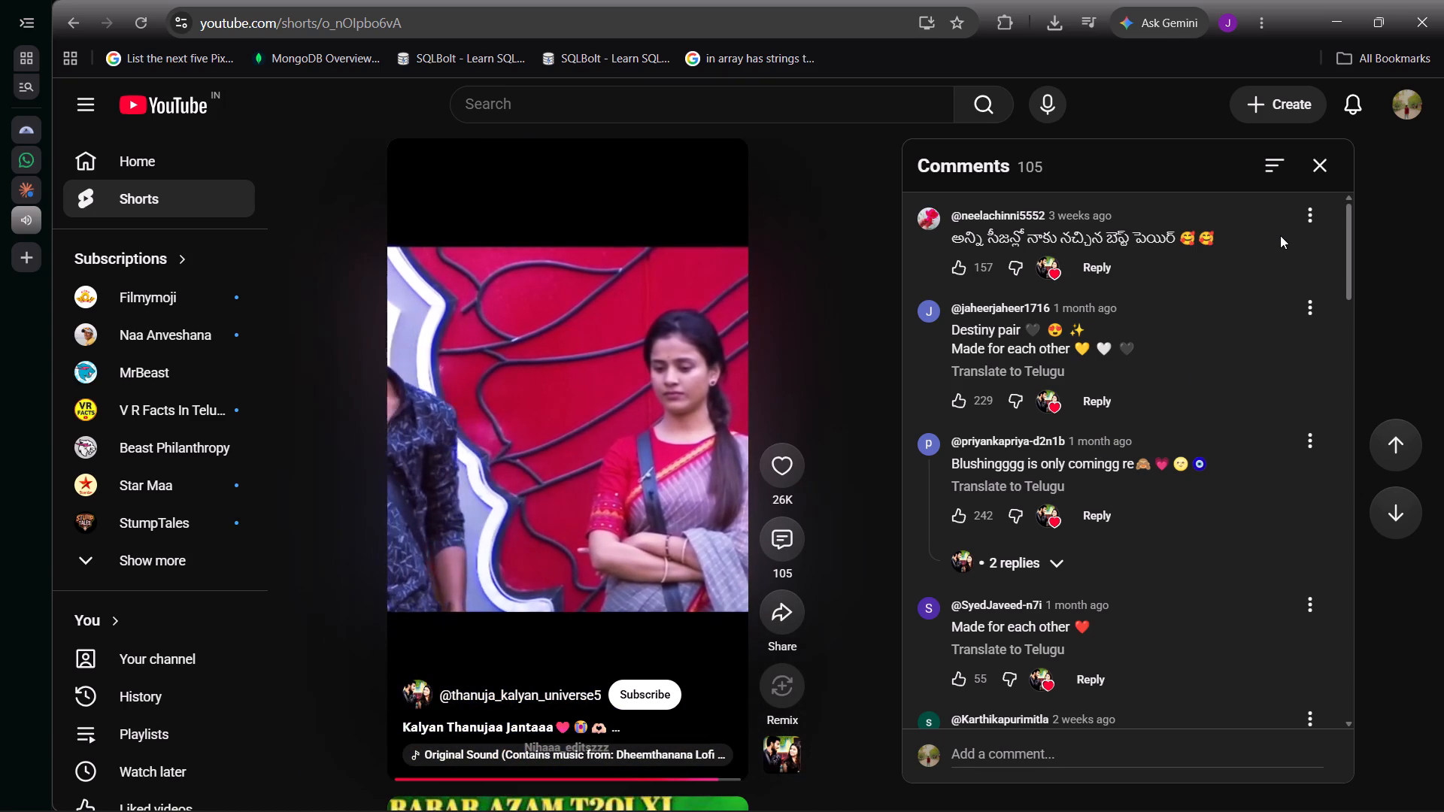
pyautogui.scroll(-2, 1191, 509)
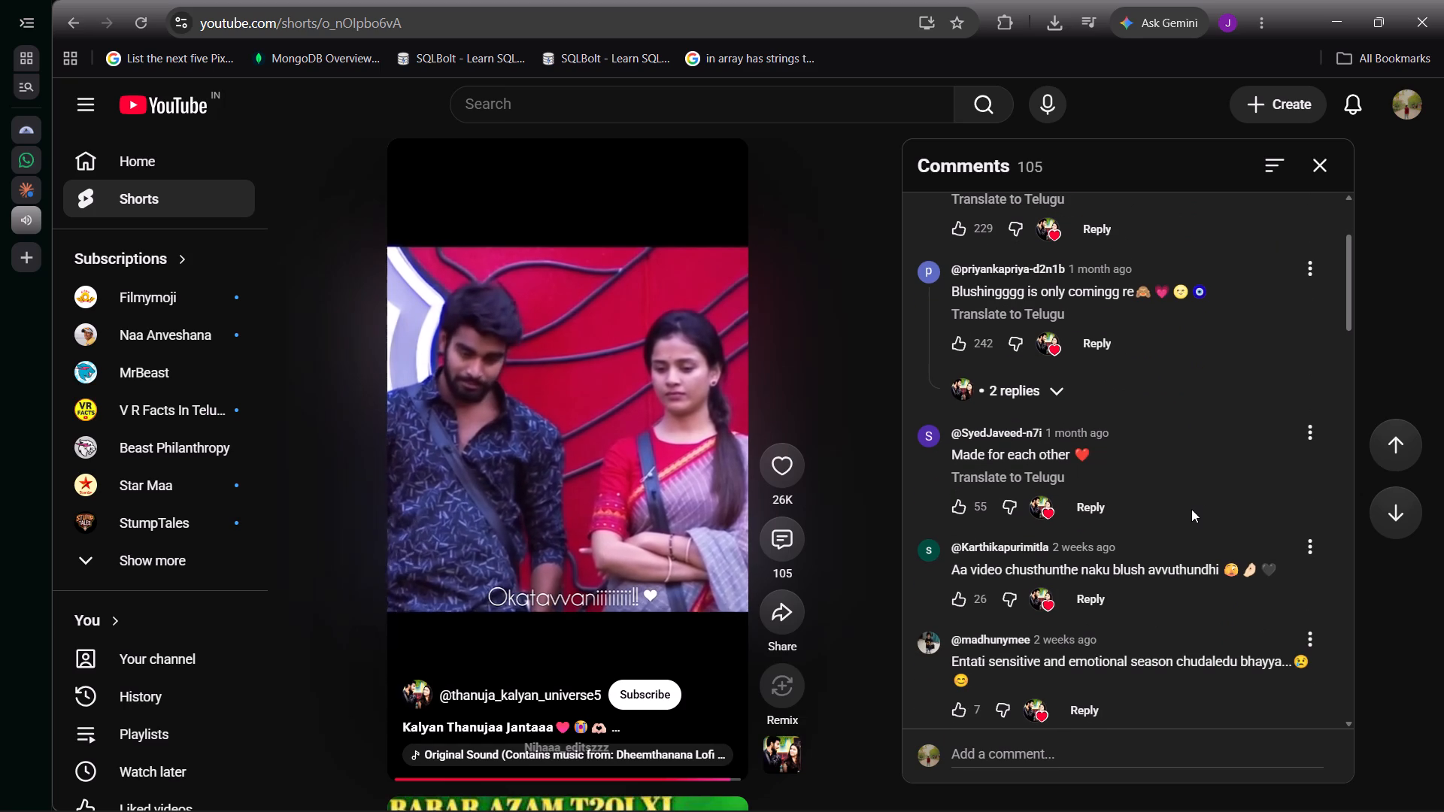
pyautogui.scroll(-2, 1191, 509)
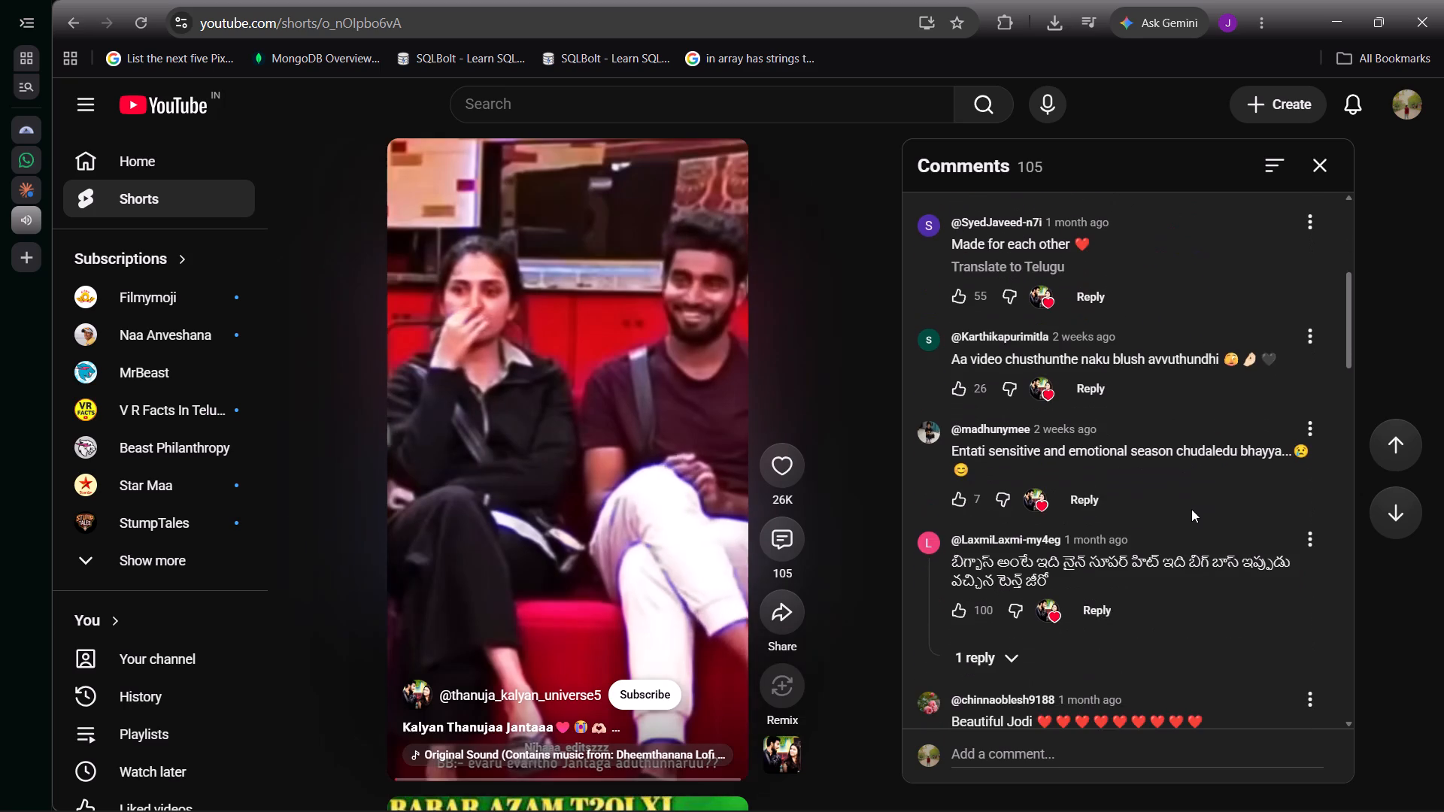
pyautogui.scroll(-1, 1191, 509)
pyautogui.scroll(5, 1191, 509)
pyautogui.click(1326, 147)
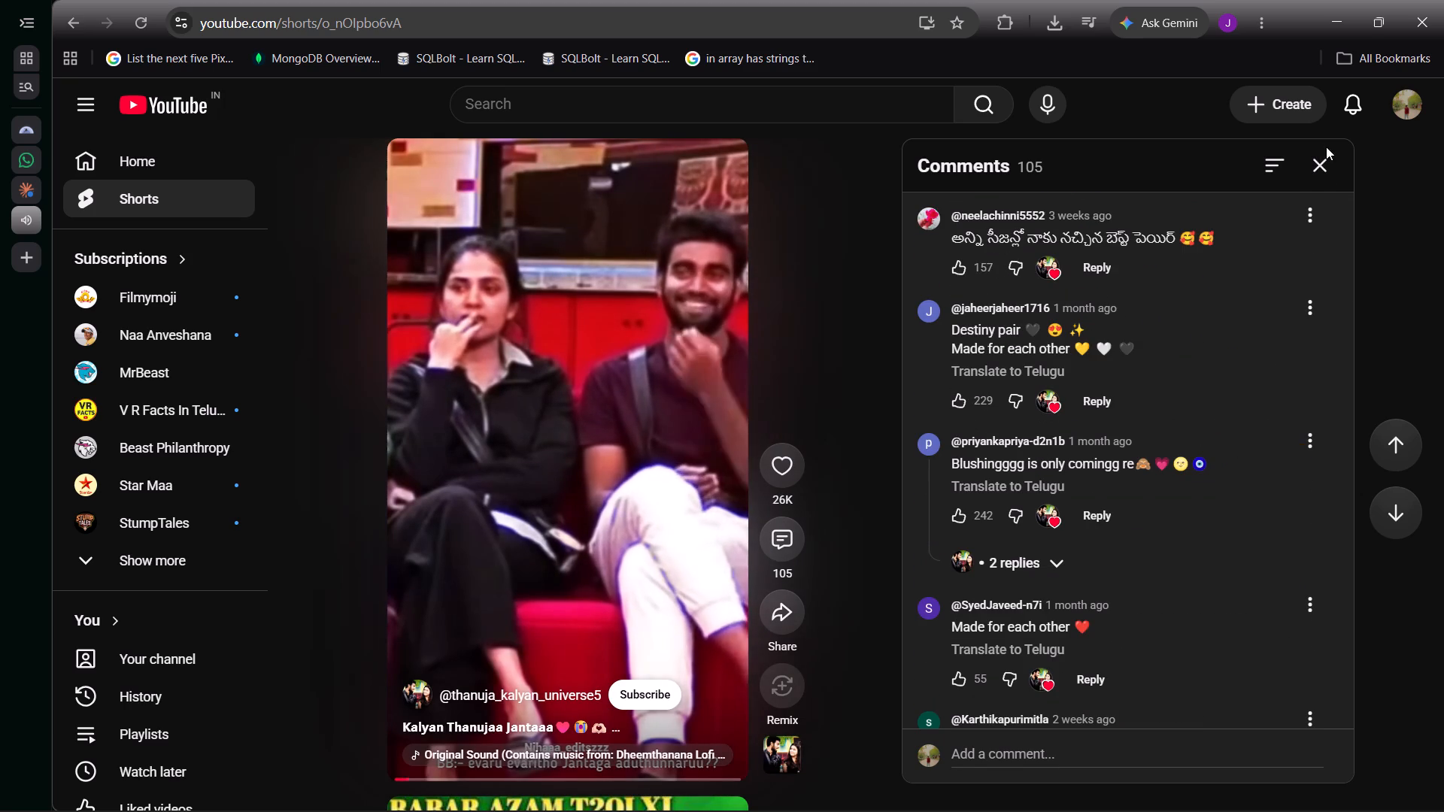
pyautogui.click(1321, 168)
# Browse onward through the Shorts feed, past the Babar Azam T20I XI video to the BigBash cricket short.
pyautogui.scroll(-1, 795, 434)
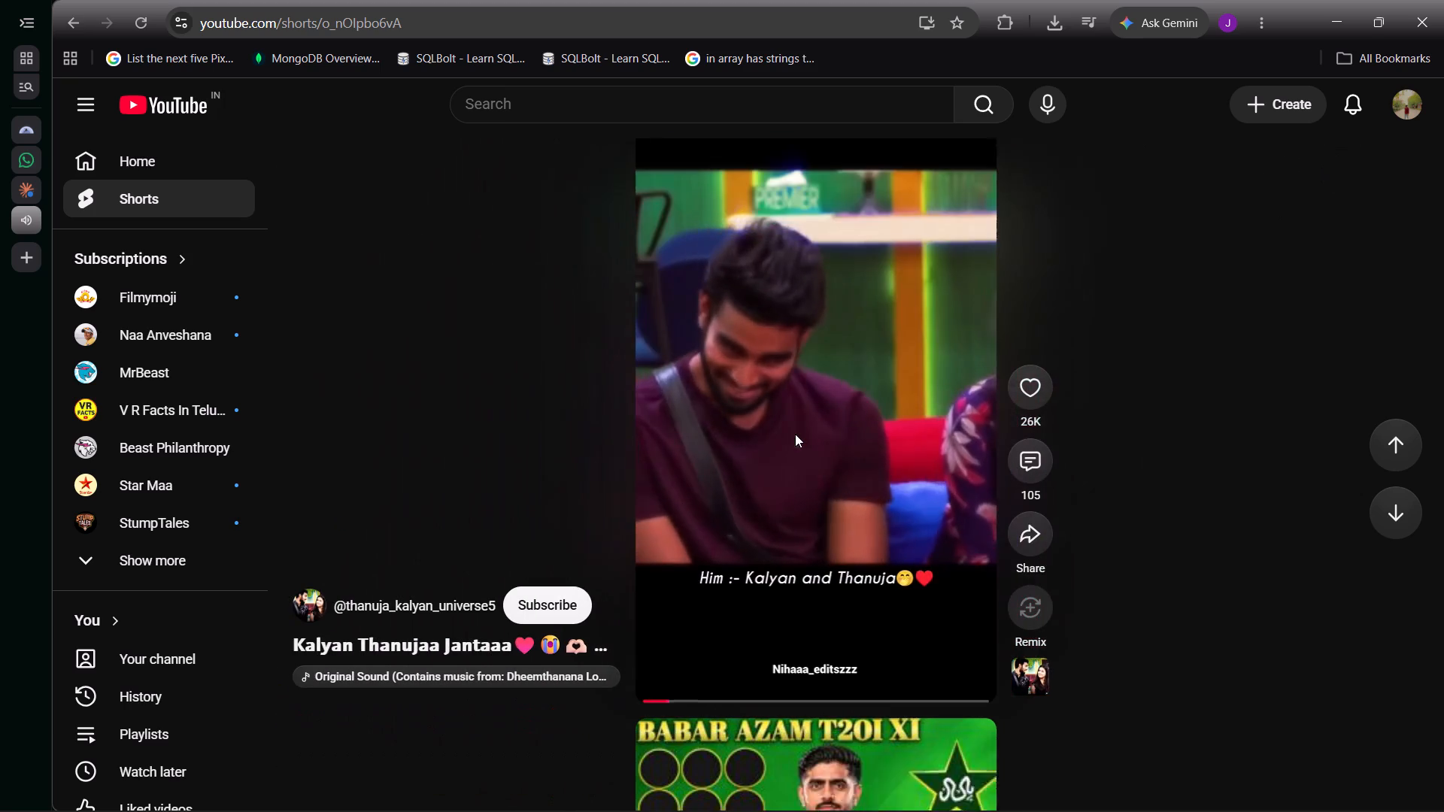
pyautogui.scroll(-1, 795, 434)
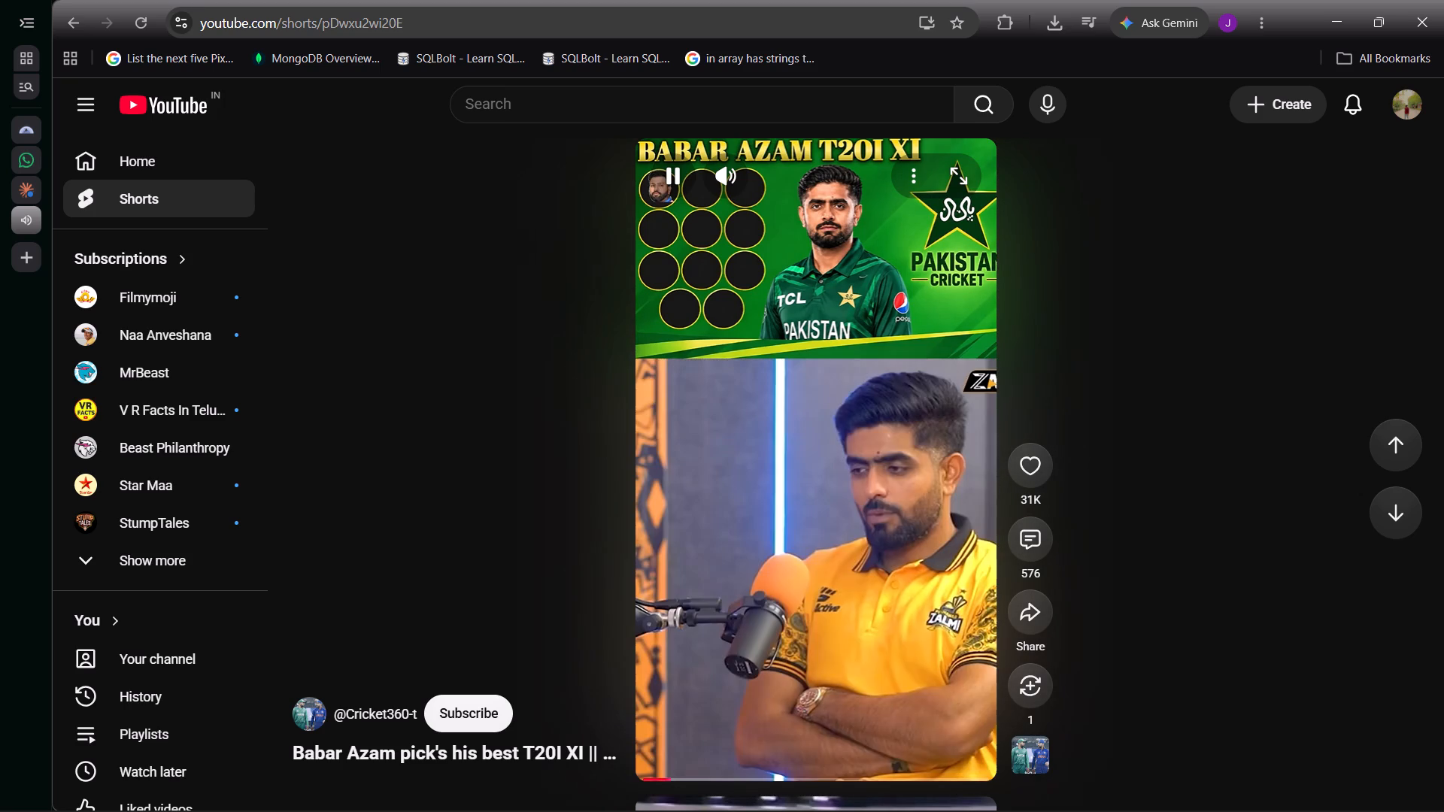
pyautogui.scroll(-2, 795, 434)
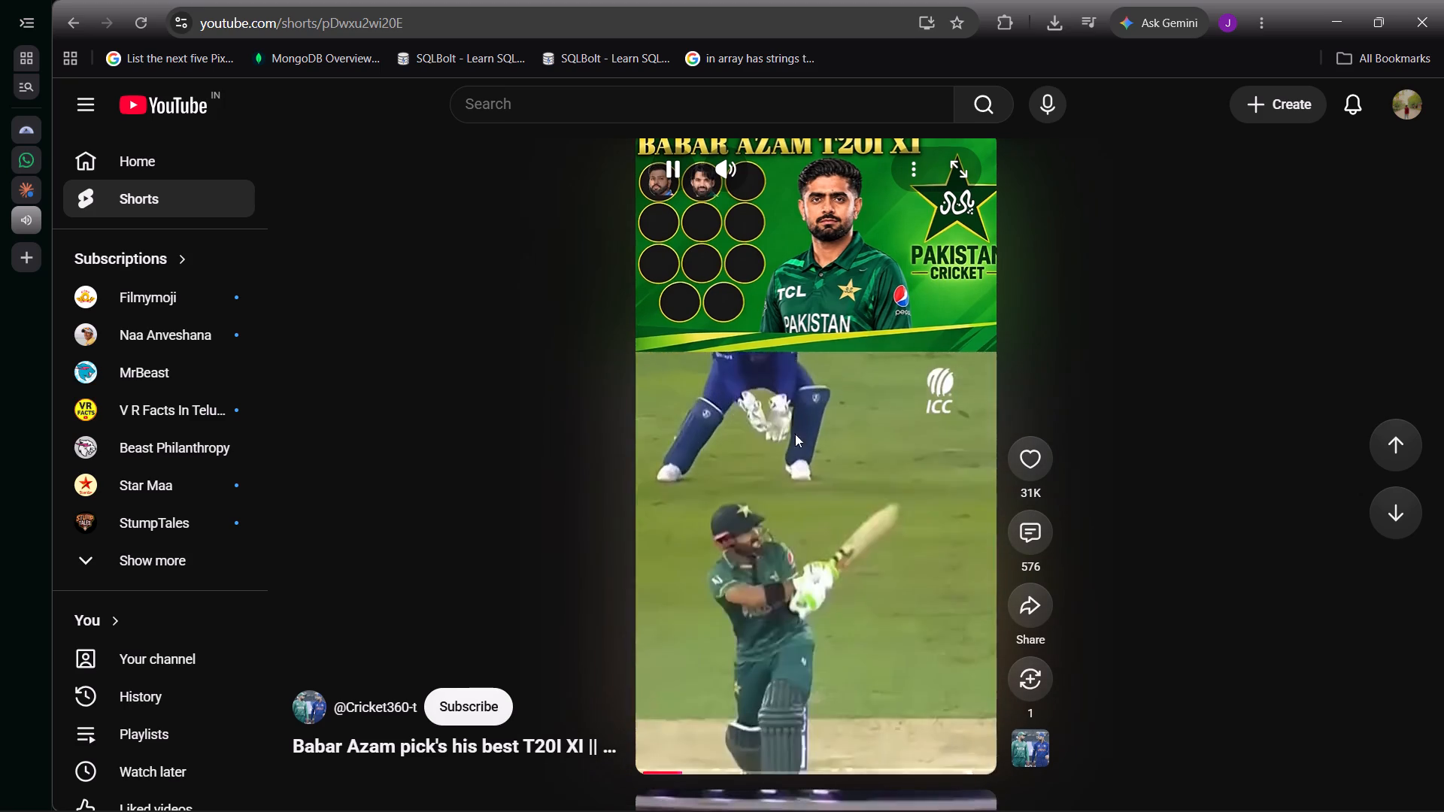
pyautogui.scroll(-2, 795, 434)
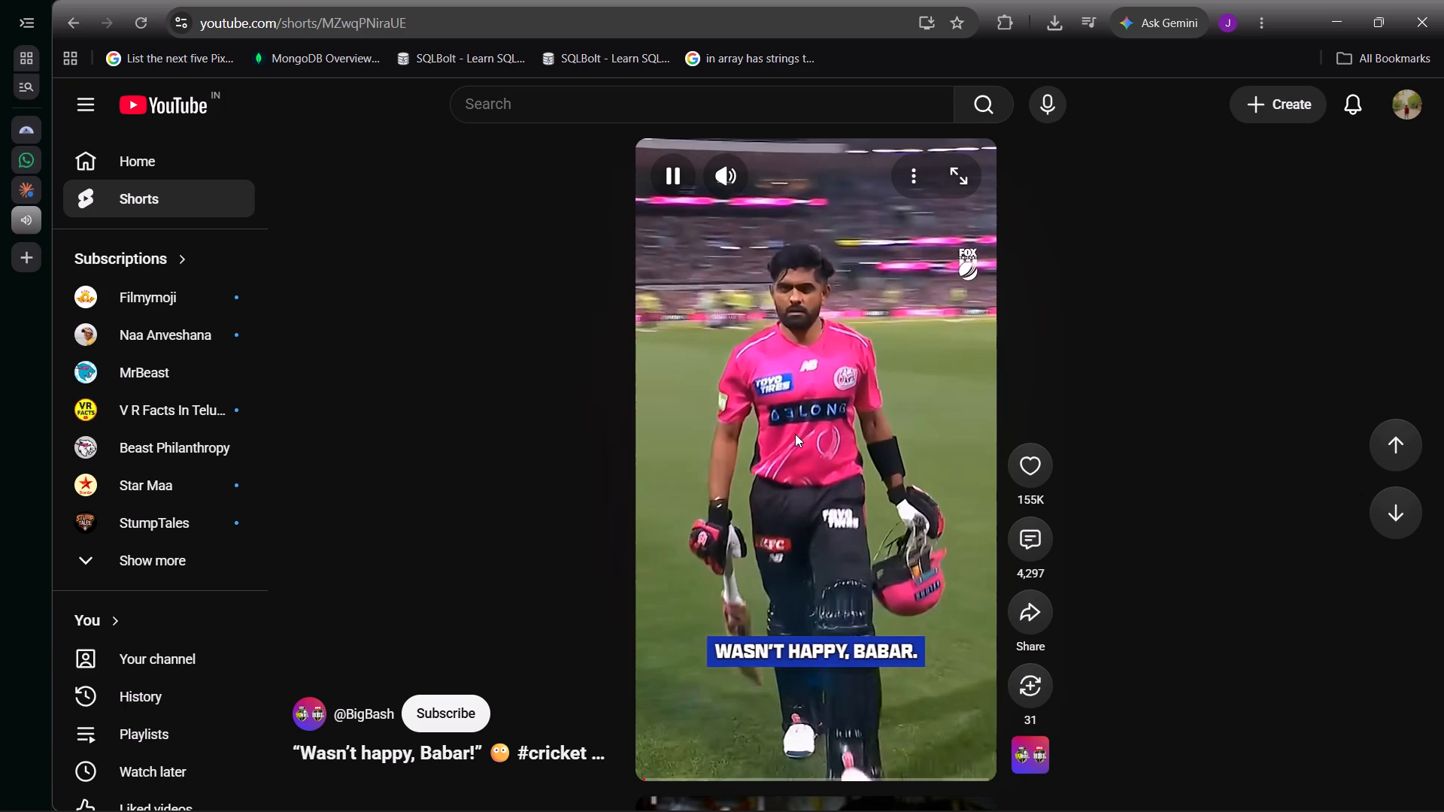
pyautogui.scroll(-3, 795, 434)
pyautogui.scroll(3, 620, 383)
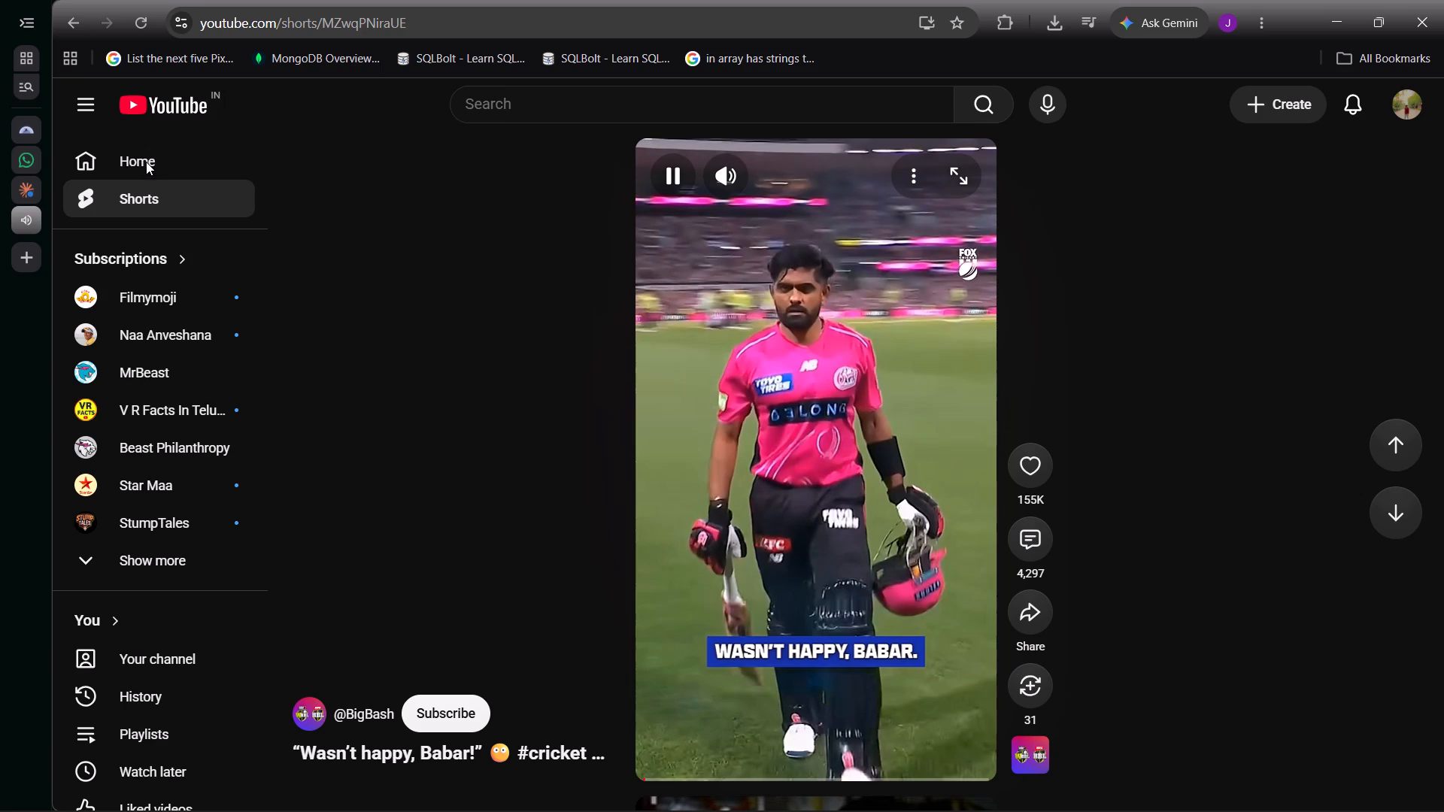
# Leave the Shorts feed and go to the YouTube home page.
pyautogui.doubleClick(146, 162)
pyautogui.doubleClick(146, 162)
pyautogui.scroll(3, 146, 162)
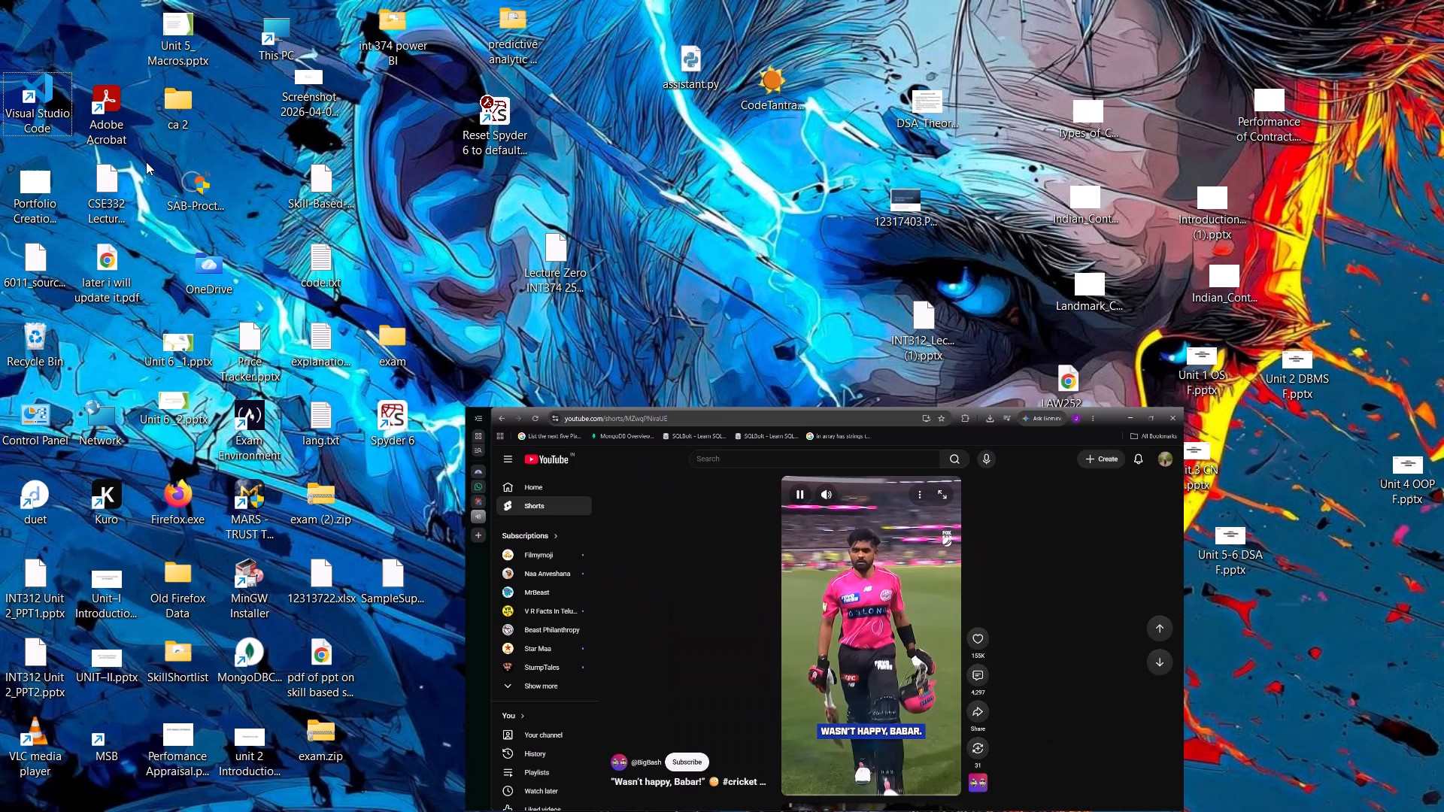
# Switch to the Windows desktop and refresh it three times.
pyautogui.rightClick(633, 327)
pyautogui.click(741, 358)
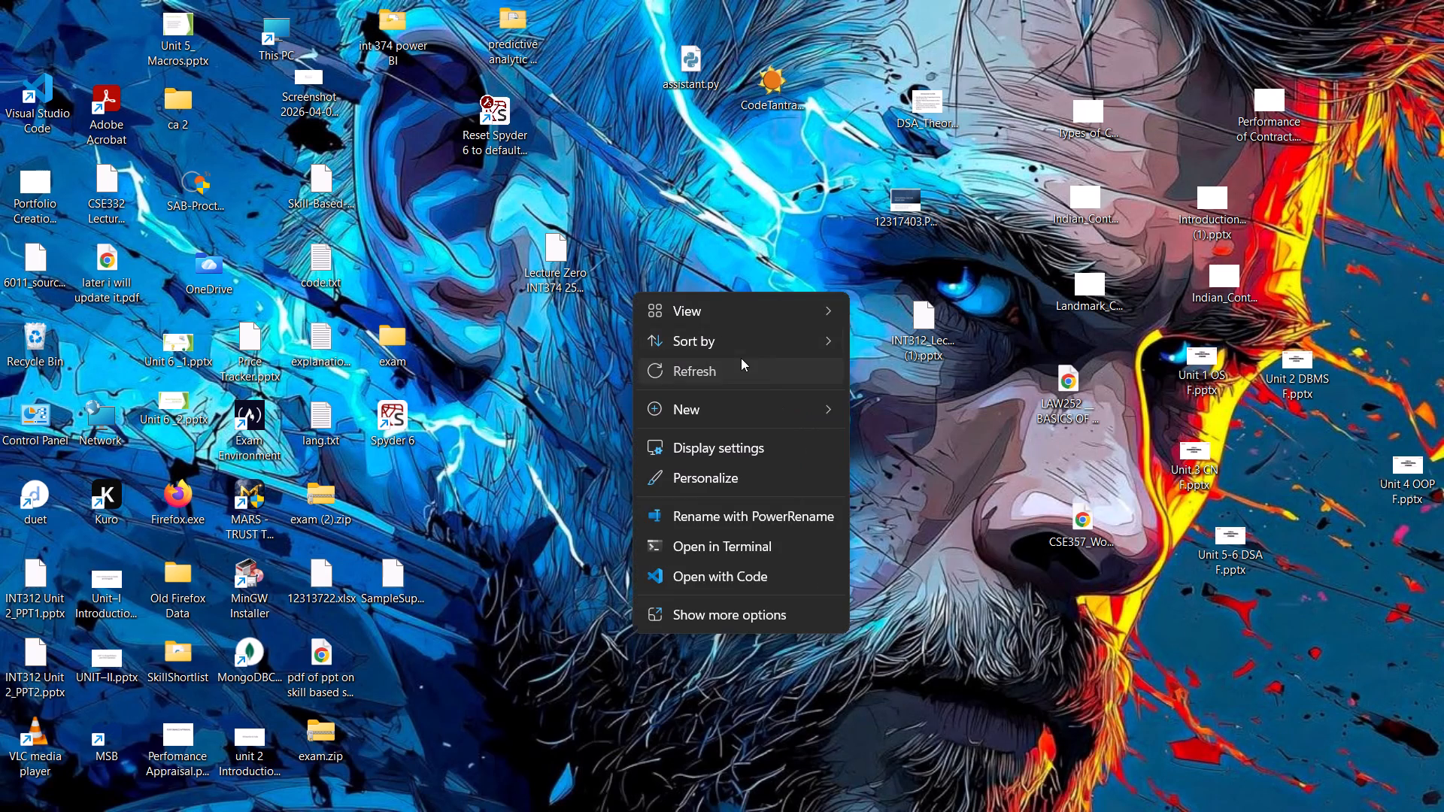
pyautogui.rightClick(741, 358)
pyautogui.click(804, 371)
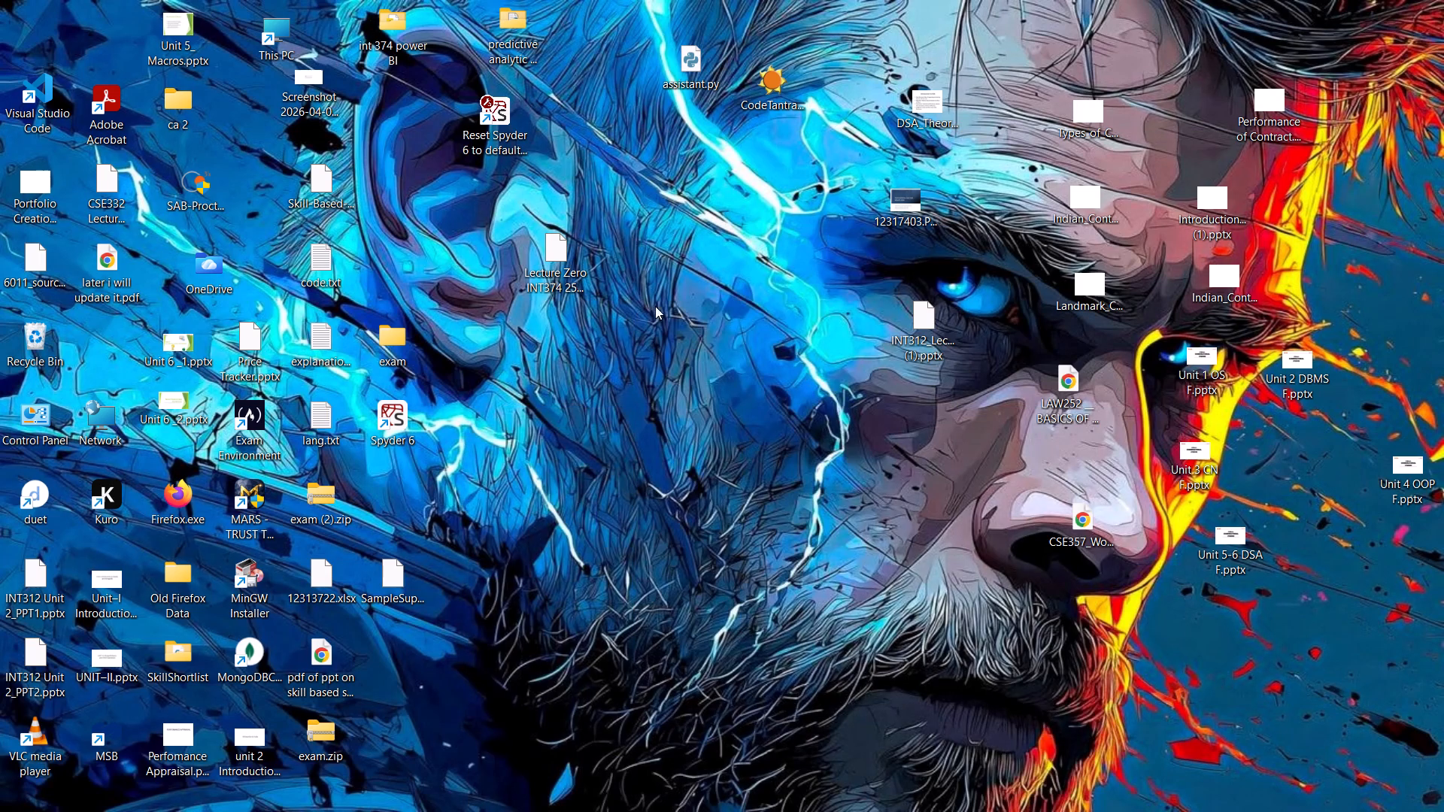
pyautogui.rightClick(662, 362)
pyautogui.click(717, 376)
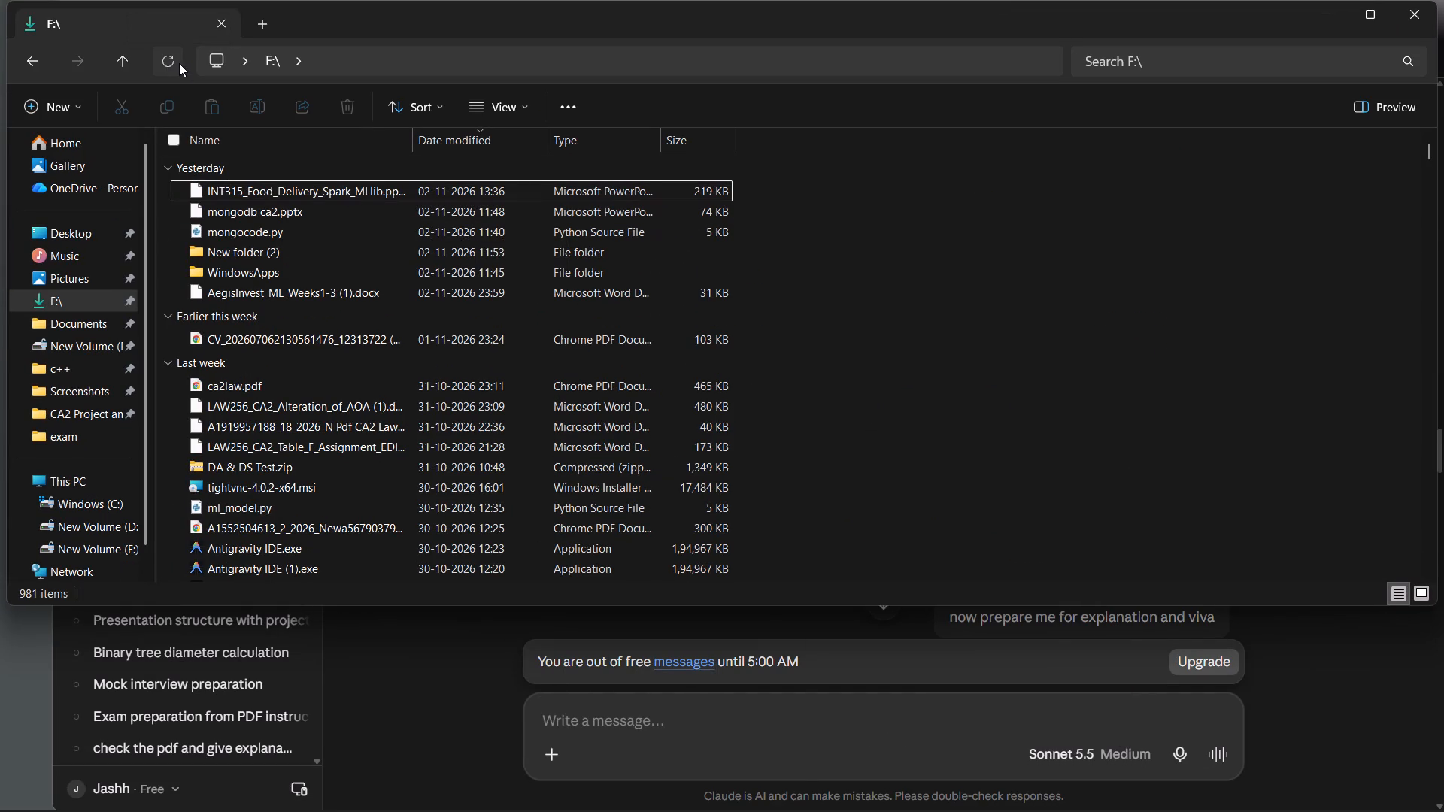
pyautogui.doubleClick(315, 192)
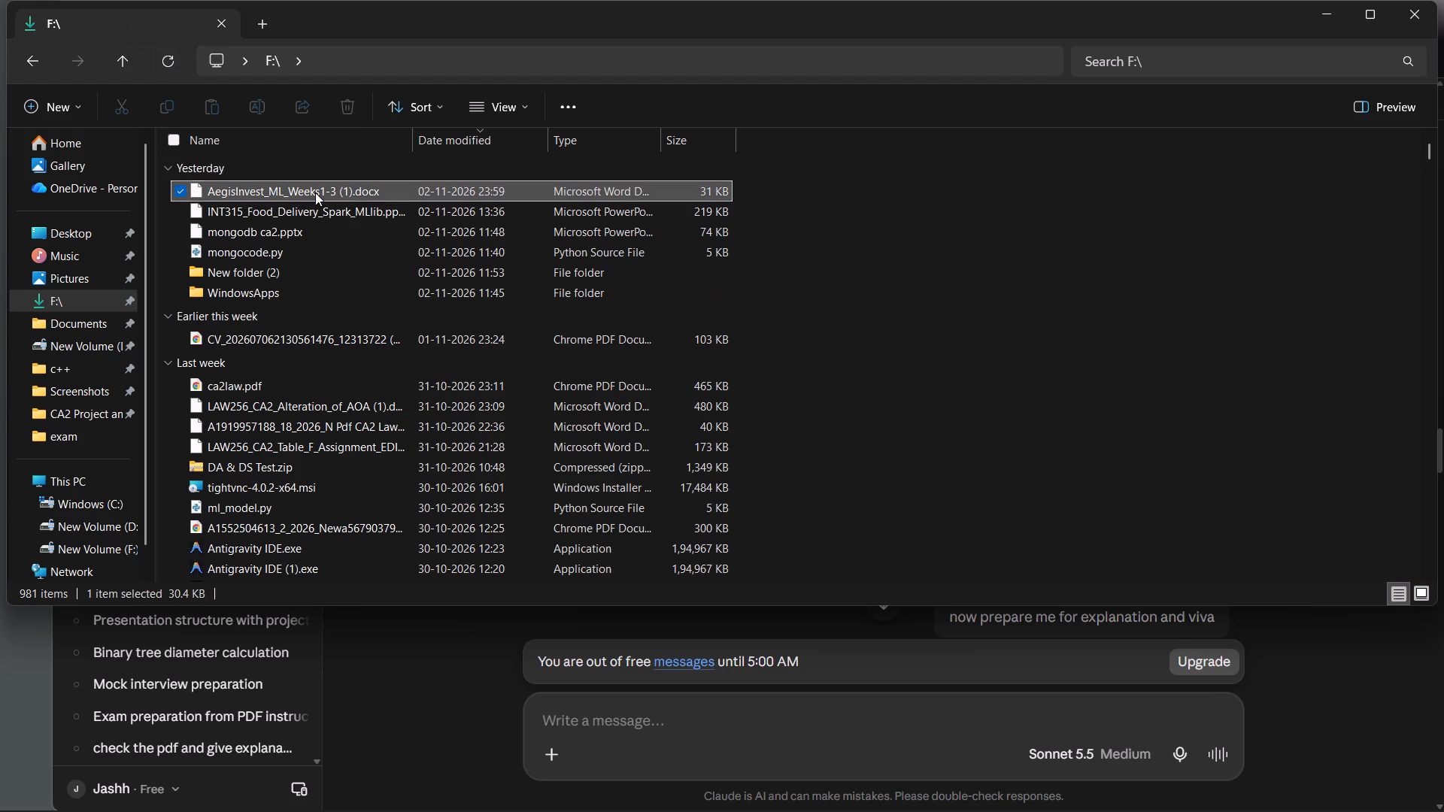
pyautogui.click(315, 192)
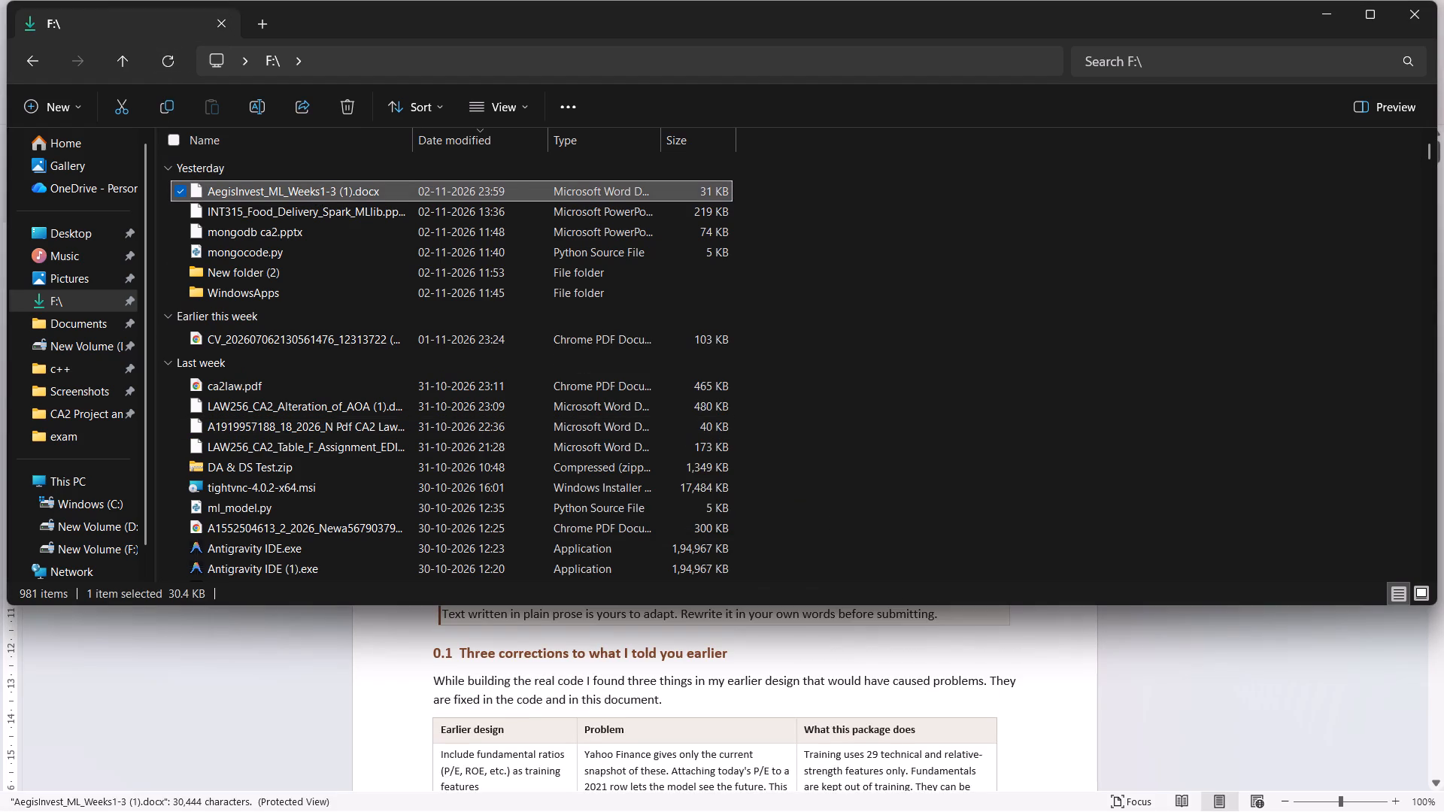
pyautogui.click(1148, 650)
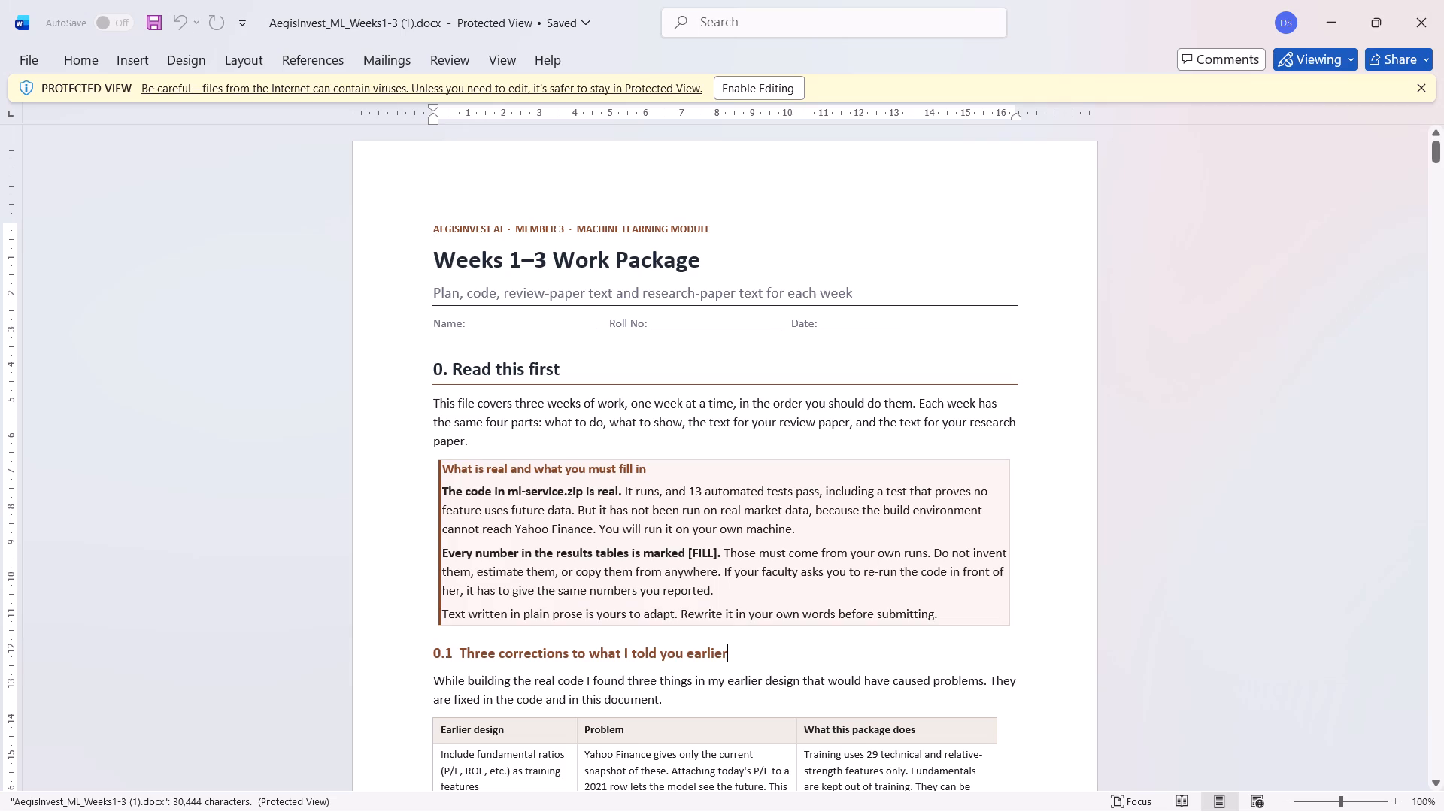
pyautogui.click(772, 93)
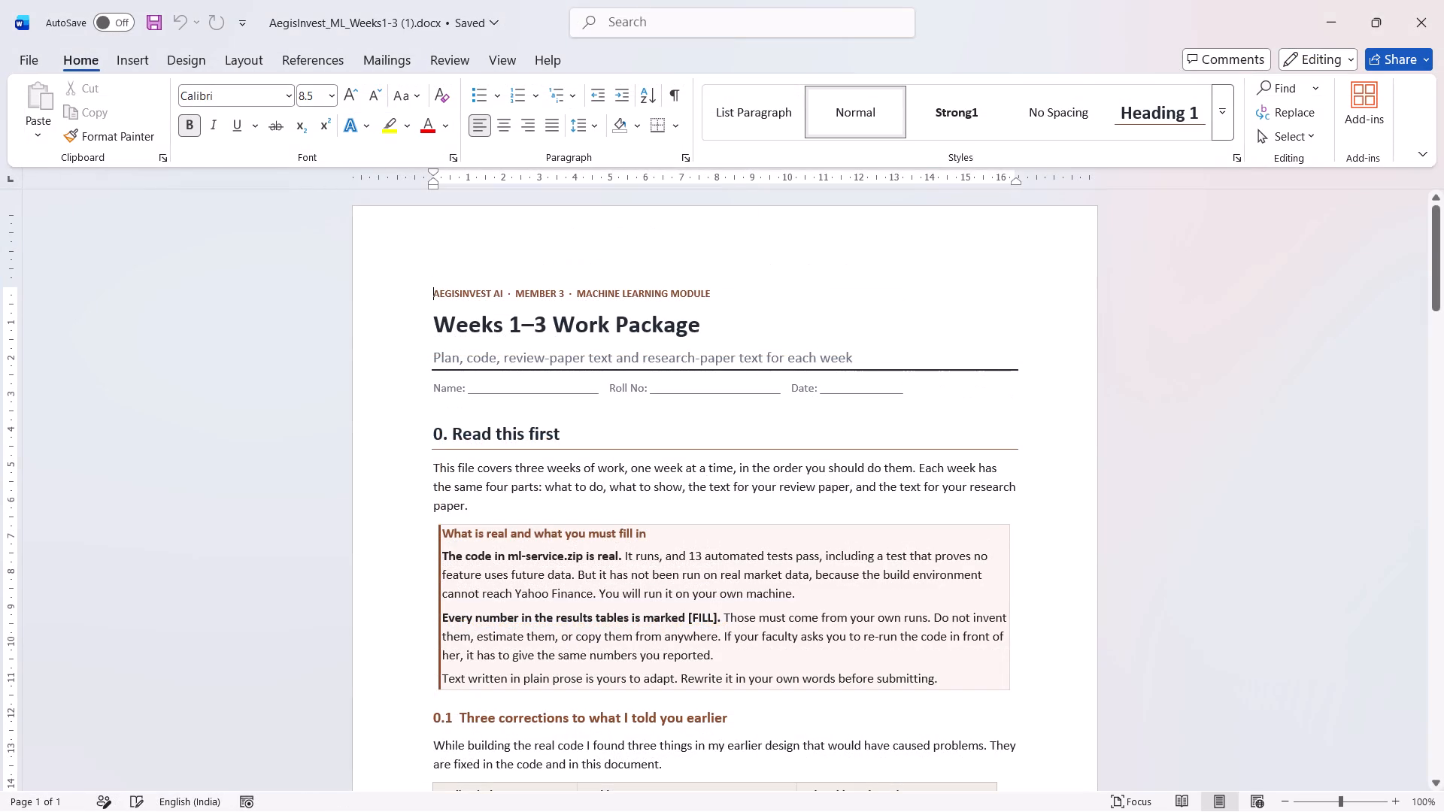
# Delete "Work Package" from the document title, keeping "Weeks 1–3".
pyautogui.moveTo(738, 323); pyautogui.dragTo(610, 332)
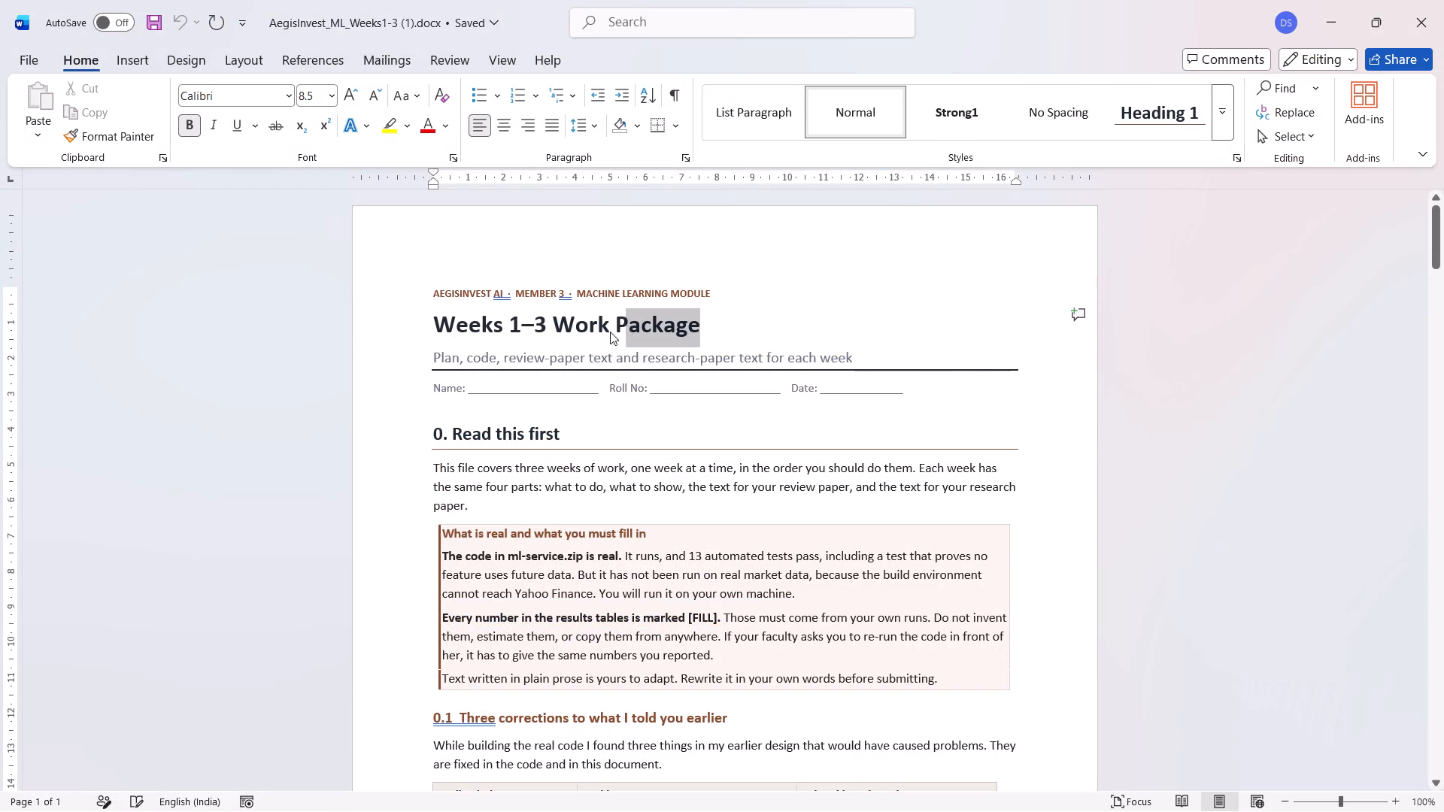
pyautogui.moveTo(610, 332); pyautogui.dragTo(565, 320)
pyautogui.press('BackSpace')
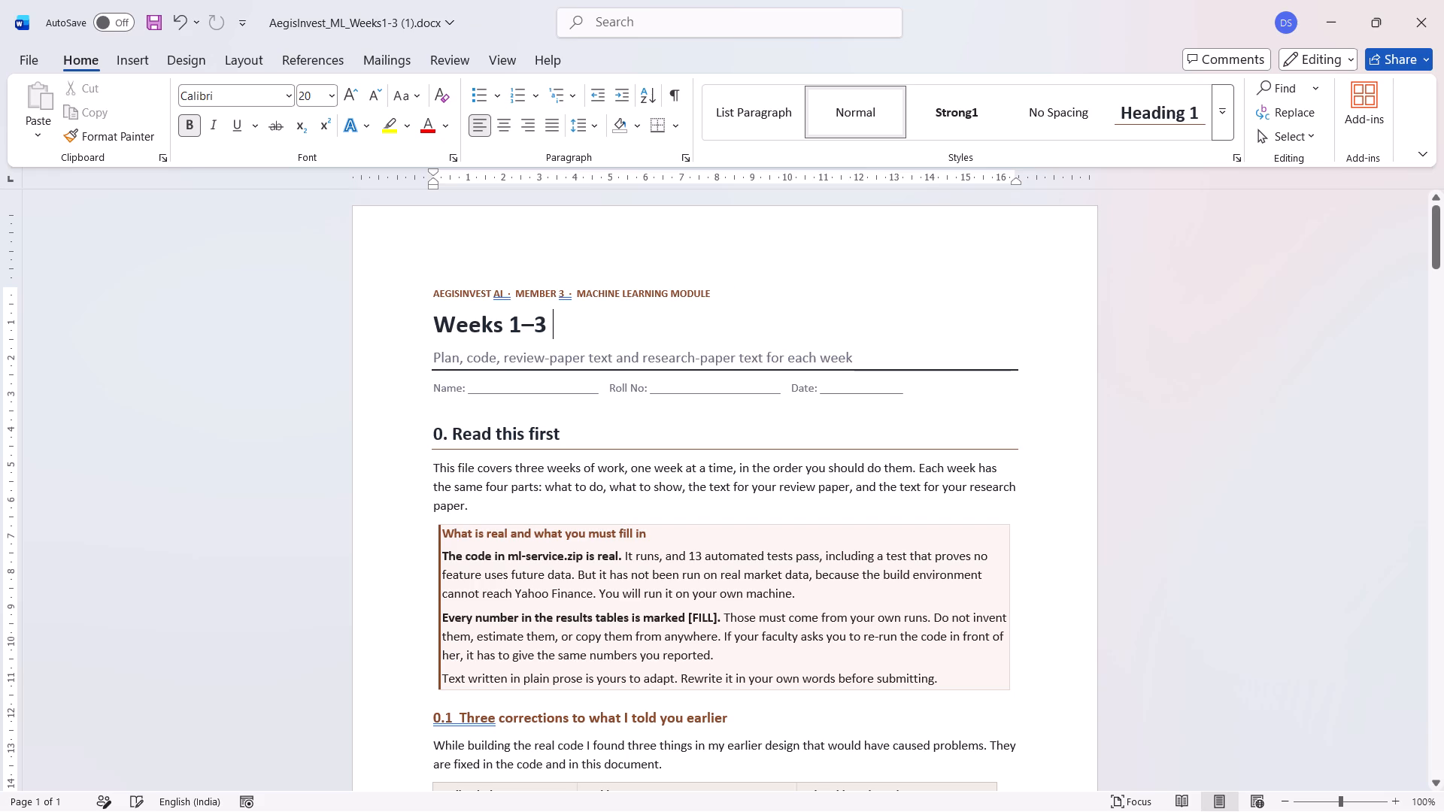
# Delete the subtitle line about plan, code, review-paper text and research-paper text under the title.
pyautogui.moveTo(866, 353); pyautogui.dragTo(463, 368)
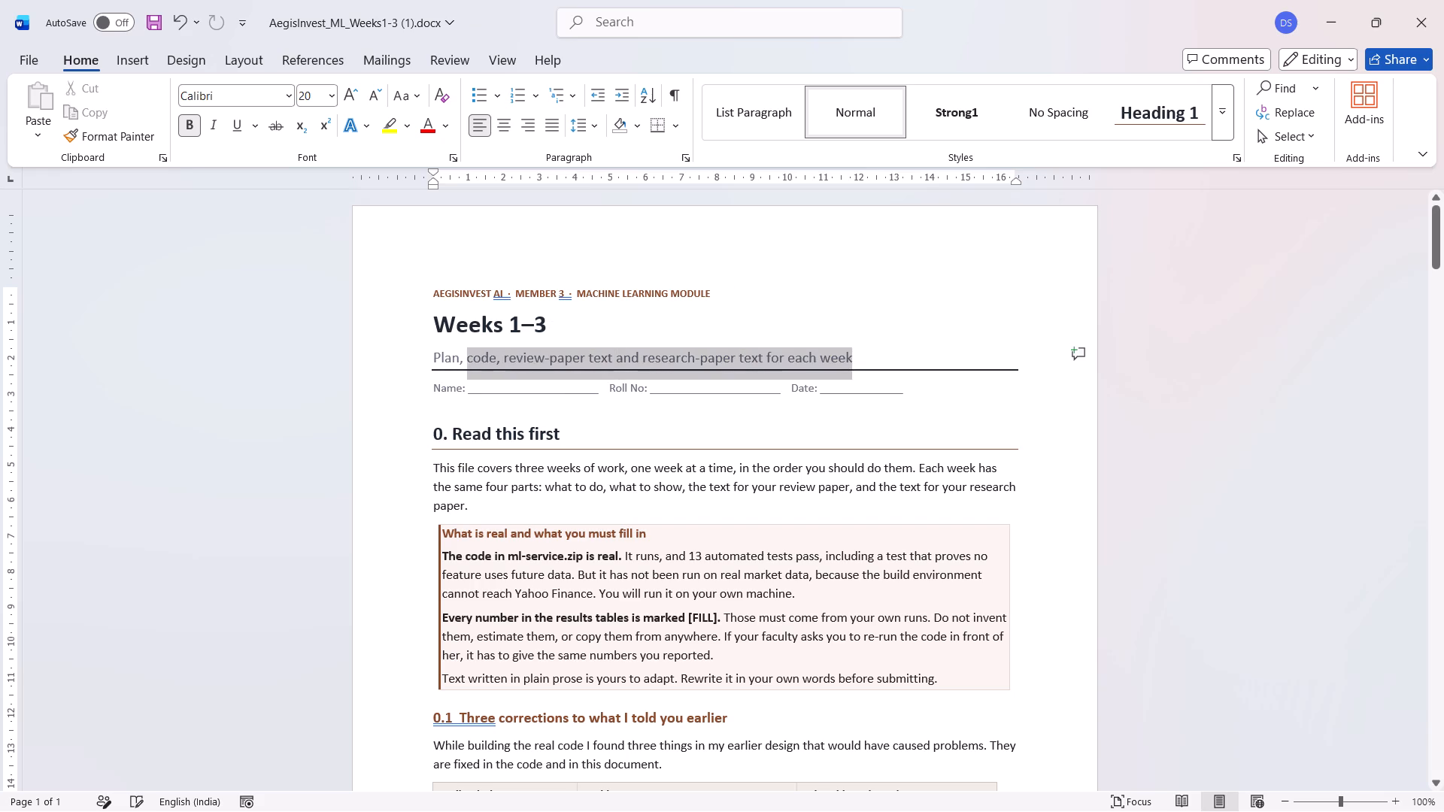
pyautogui.moveTo(463, 368); pyautogui.dragTo(447, 365)
pyautogui.press('BackSpace')
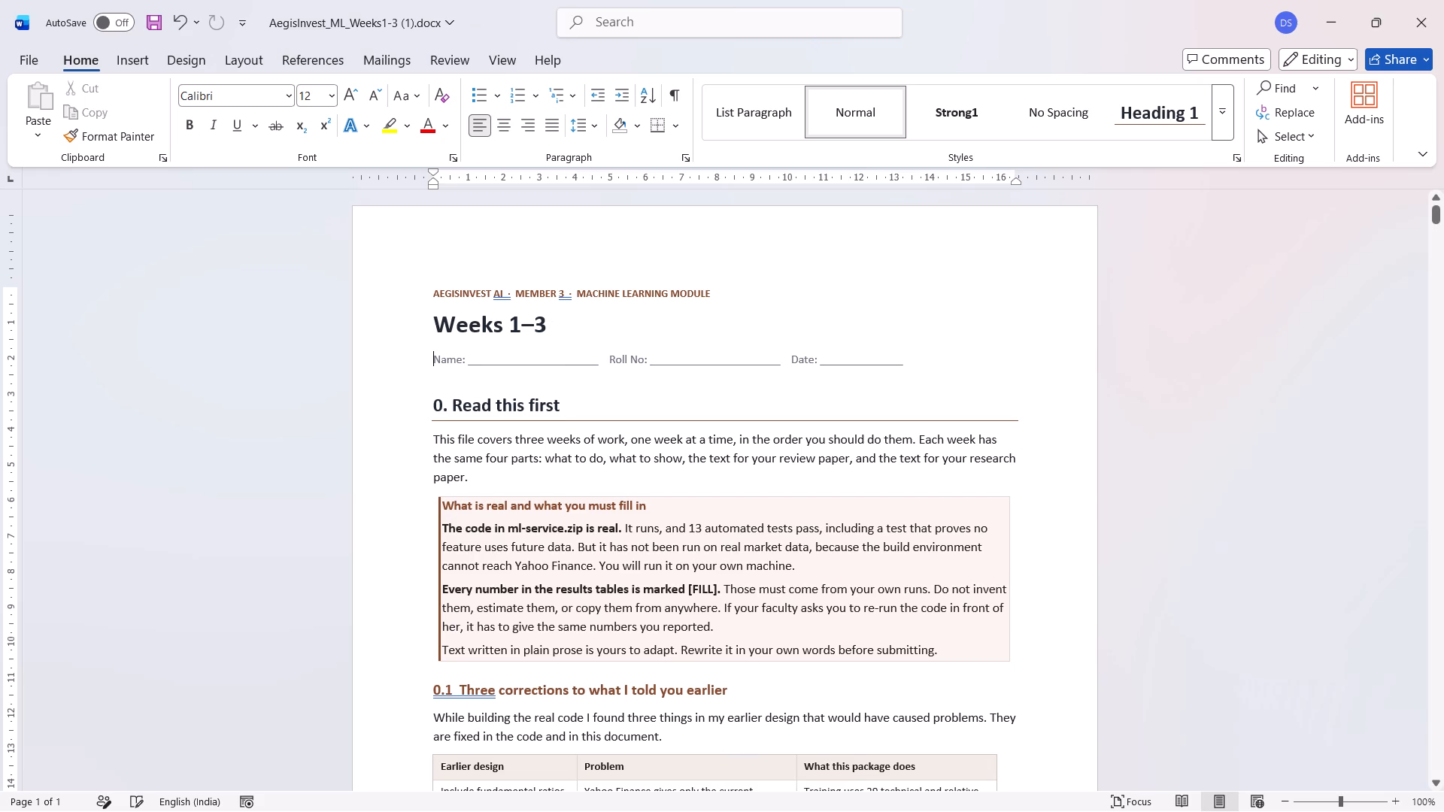
# Enter the student's first name in the Name blank below the title.
pyautogui.click(490, 356)
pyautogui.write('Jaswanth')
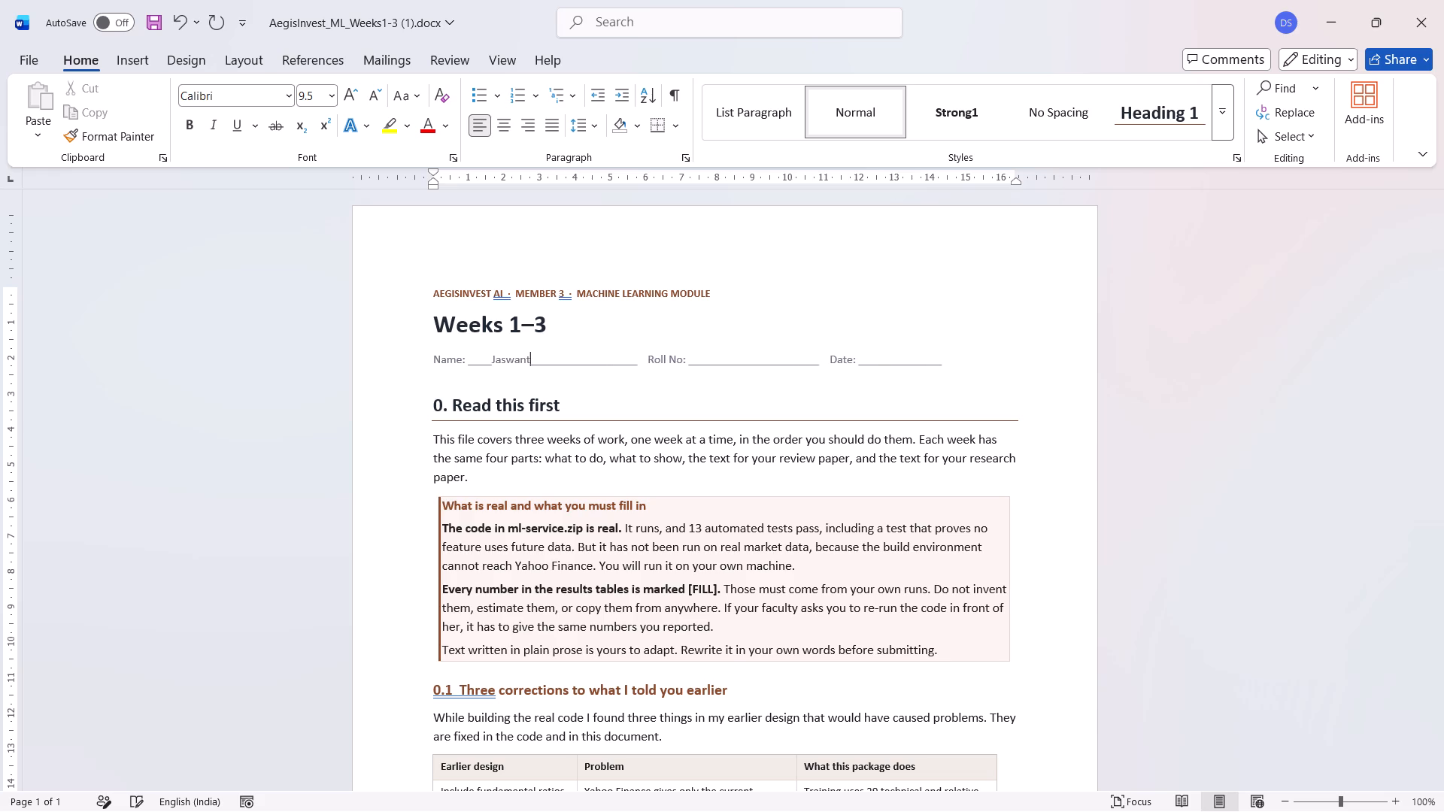
# Remove the blank underline after the entered name, leaving one space before "Roll No:".
pyautogui.doubleClick(643, 362)
pyautogui.click(643, 362)
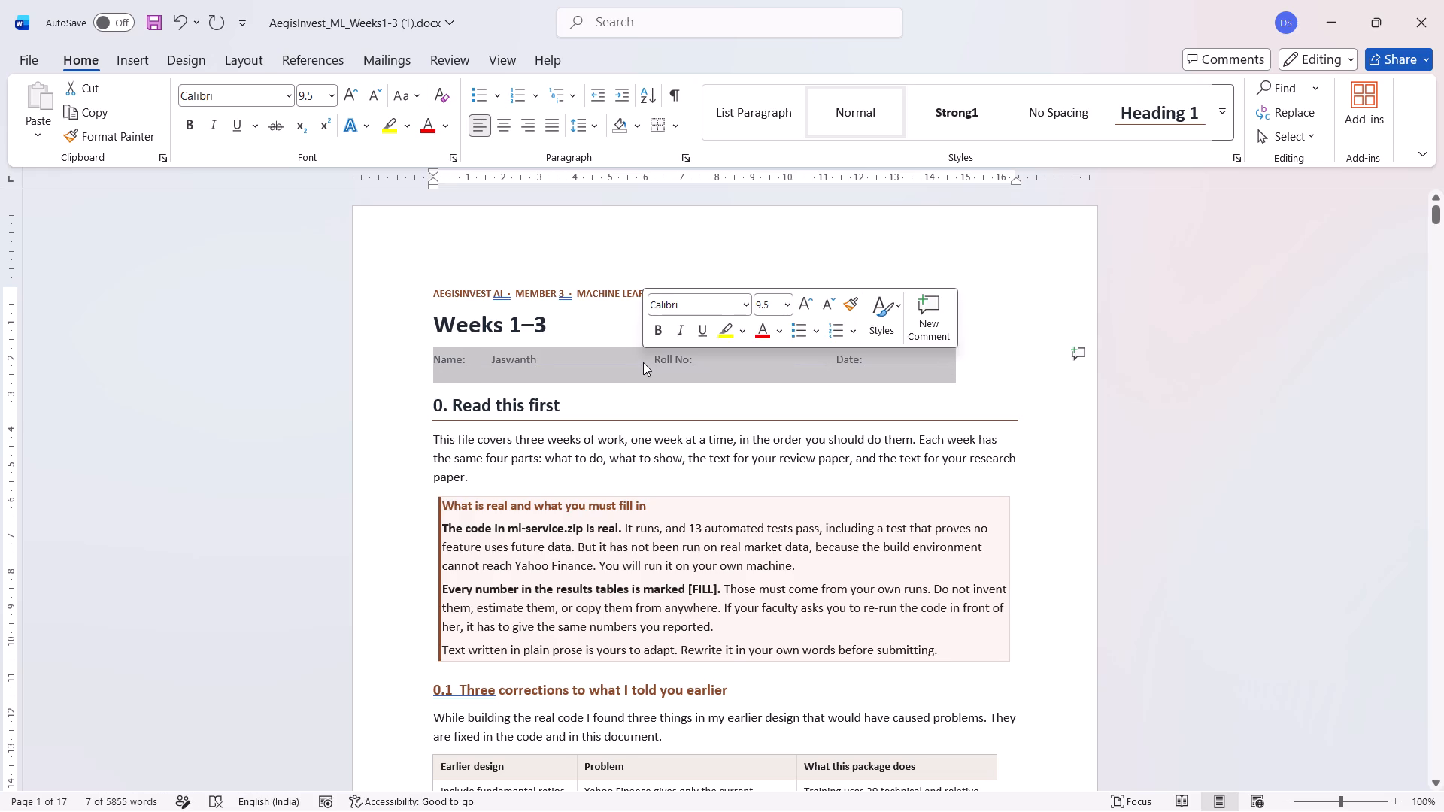
pyautogui.doubleClick(643, 362)
pyautogui.press('BackSpace')
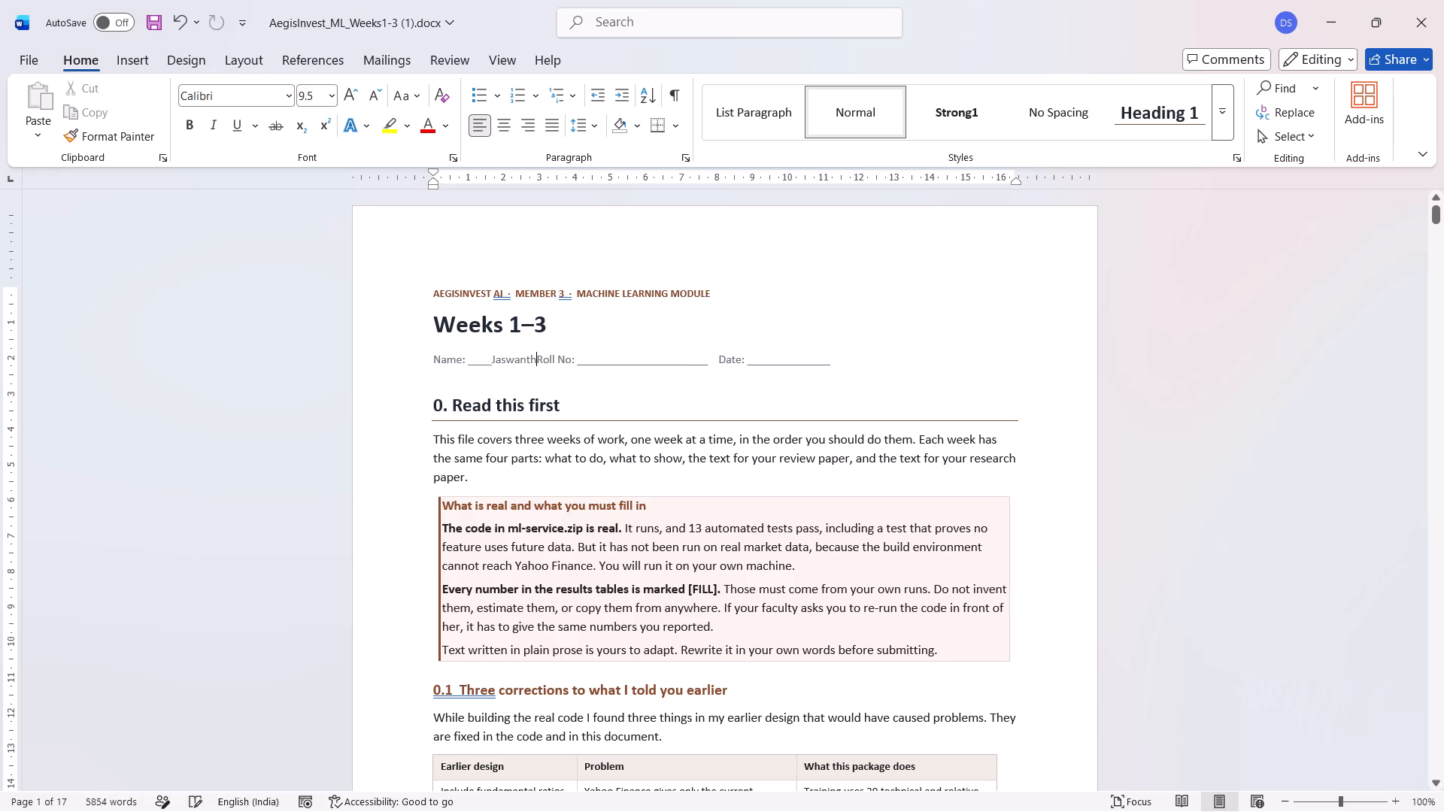
pyautogui.press('space')
# Remove the underline characters between "Name:" and the entered first name.
pyautogui.press('Left')
pyautogui.press('Left')
pyautogui.press('Left')
pyautogui.press('Left')
pyautogui.press('Left')
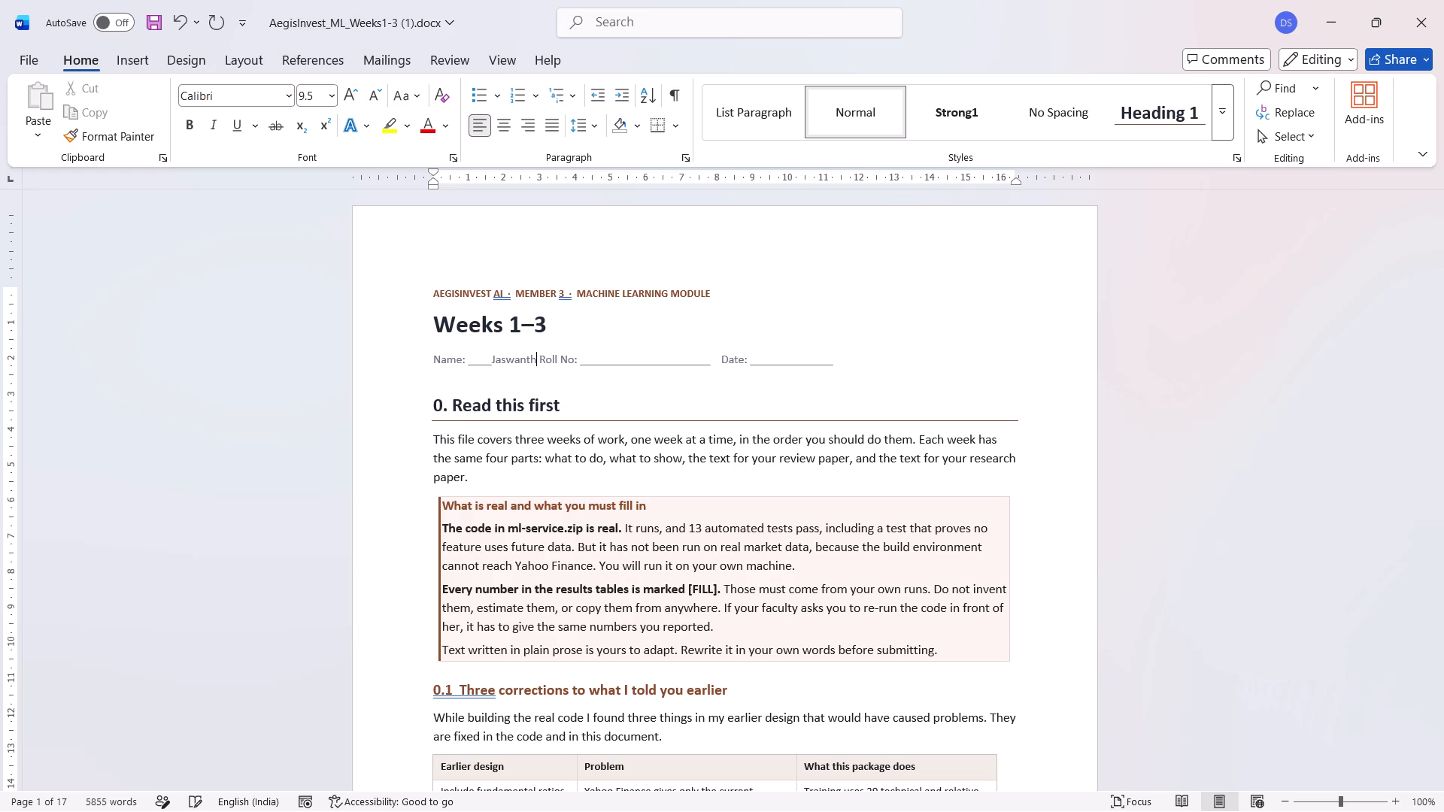
pyautogui.press('Left')
pyautogui.press('Left')
pyautogui.press('Left')
pyautogui.press('Left')
pyautogui.press('=')
pyautogui.press('BackSpace')
pyautogui.press('BackSpace')
pyautogui.press('BackSpace')
pyautogui.press('BackSpace')
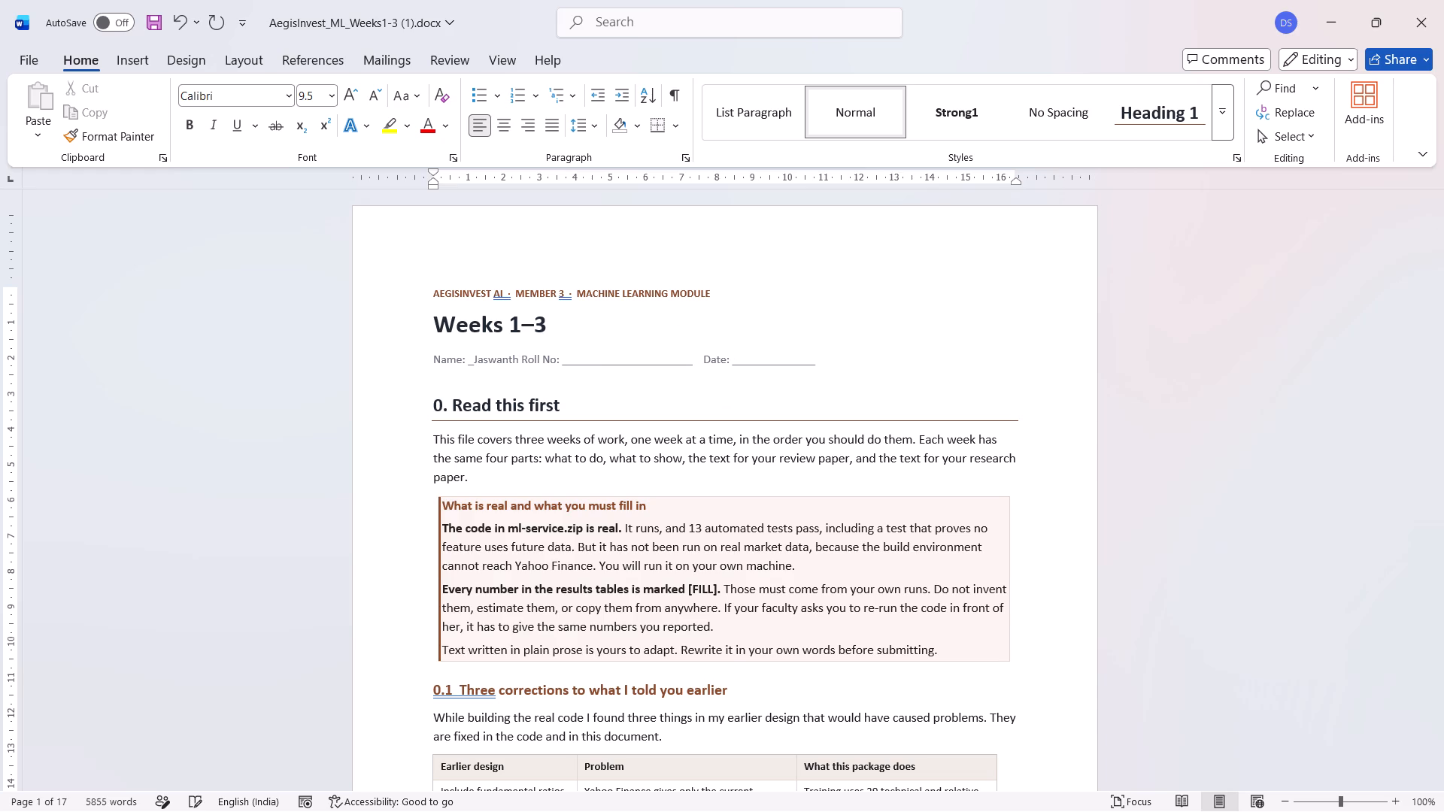
pyautogui.press('BackSpace')
# Add the student's second name after the first name in the Name field.
pyautogui.press('Right')
pyautogui.press('Right')
pyautogui.press('Right')
pyautogui.press('Right')
pyautogui.press('Right')
pyautogui.press('Right')
pyautogui.press('Right')
pyautogui.press('Right')
pyautogui.press('space')
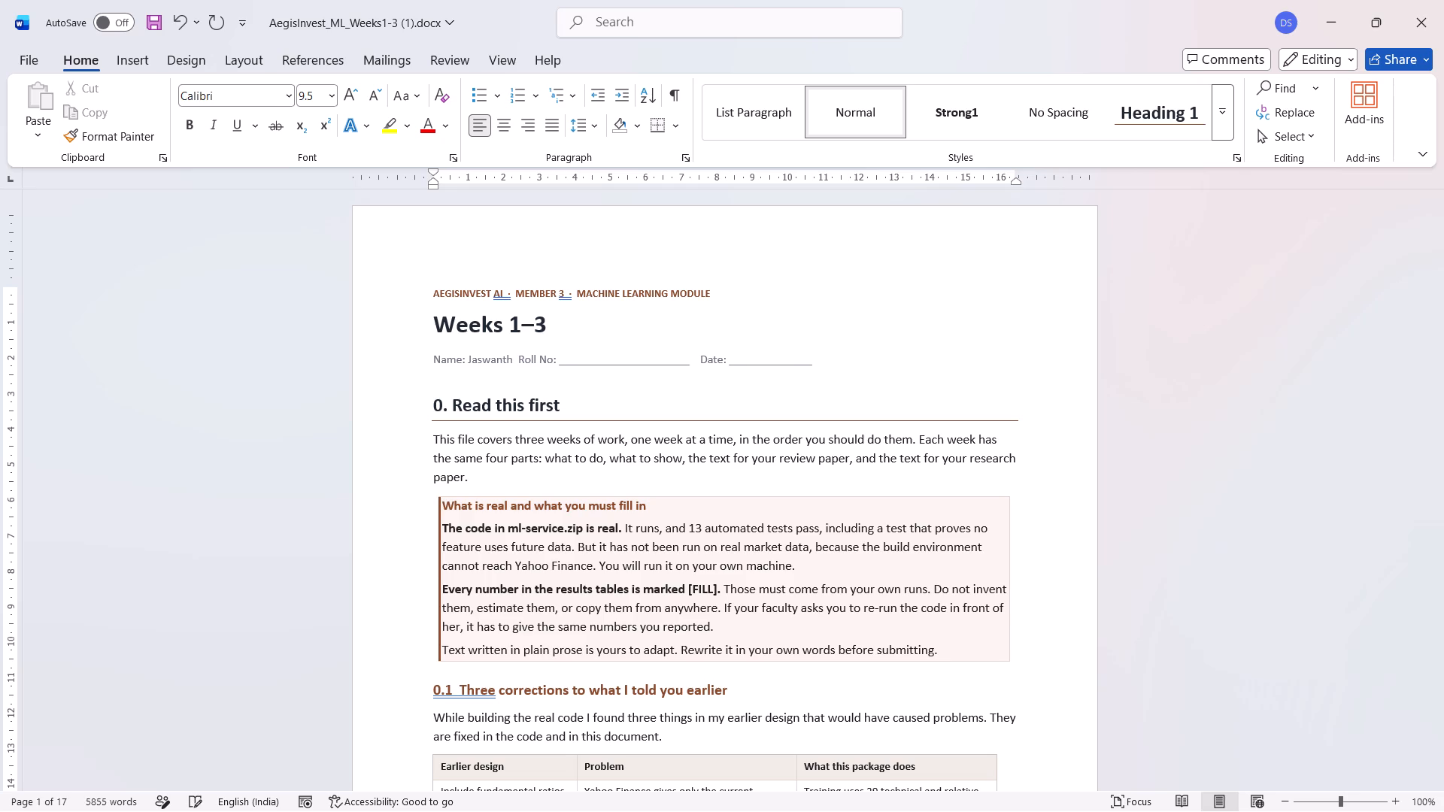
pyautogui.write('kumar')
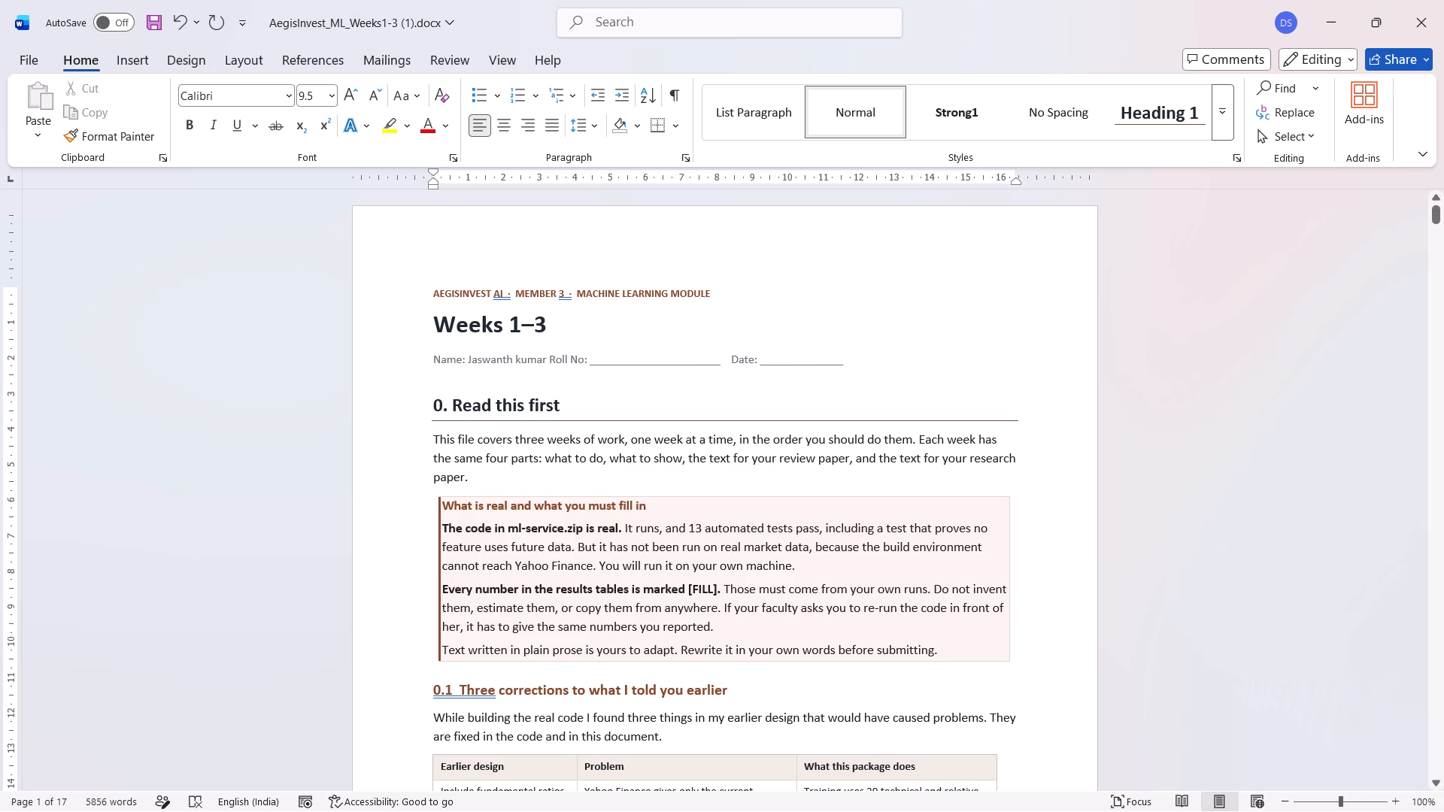
# Delete the Roll No and Date fields with their blanks, leaving only the name on the line below the title.
pyautogui.click(650, 359)
pyautogui.moveTo(707, 359); pyautogui.dragTo(818, 341)
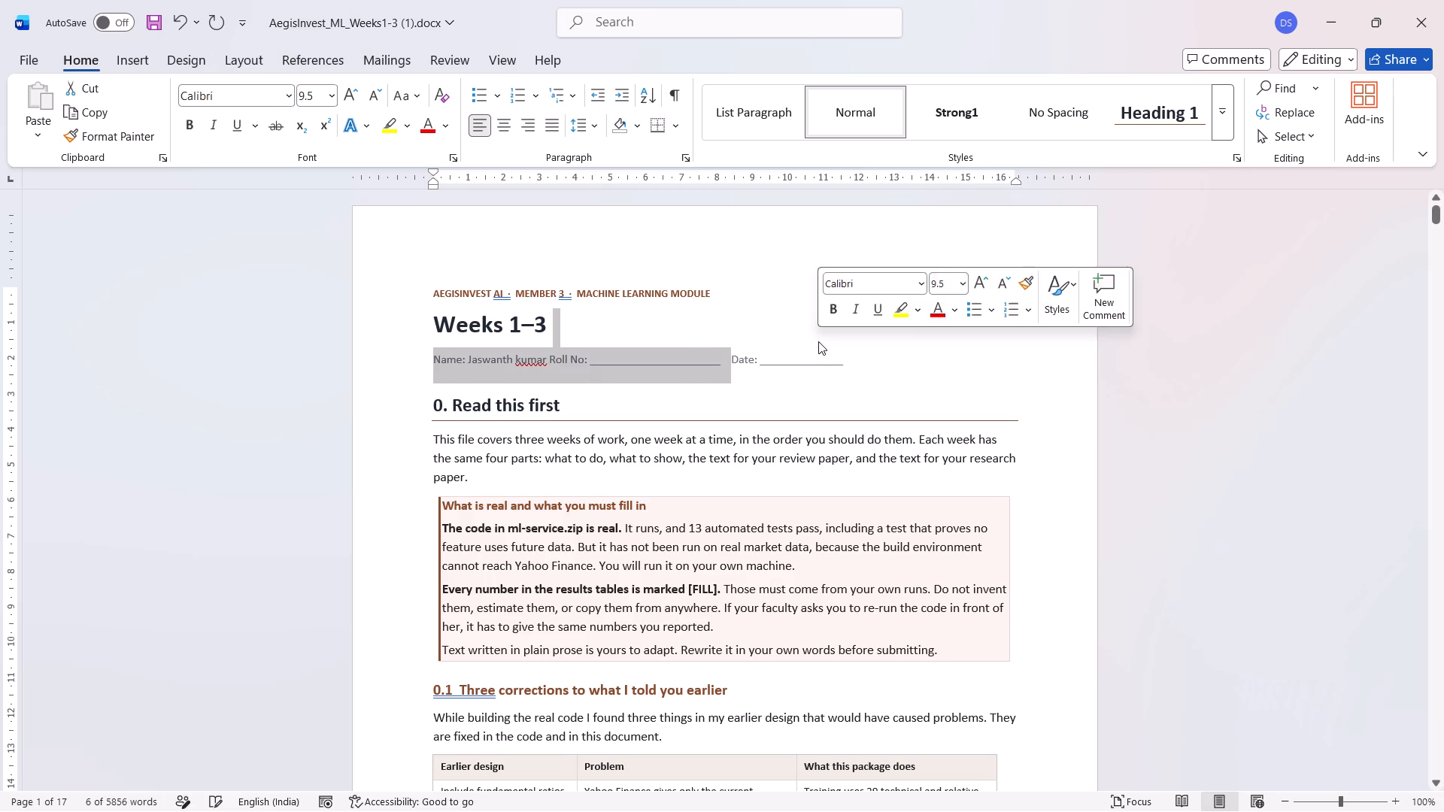
pyautogui.click(818, 341)
pyautogui.moveTo(843, 362); pyautogui.dragTo(602, 354)
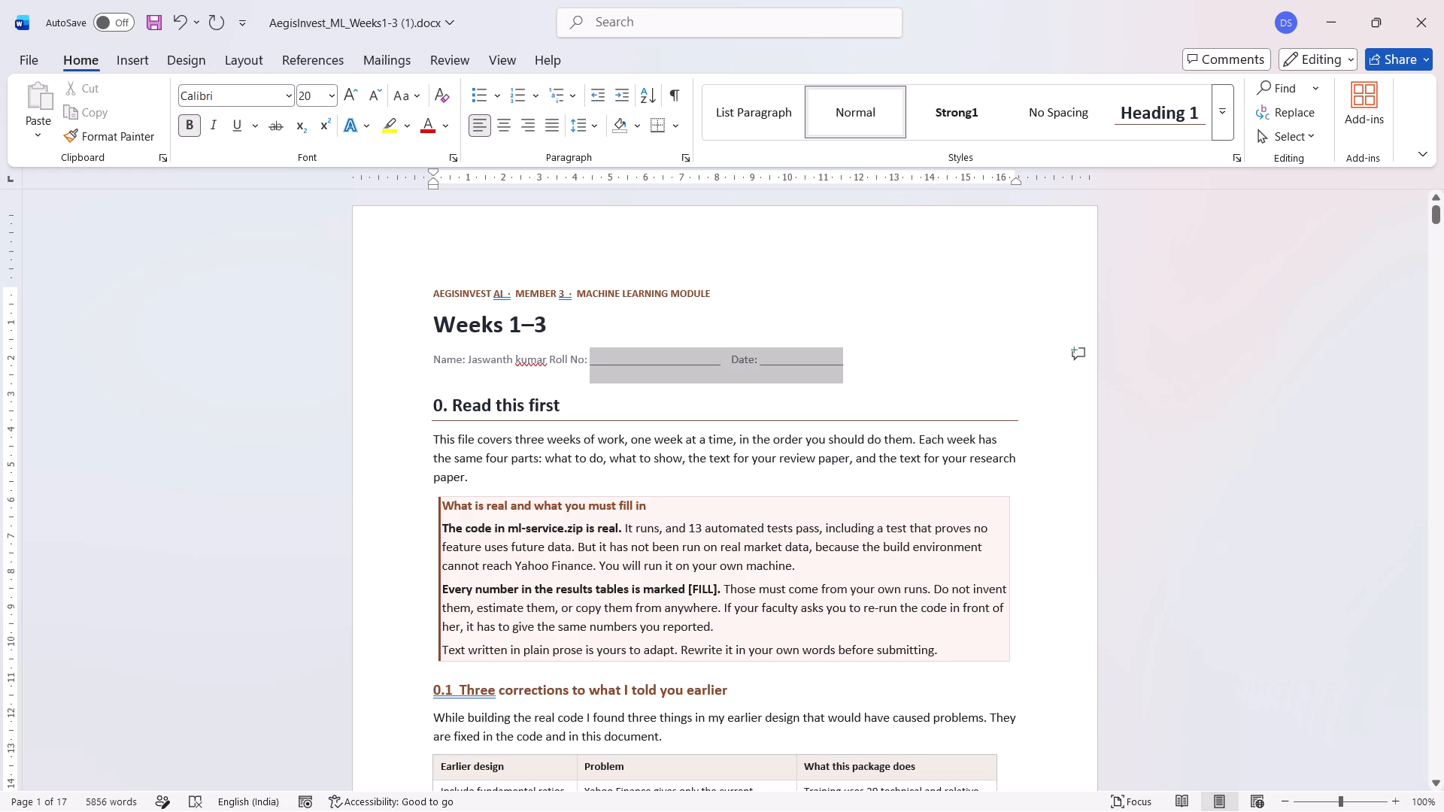
pyautogui.moveTo(602, 354); pyautogui.dragTo(580, 354)
pyautogui.press('BackSpace')
pyautogui.press('BackSpace')
pyautogui.press('BackSpace')
pyautogui.press('BackSpace')
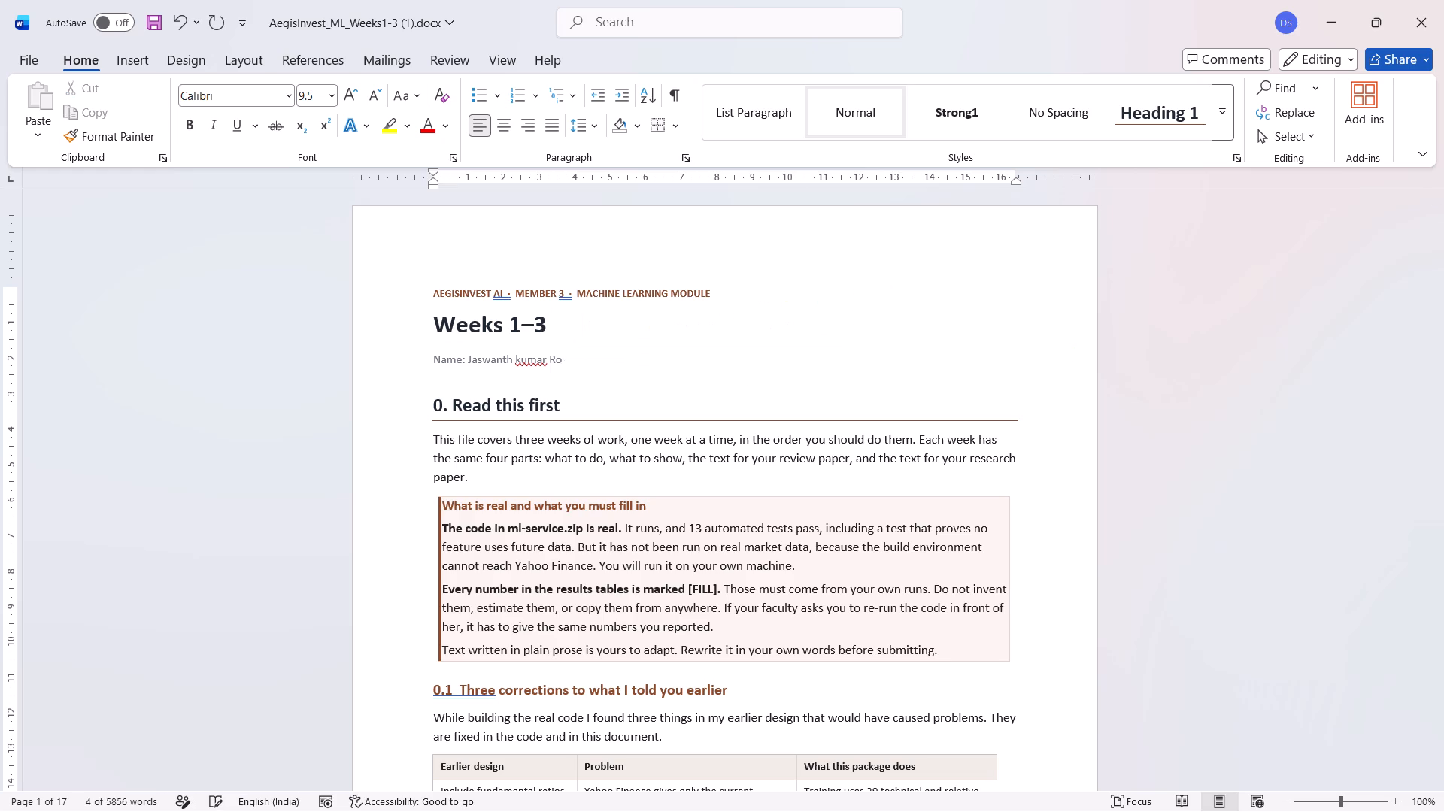
pyautogui.press('BackSpace')
pyautogui.press('BackSpace')
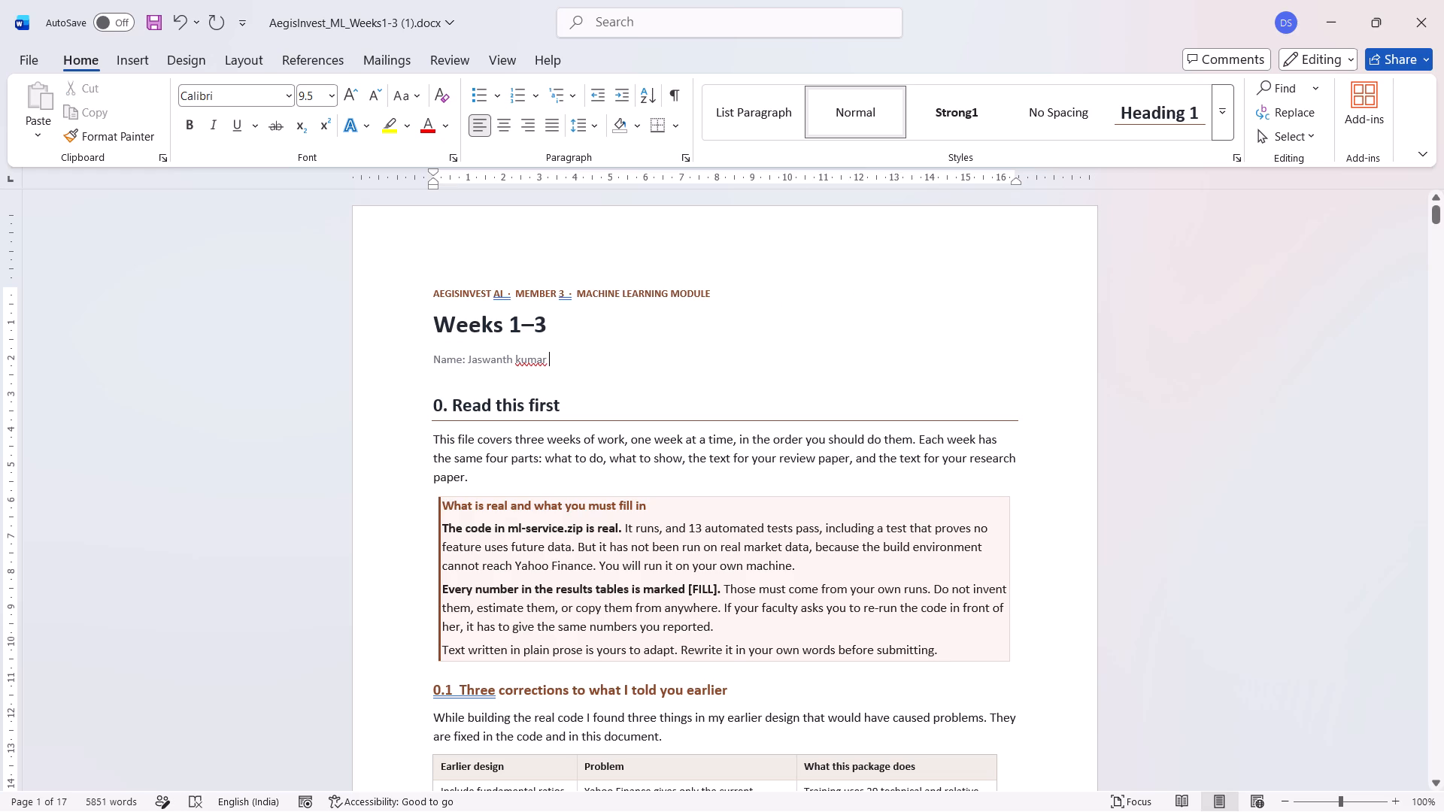
# Delete the whole "0. Read this first" section, including subsections 0.1 and 0.2, up to the "1. Week 1" heading.
pyautogui.scroll(-1, 557, 385)
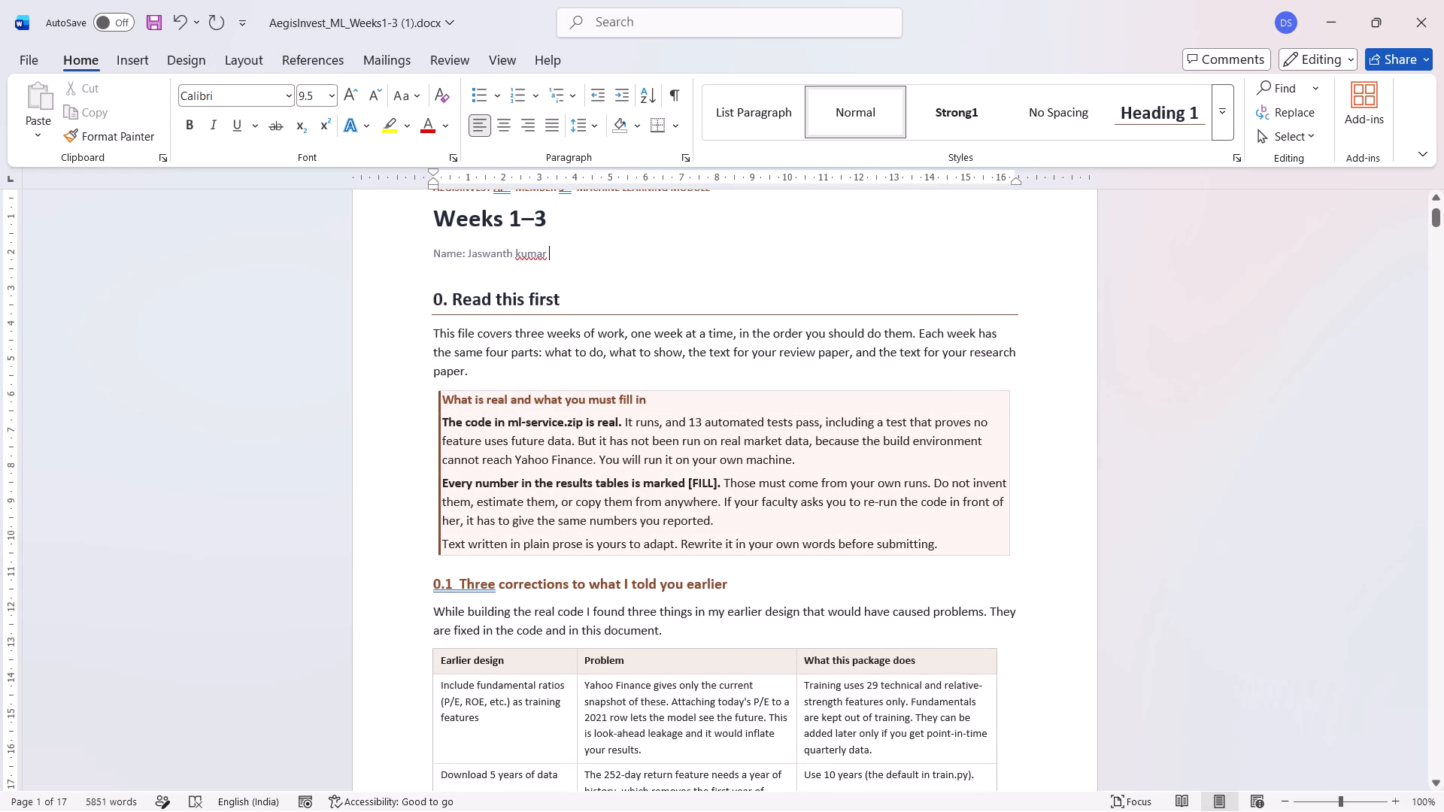
pyautogui.moveTo(424, 312); pyautogui.dragTo(581, 478)
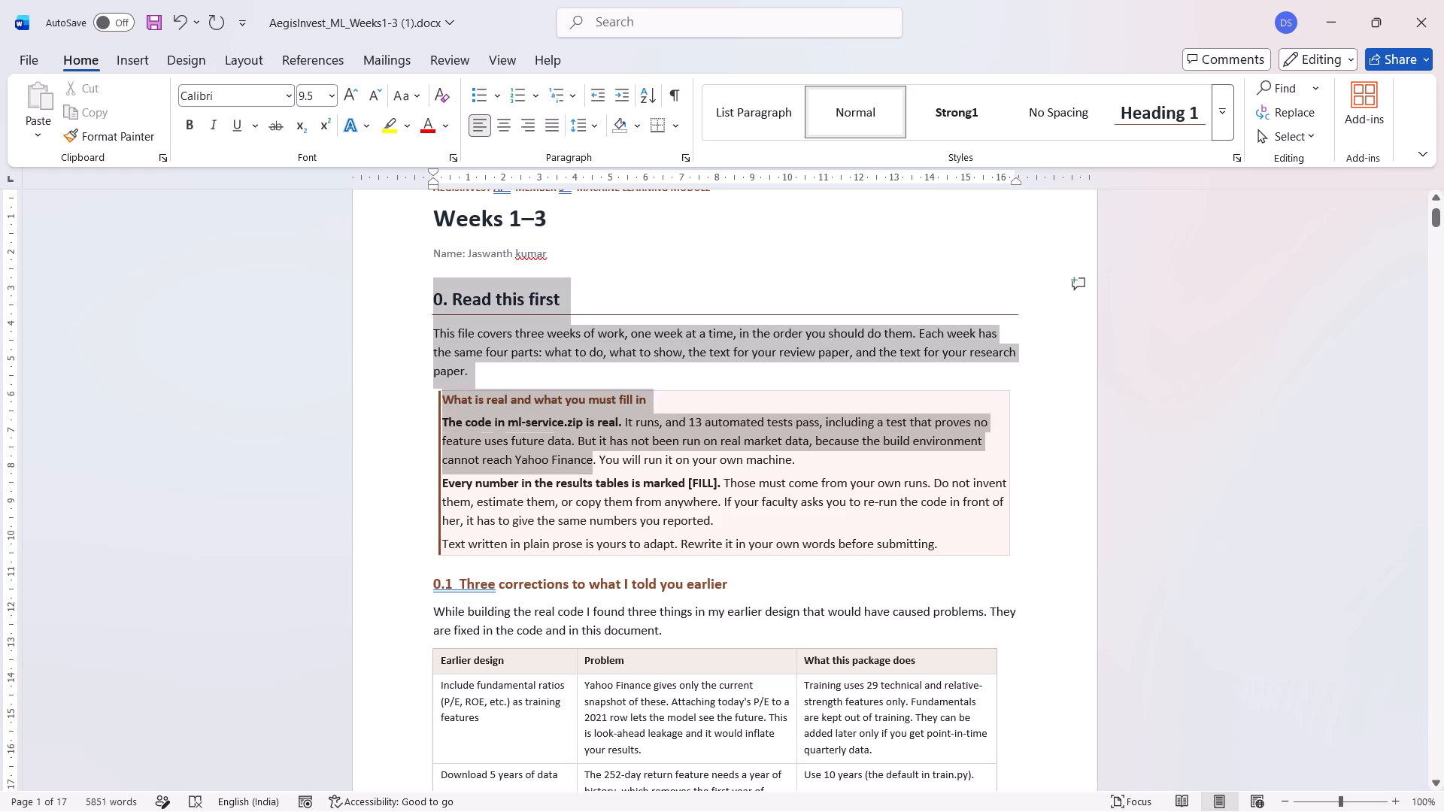
pyautogui.moveTo(581, 478); pyautogui.dragTo(689, 811)
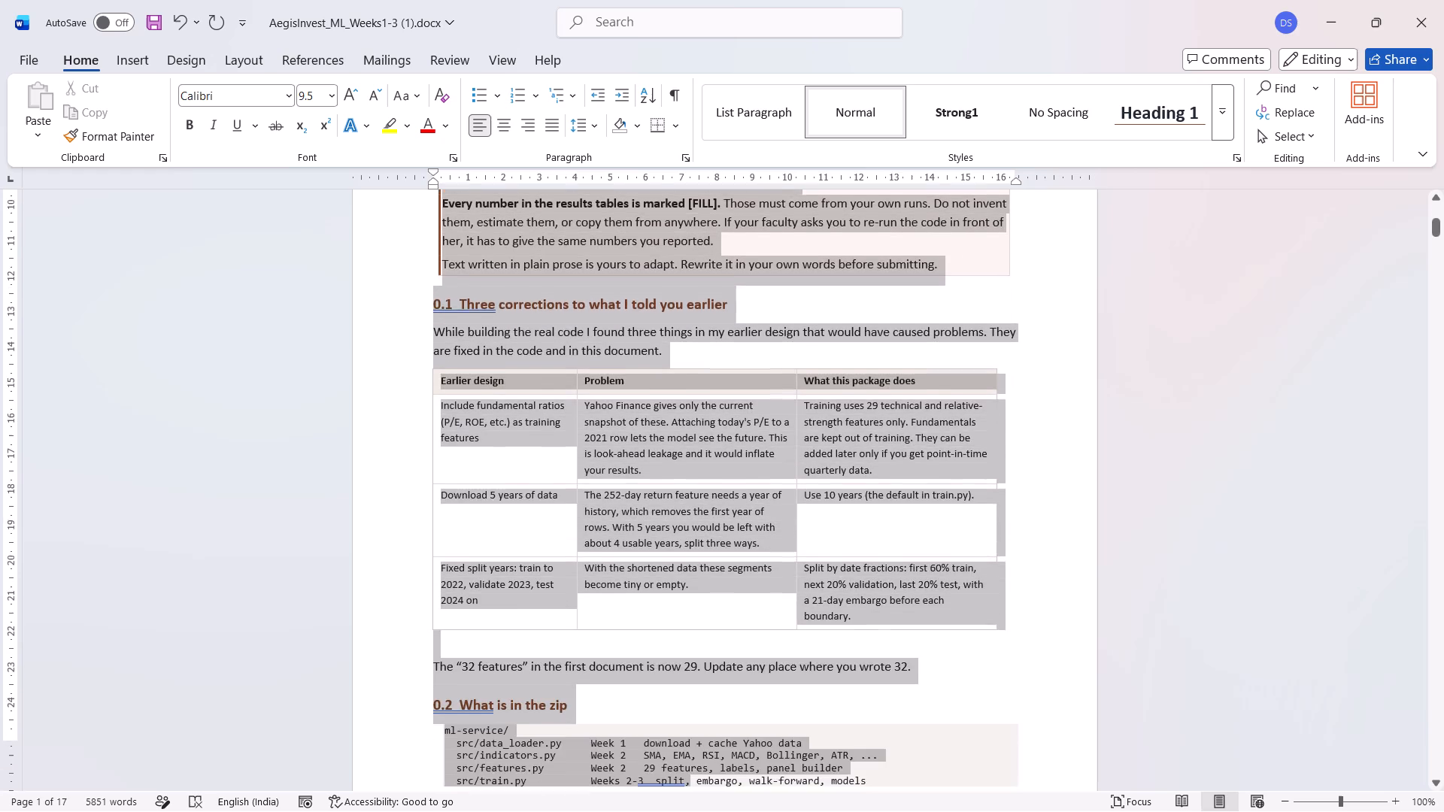
pyautogui.moveTo(689, 811); pyautogui.dragTo(742, 806)
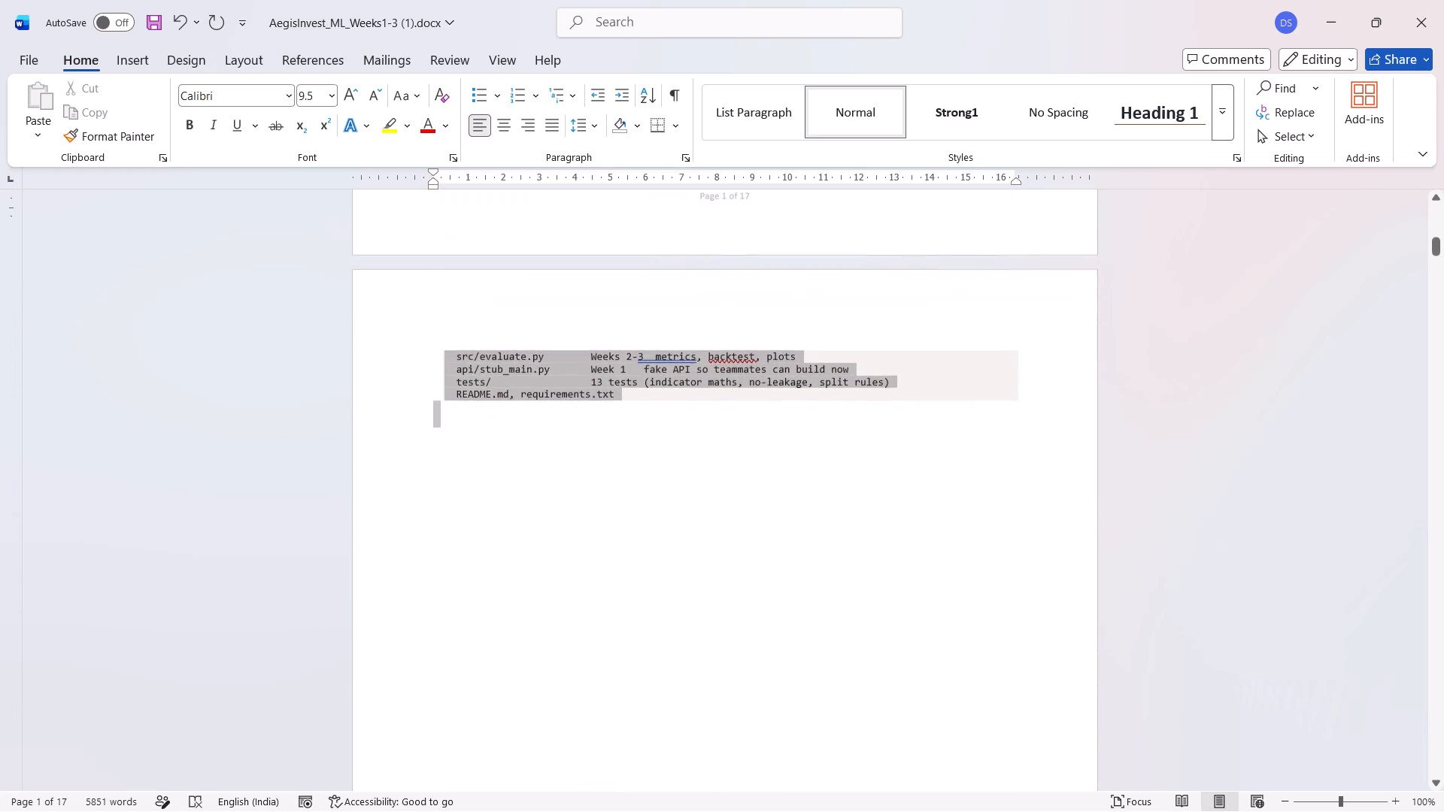
pyautogui.moveTo(742, 806); pyautogui.dragTo(760, 604)
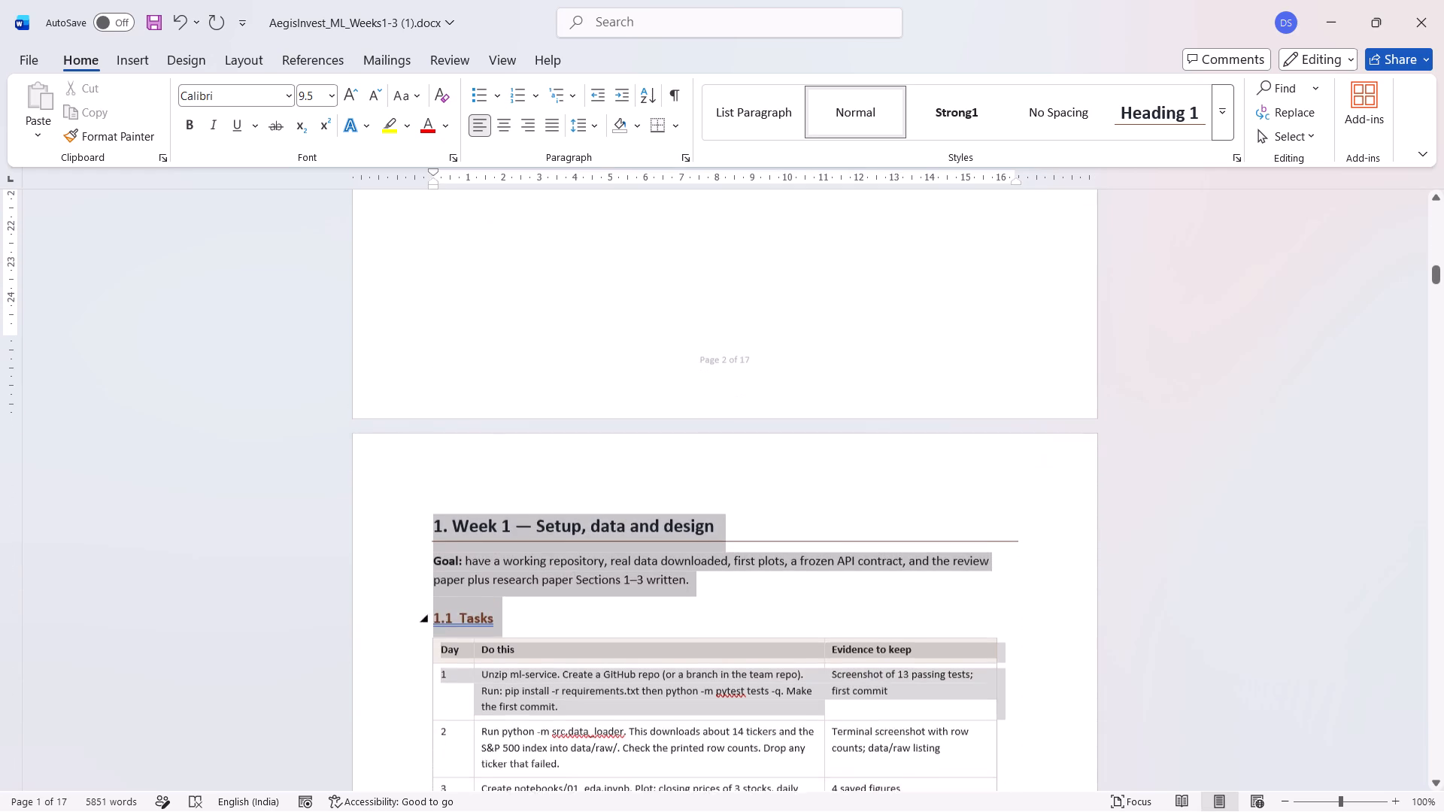
pyautogui.moveTo(760, 604); pyautogui.dragTo(820, 331)
pyautogui.press('BackSpace')
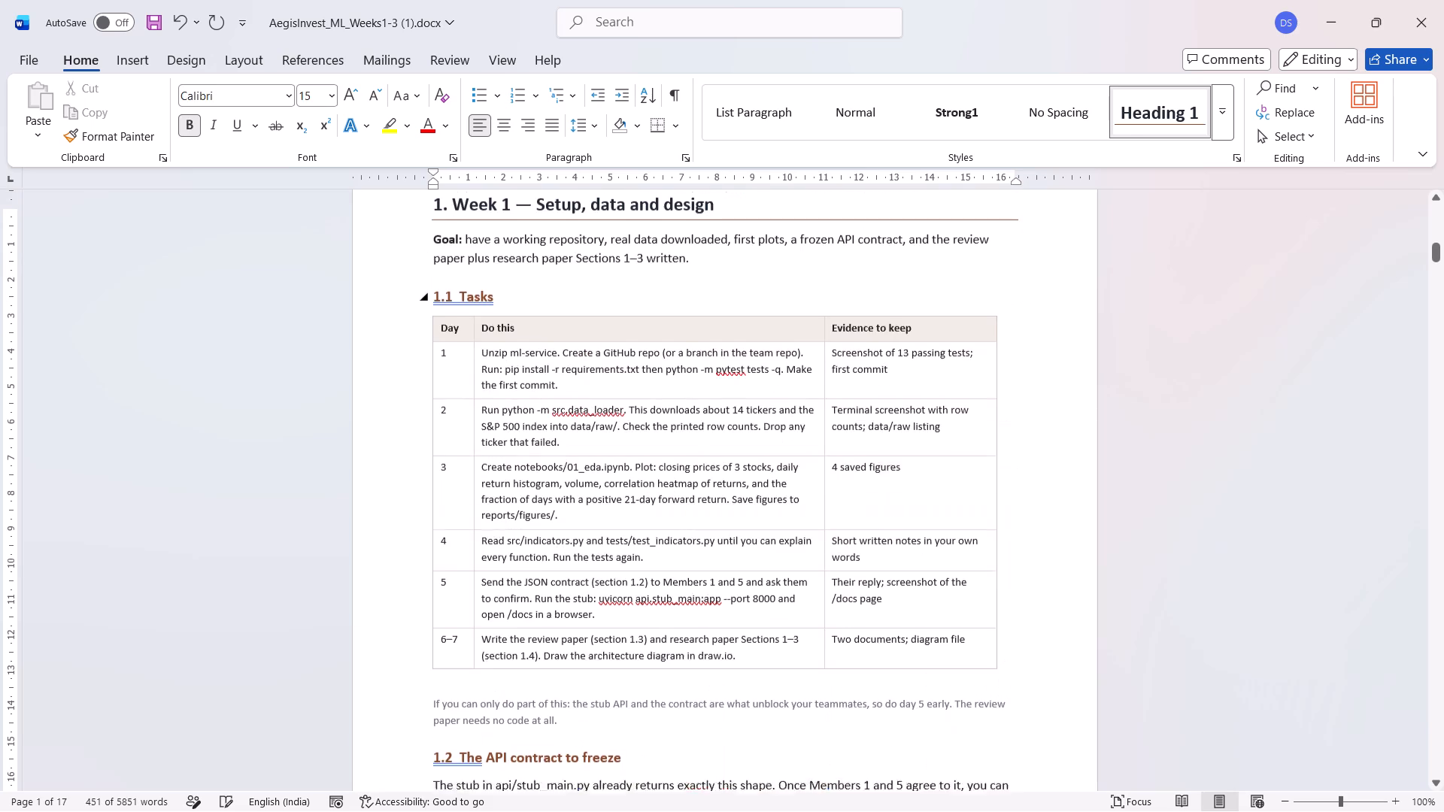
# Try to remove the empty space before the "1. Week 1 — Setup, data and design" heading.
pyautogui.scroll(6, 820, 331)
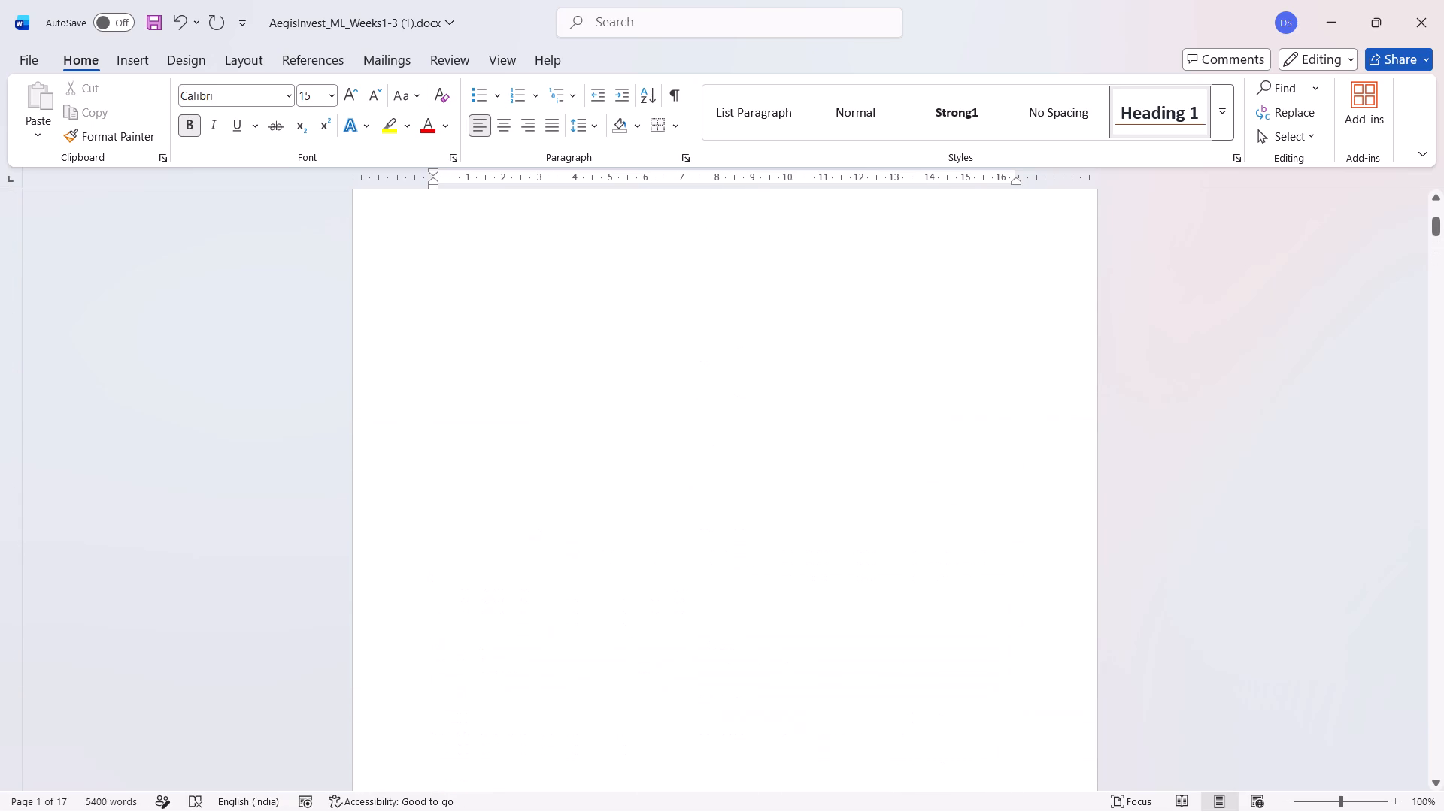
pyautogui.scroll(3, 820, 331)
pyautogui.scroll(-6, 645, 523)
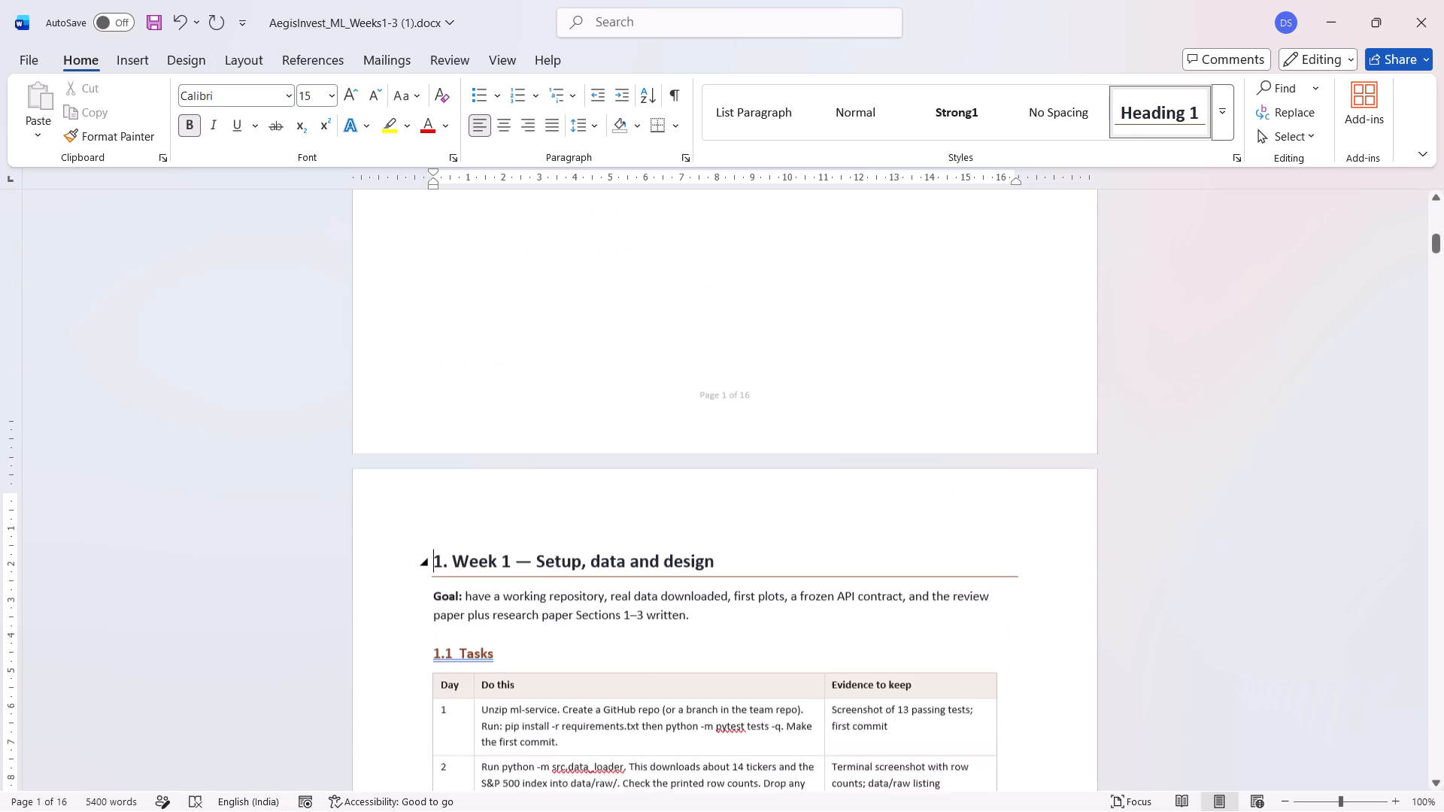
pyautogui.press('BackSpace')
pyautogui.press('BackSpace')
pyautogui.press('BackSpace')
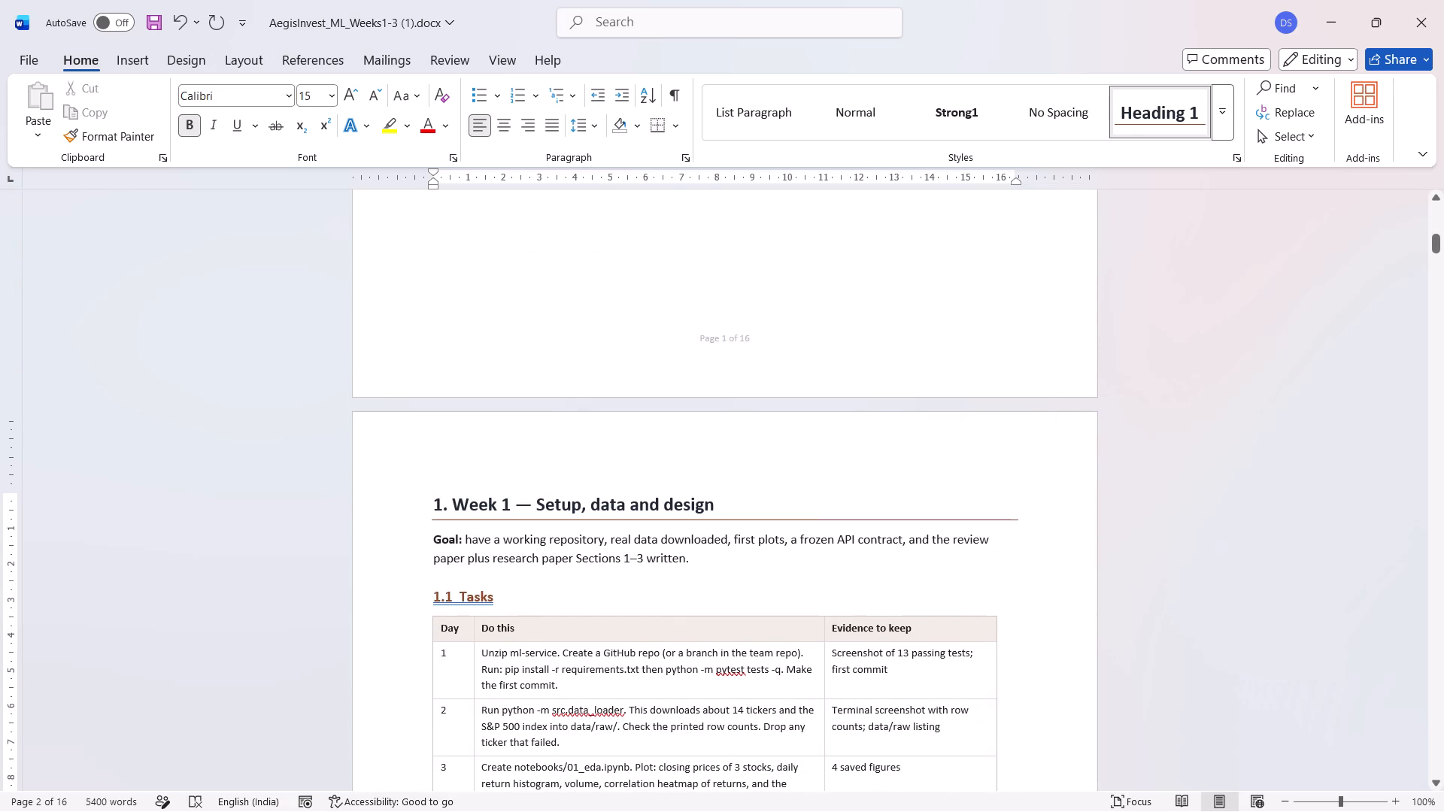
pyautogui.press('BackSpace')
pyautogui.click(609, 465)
# Delete the title block on the first page: the module line, the "Weeks 1–3" title and the name line.
pyautogui.scroll(4, 609, 465)
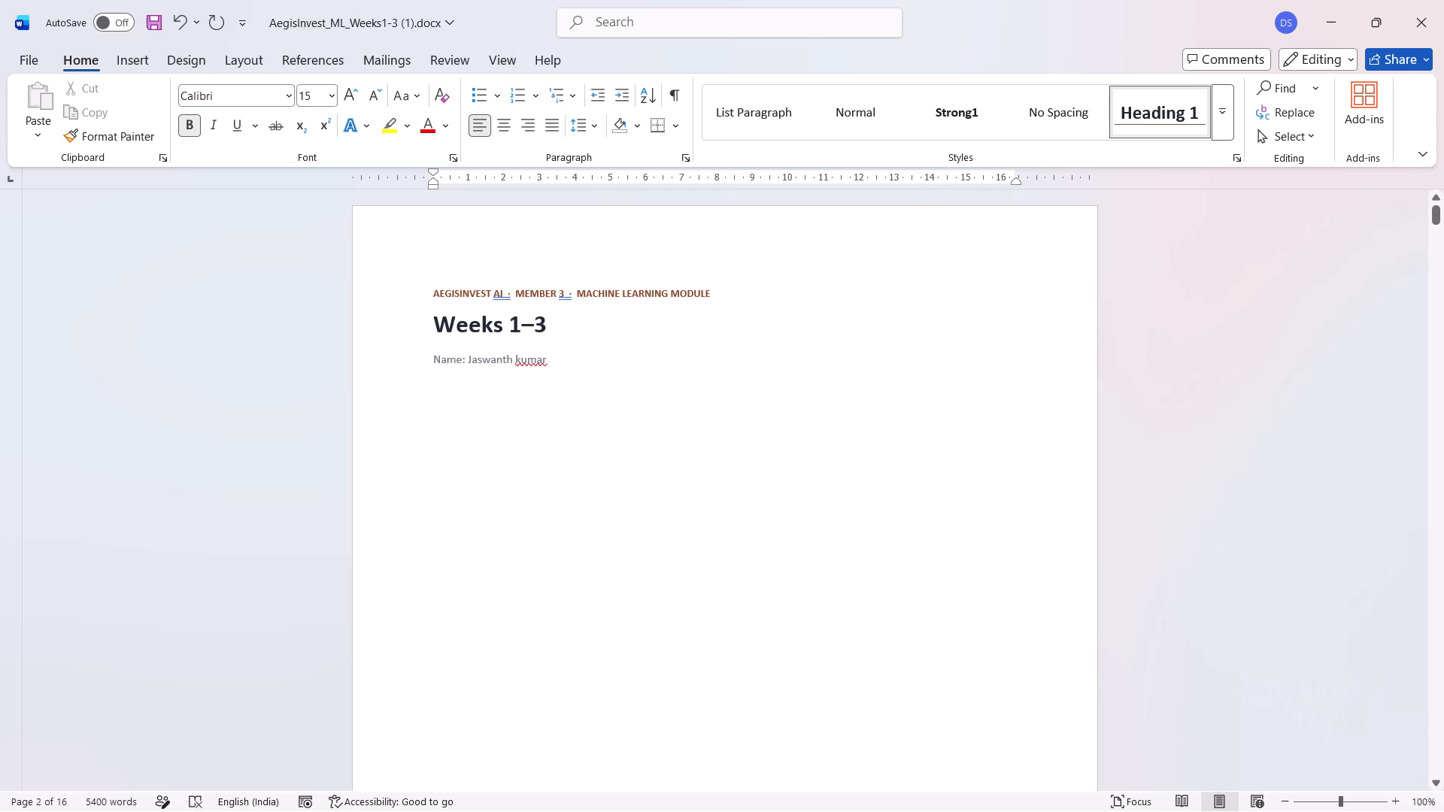
pyautogui.click(607, 559)
pyautogui.moveTo(584, 381); pyautogui.dragTo(532, 342)
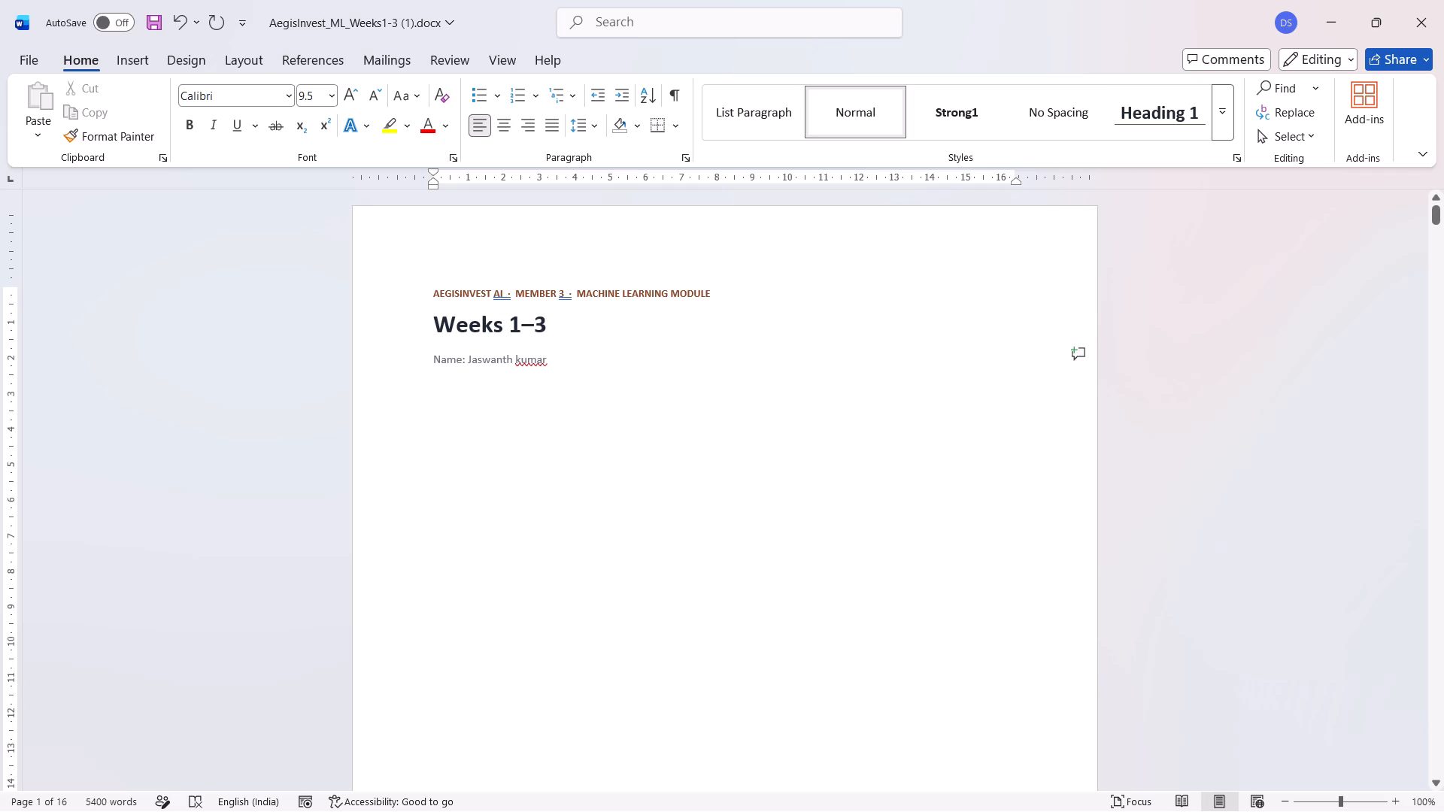
pyautogui.moveTo(532, 342); pyautogui.dragTo(428, 273)
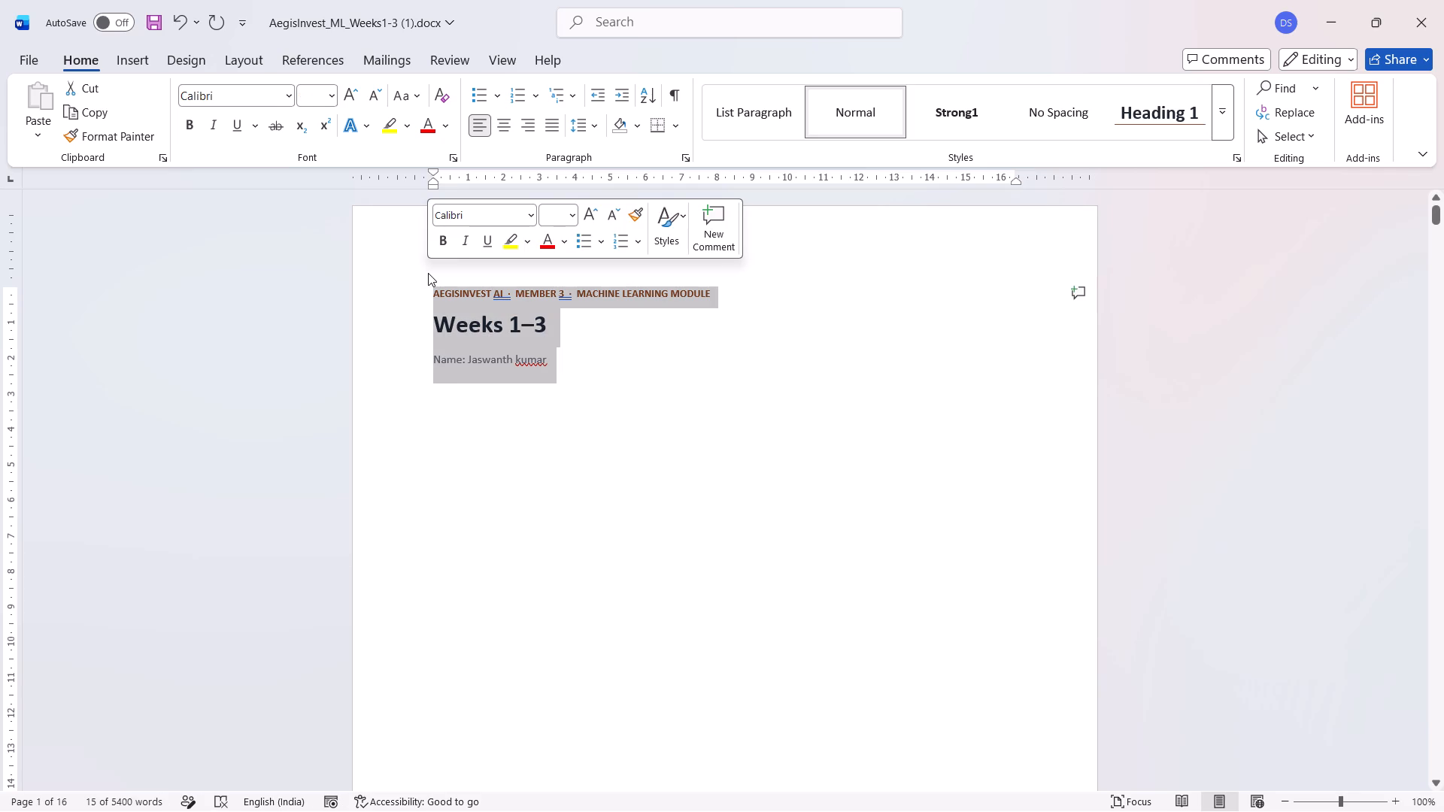
pyautogui.press('BackSpace')
# Read through the Week 1 section, covering its tasks, API contract, review and research paper text, status table and faculty note.
pyautogui.scroll(1, 428, 273)
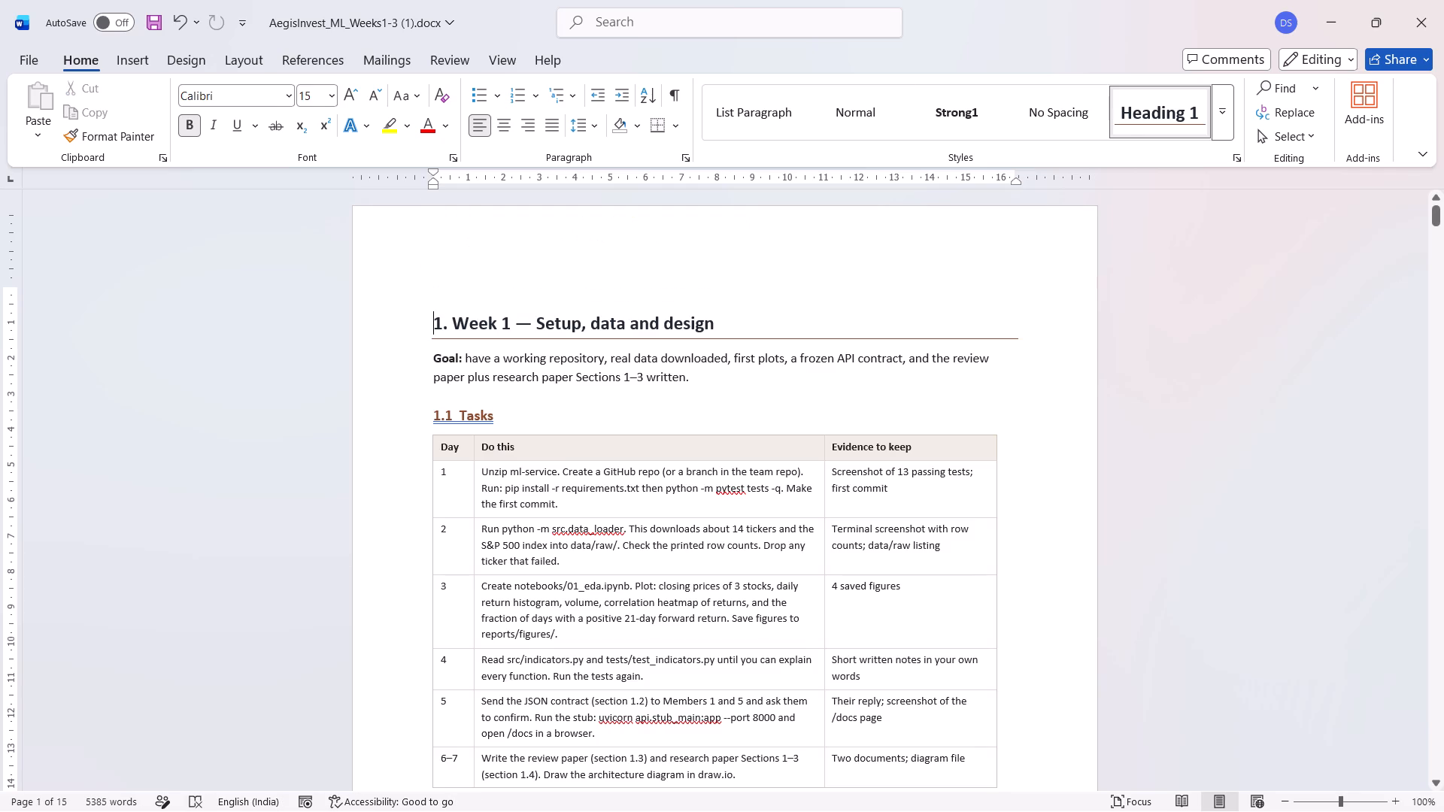
pyautogui.scroll(1, 428, 273)
pyautogui.scroll(-3, 544, 488)
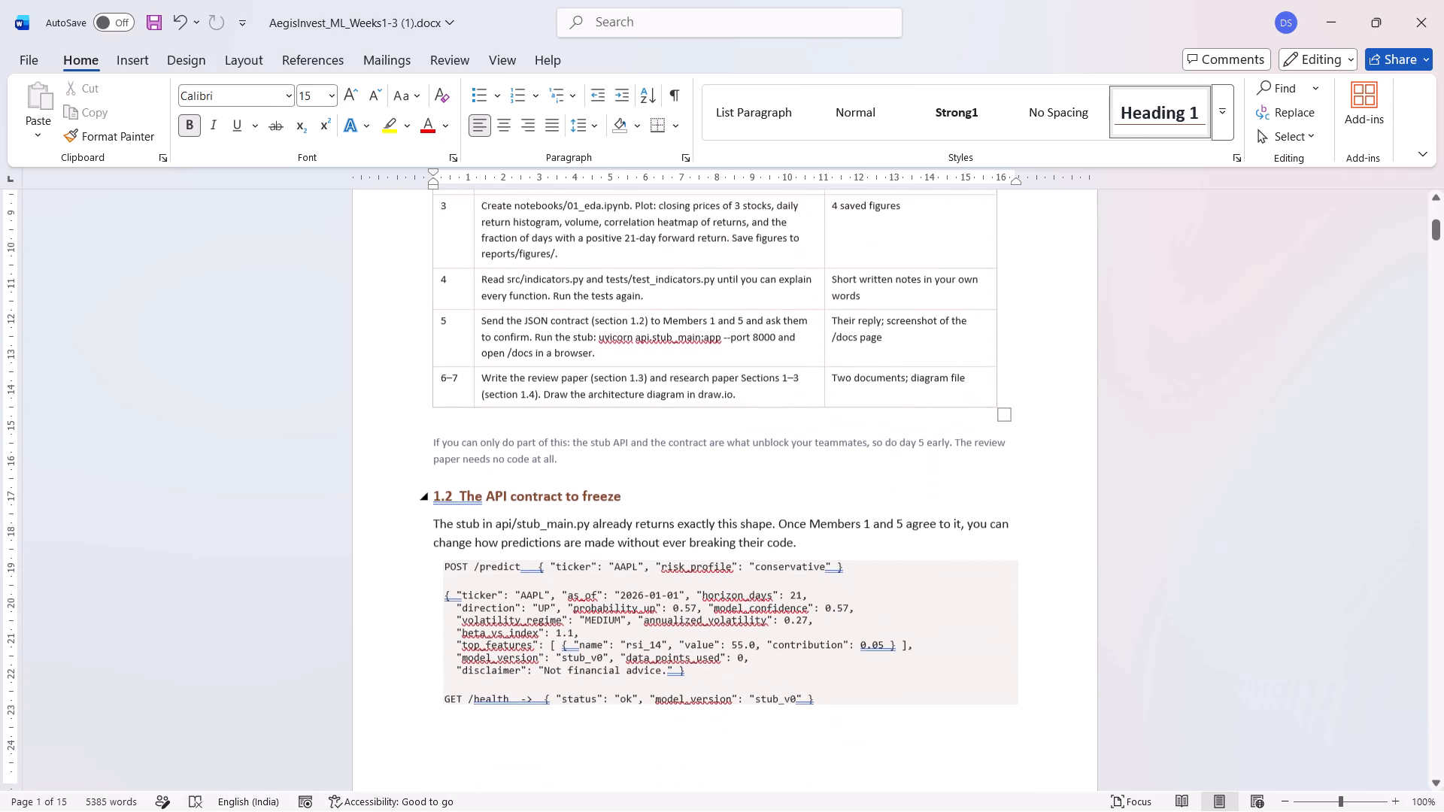
pyautogui.scroll(-1, 544, 488)
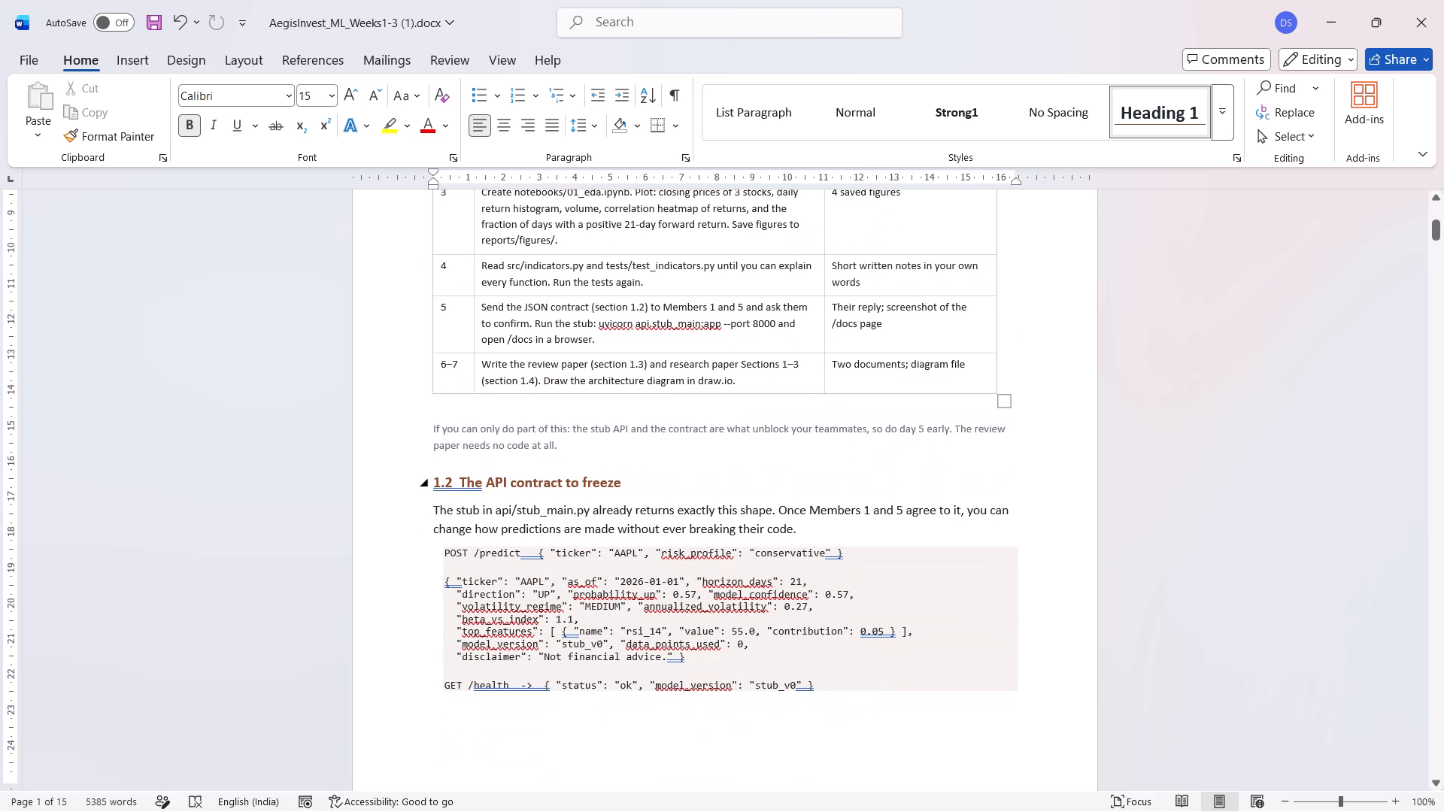
pyautogui.scroll(-1, 544, 488)
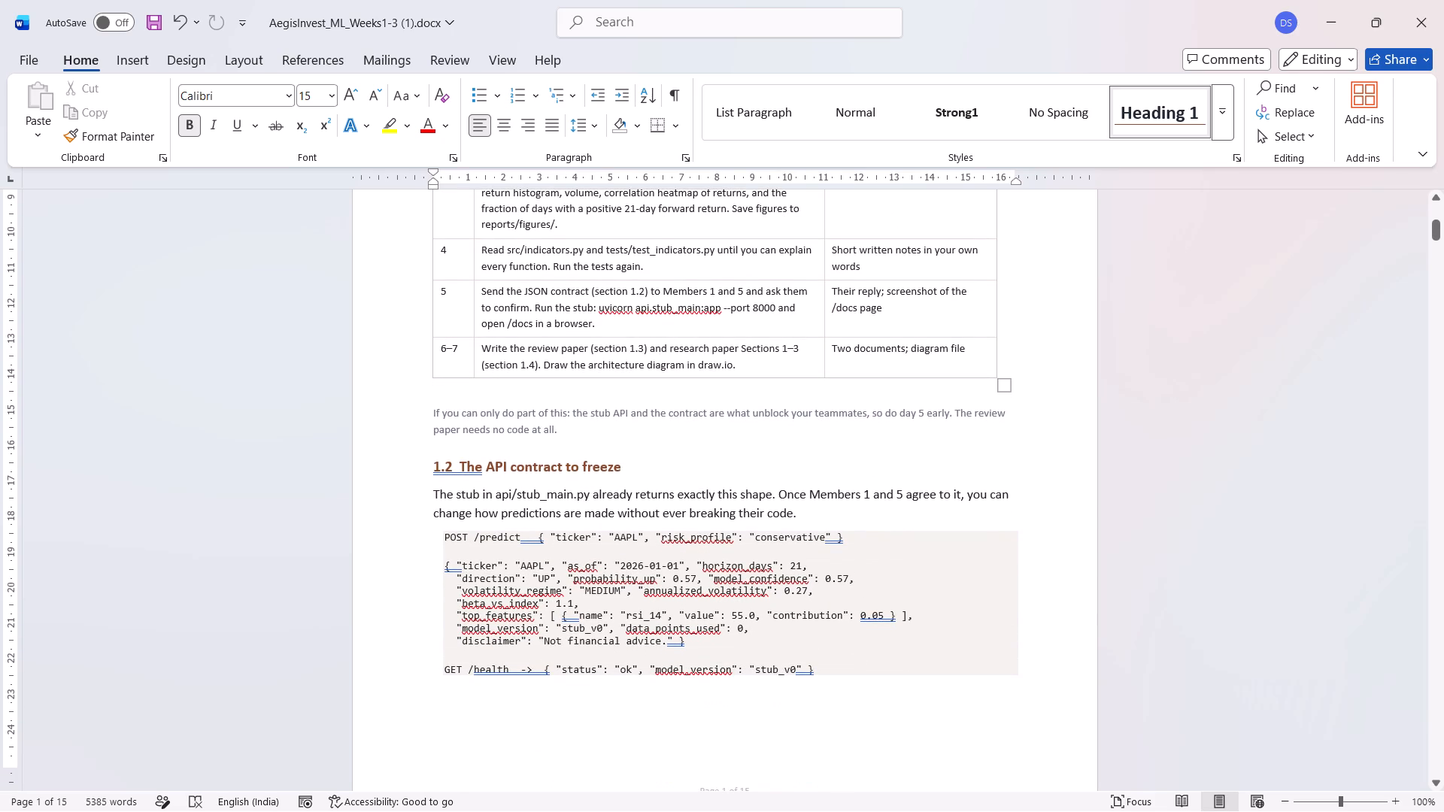
pyautogui.scroll(-2, 544, 488)
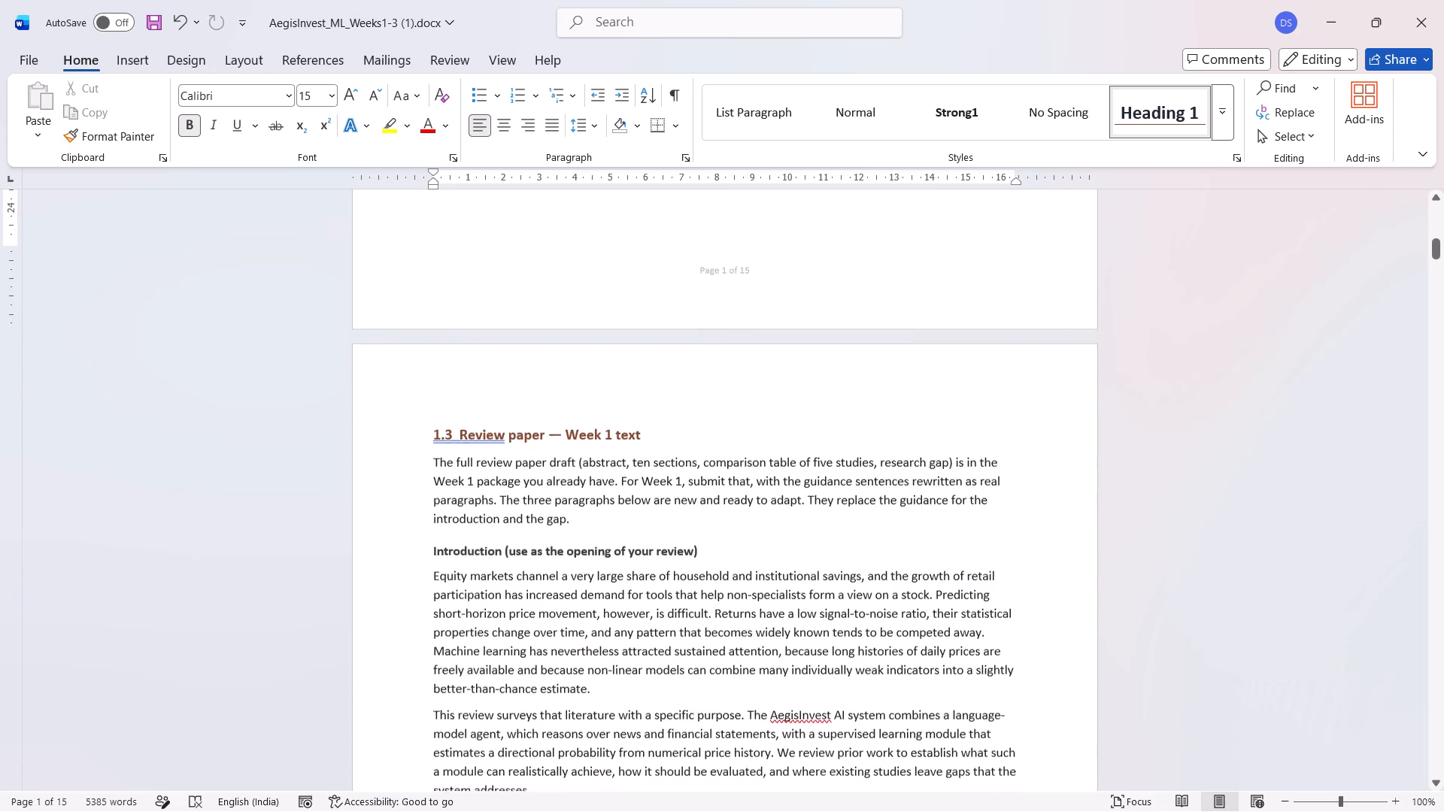
pyautogui.scroll(-3, 544, 488)
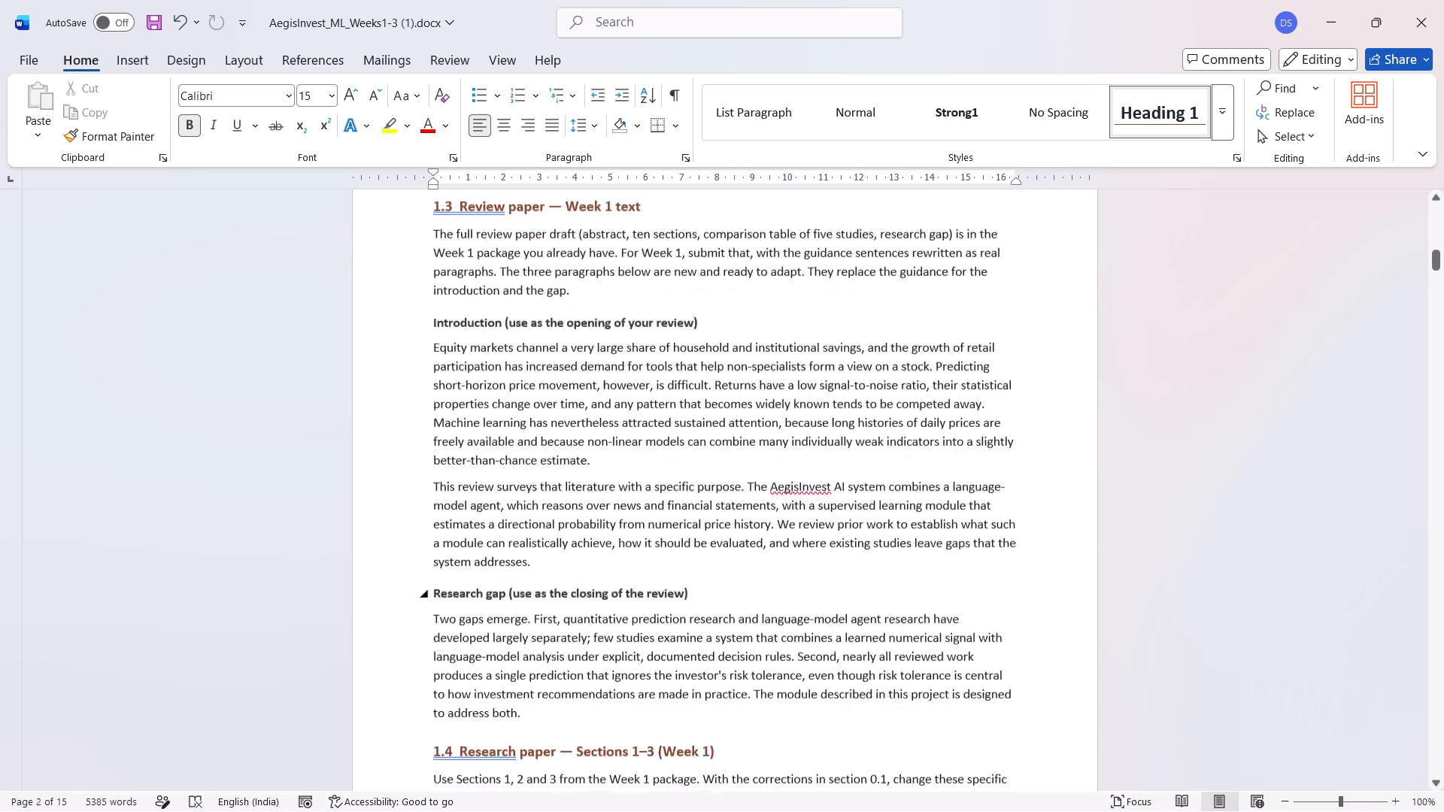
pyautogui.scroll(-3, 544, 488)
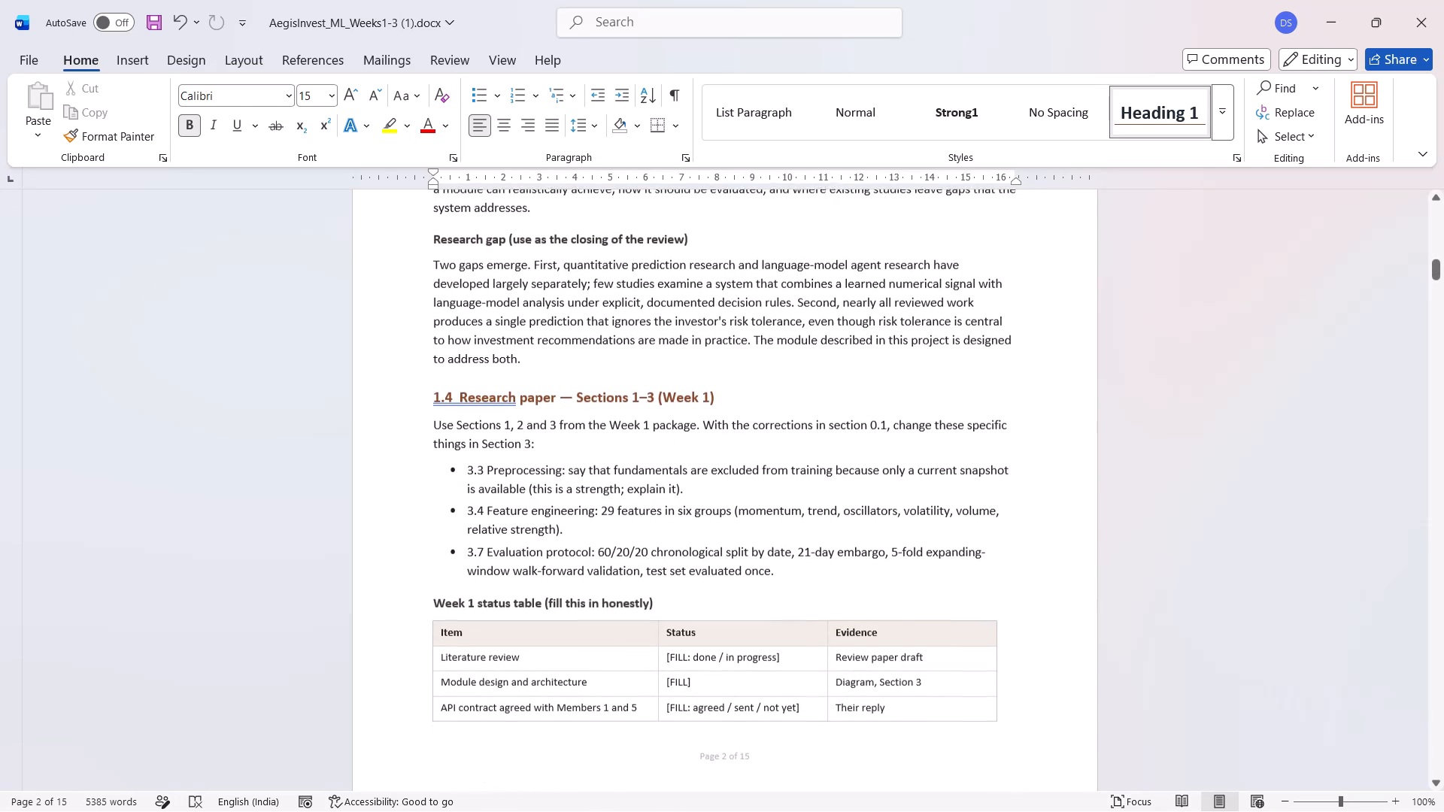
pyautogui.scroll(-3, 544, 488)
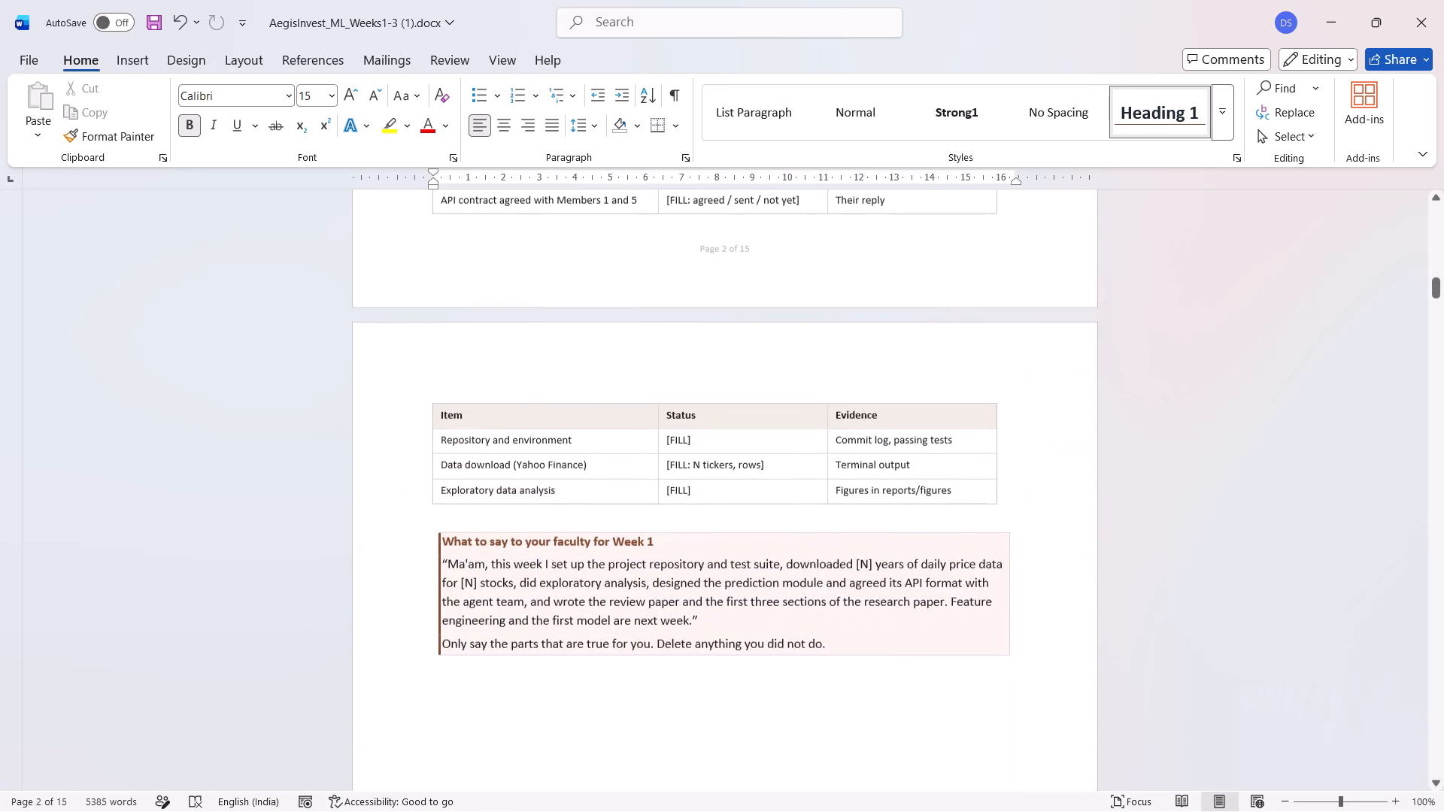
pyautogui.scroll(-1, 544, 488)
# Read through the Week 2 section, covering its tasks, the 29 features, leakage checks, results tables, and review and research paper text.
pyautogui.scroll(-3, 544, 488)
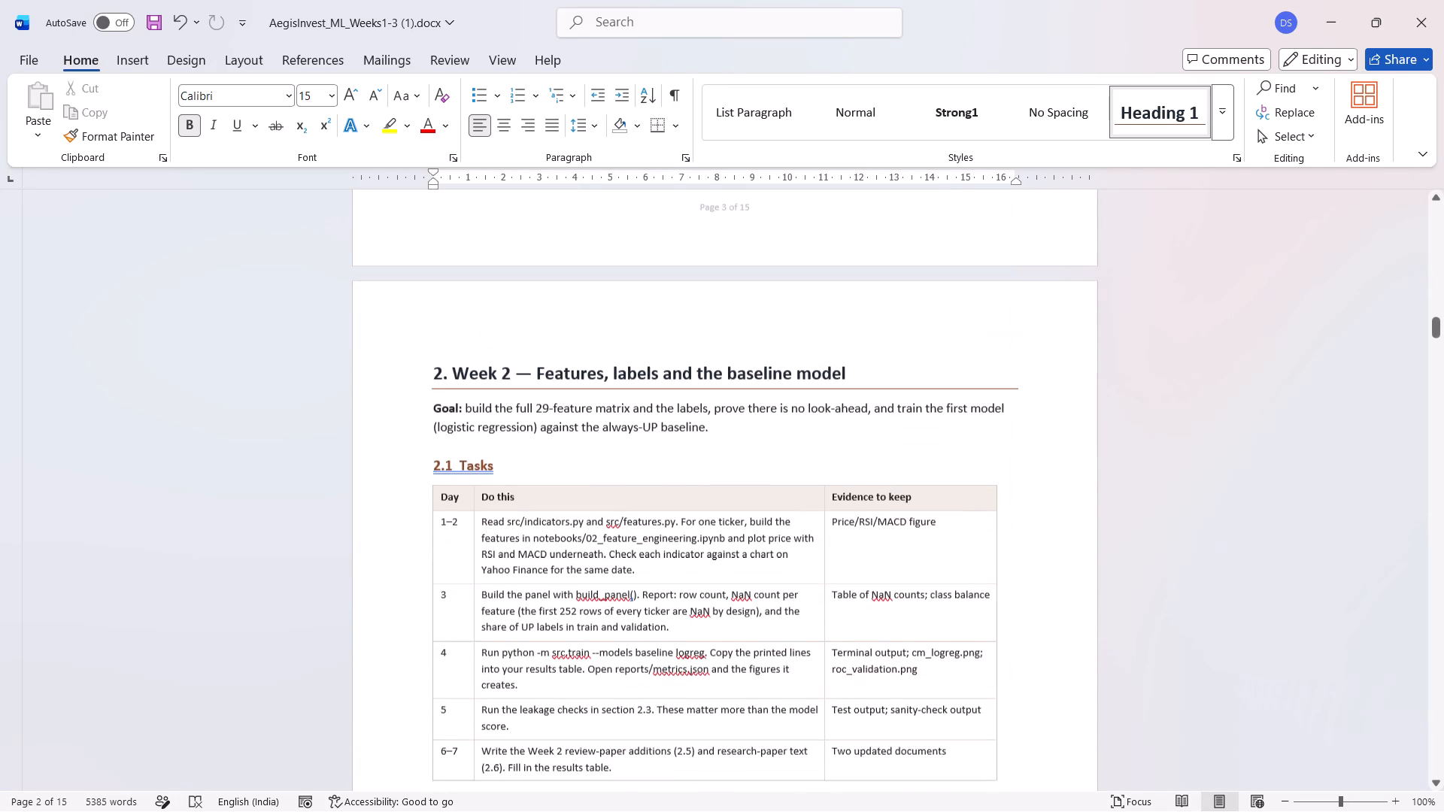
pyautogui.scroll(-2, 544, 488)
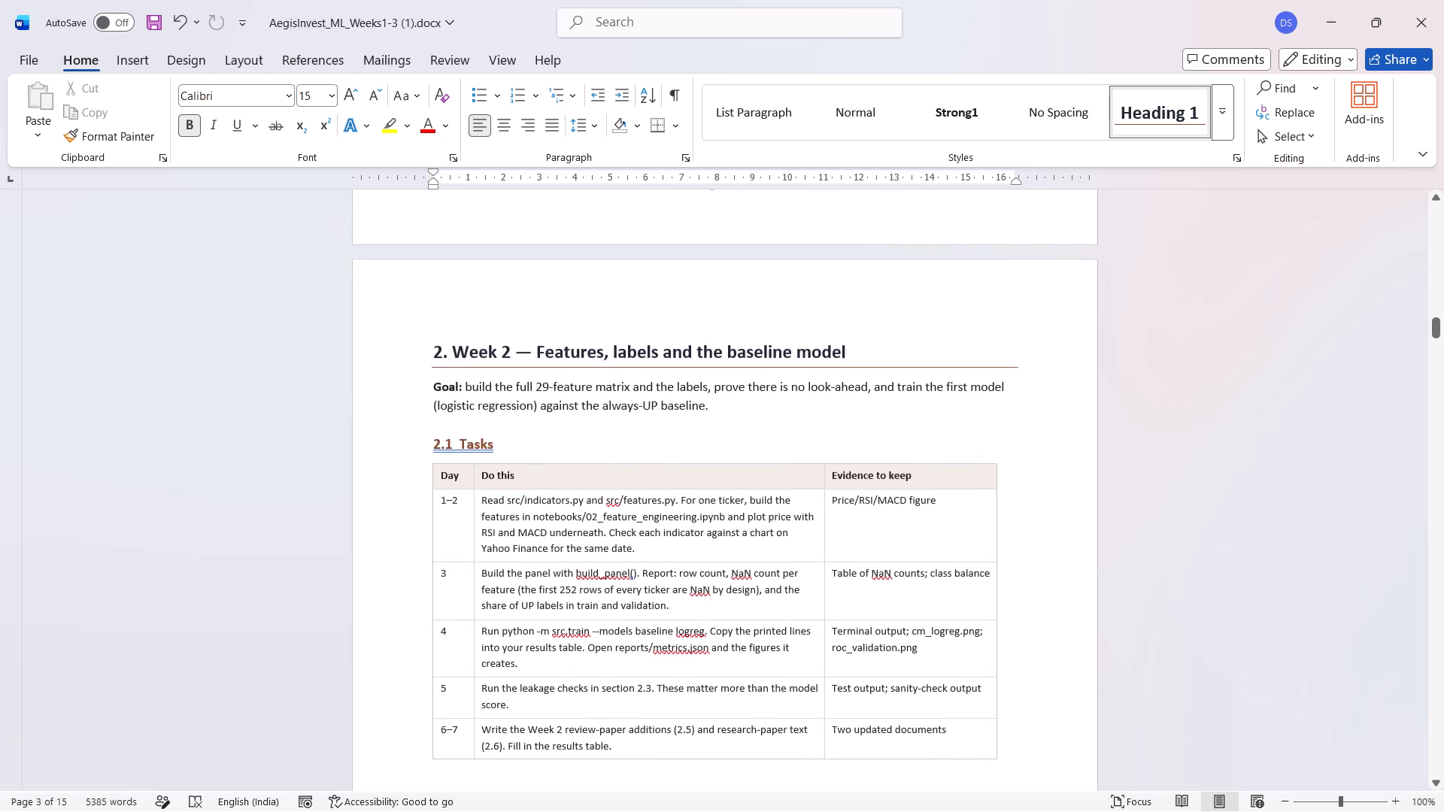
pyautogui.scroll(-2, 544, 488)
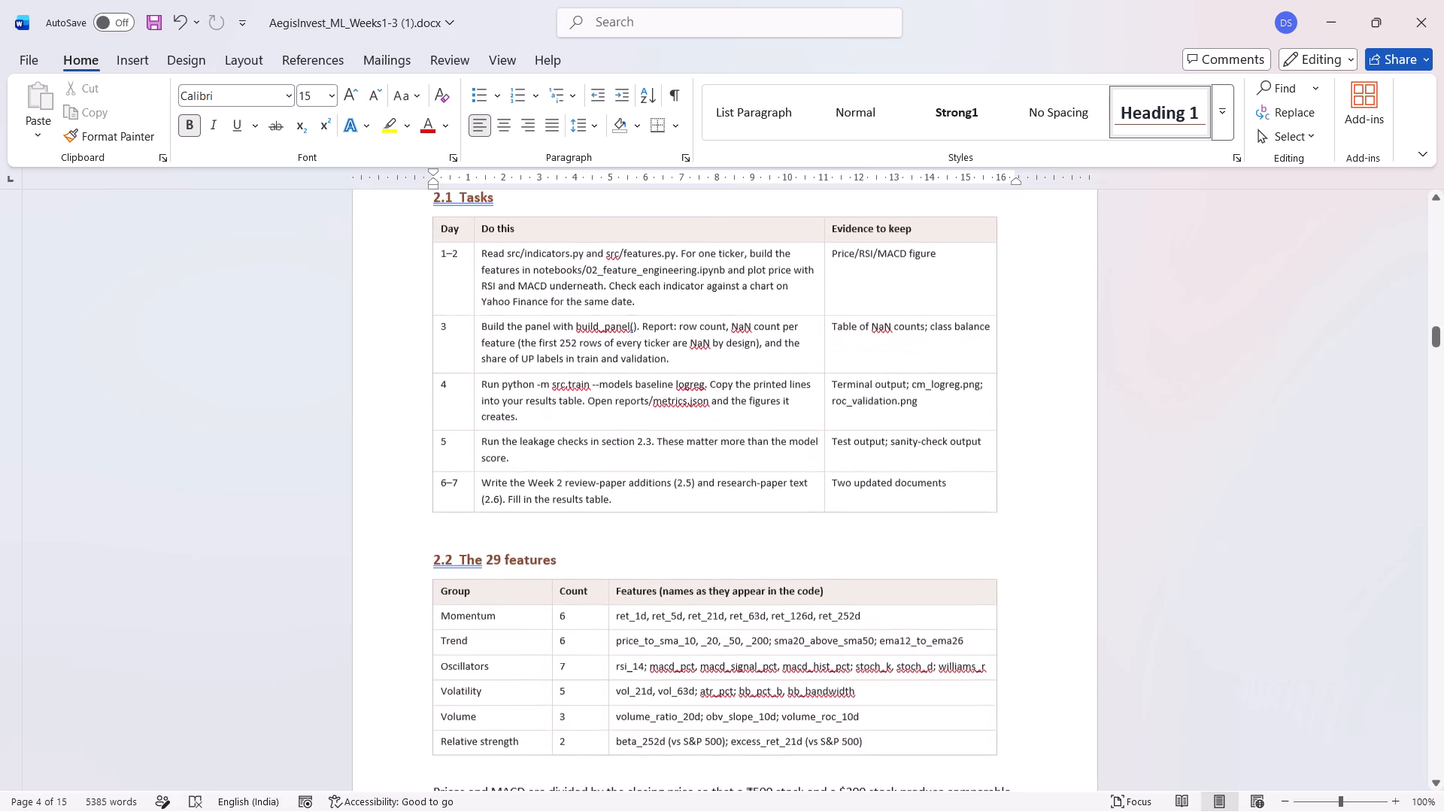
pyautogui.scroll(-2, 544, 488)
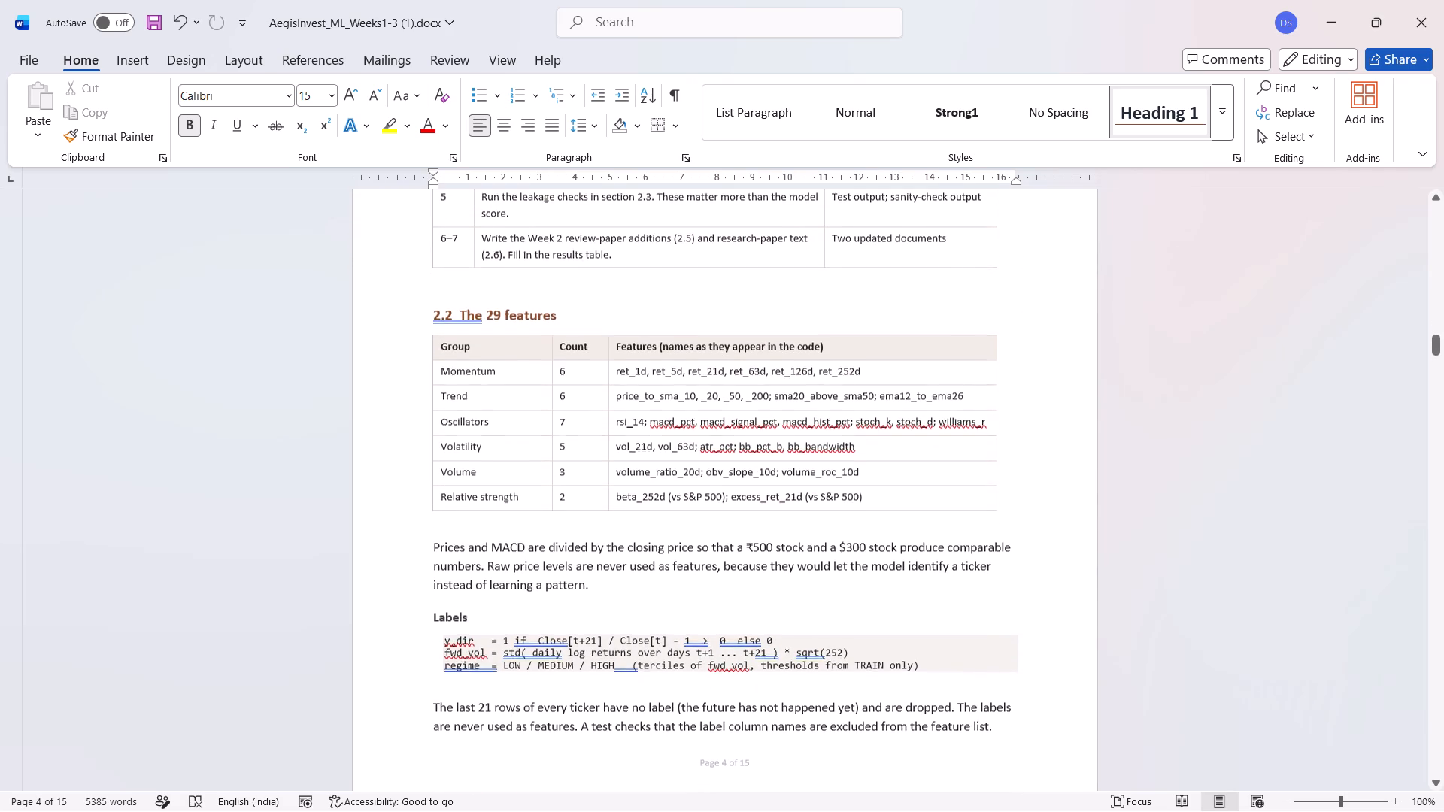
pyautogui.scroll(-2, 544, 488)
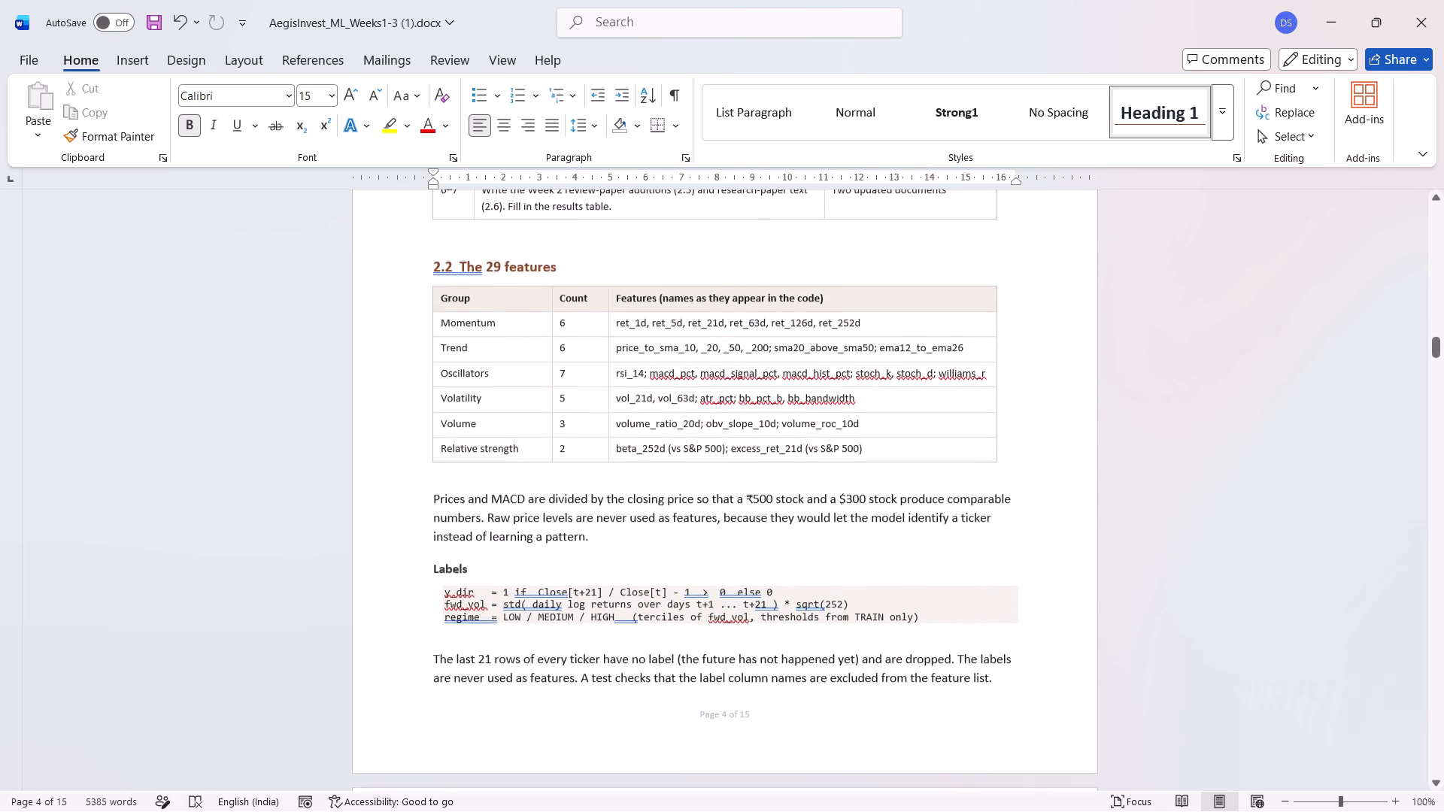
pyautogui.scroll(-3, 544, 488)
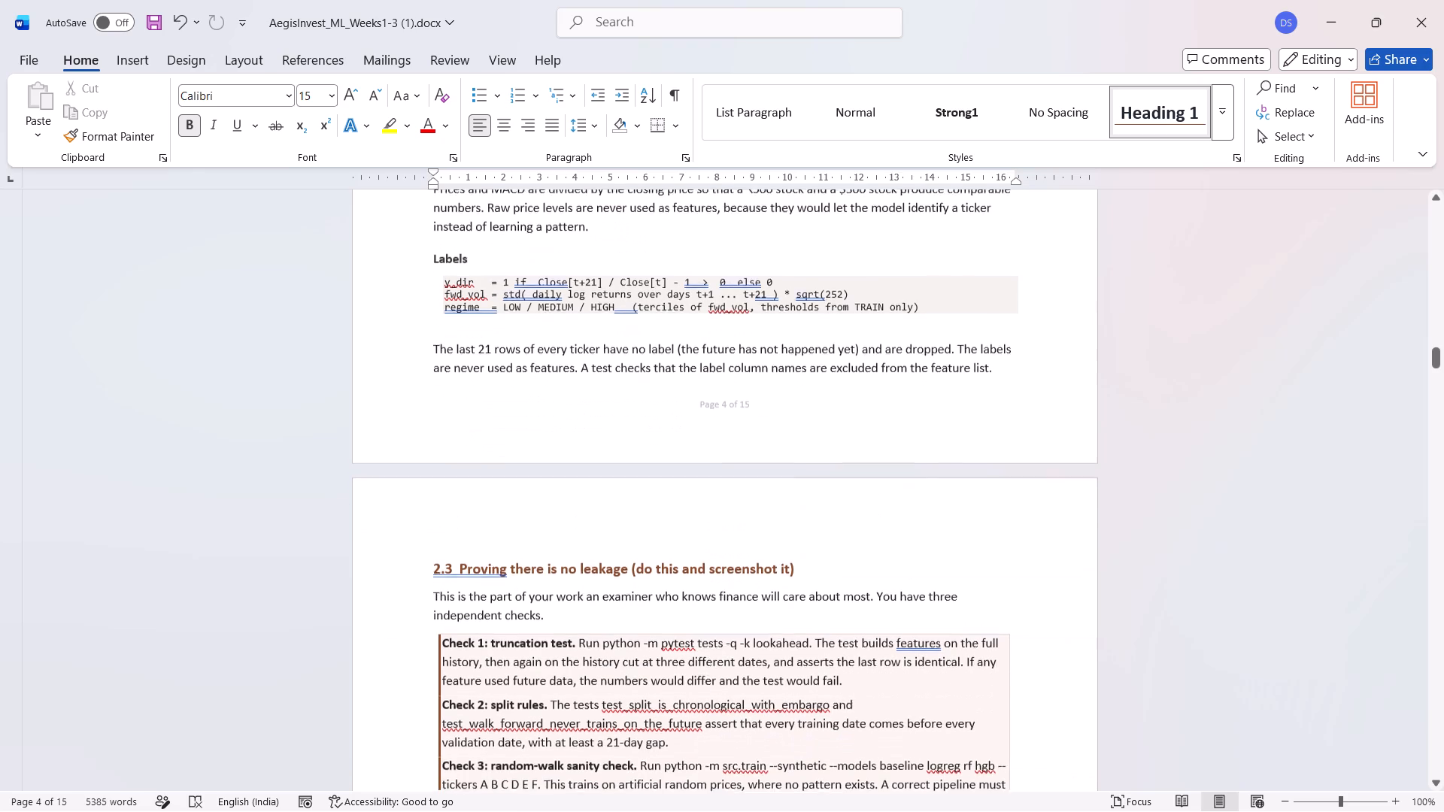
pyautogui.scroll(-2, 544, 488)
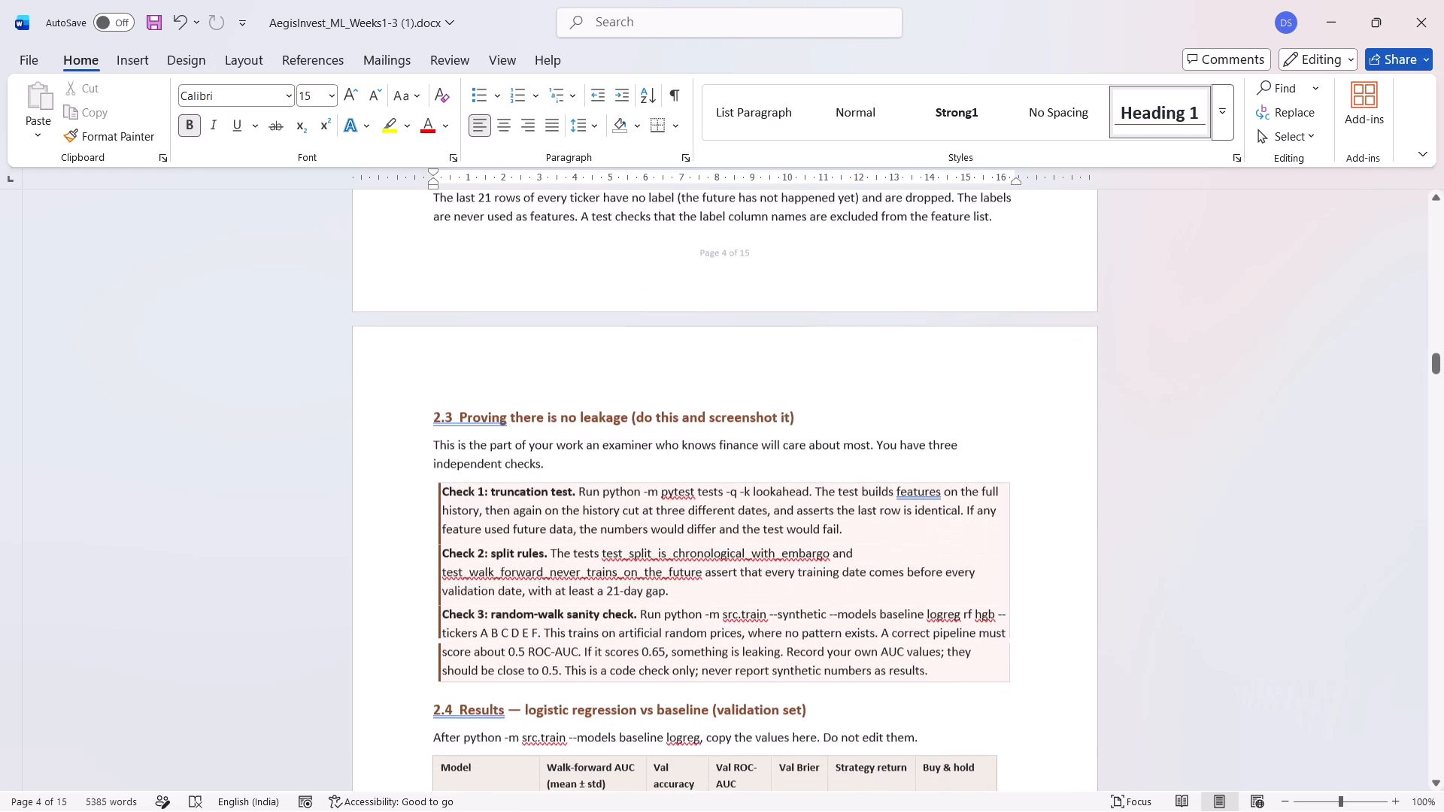
pyautogui.scroll(-1, 544, 488)
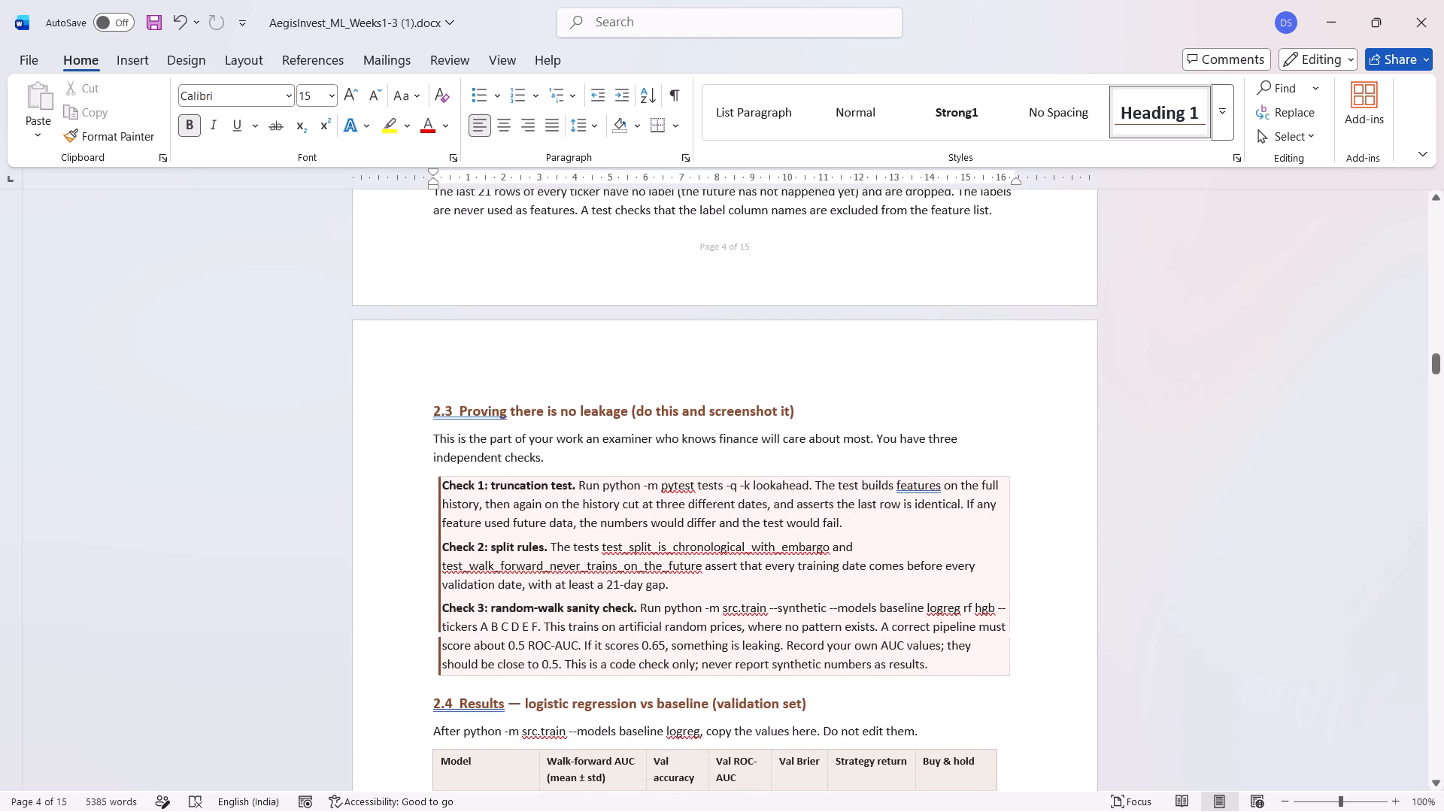
pyautogui.scroll(-3, 544, 488)
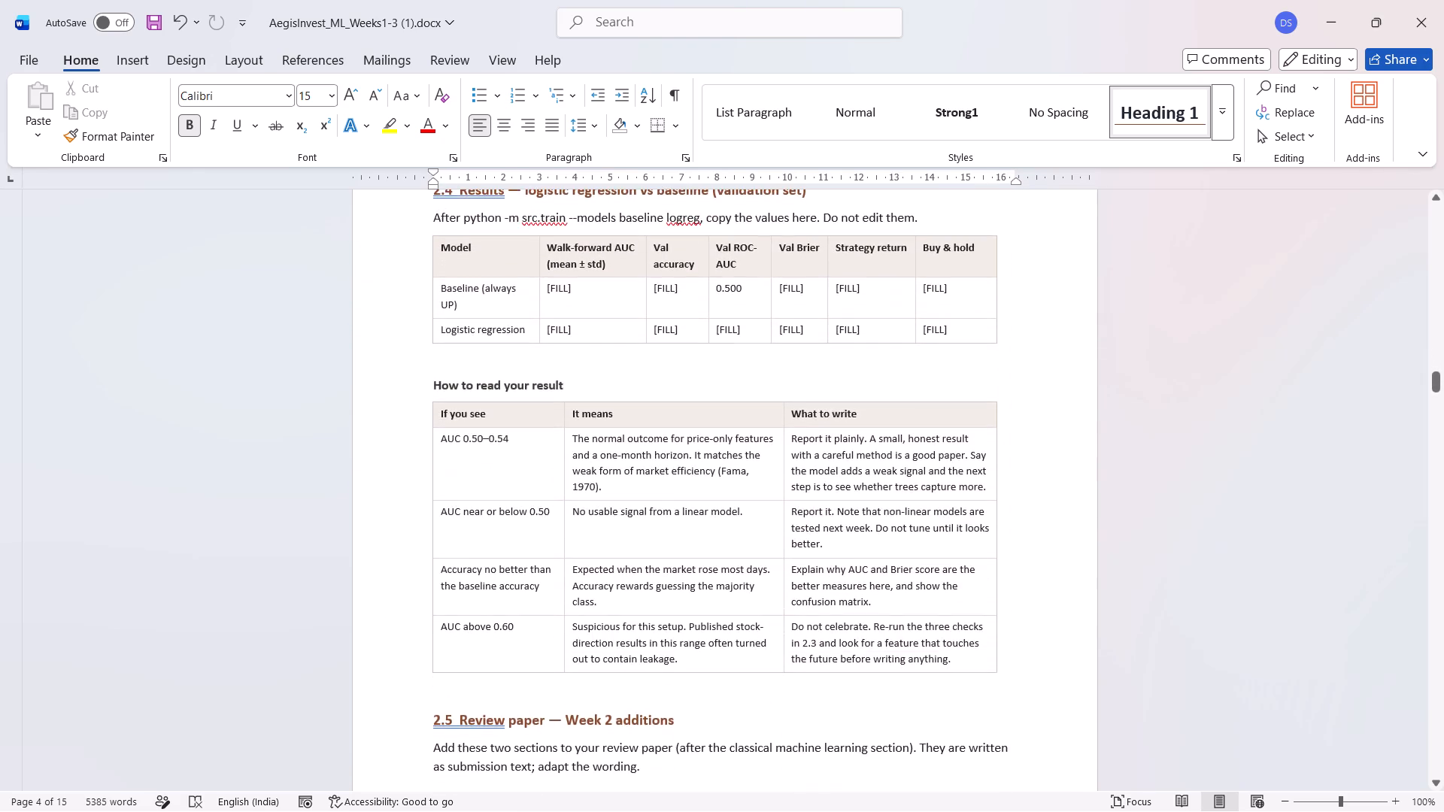
pyautogui.scroll(-7, 544, 488)
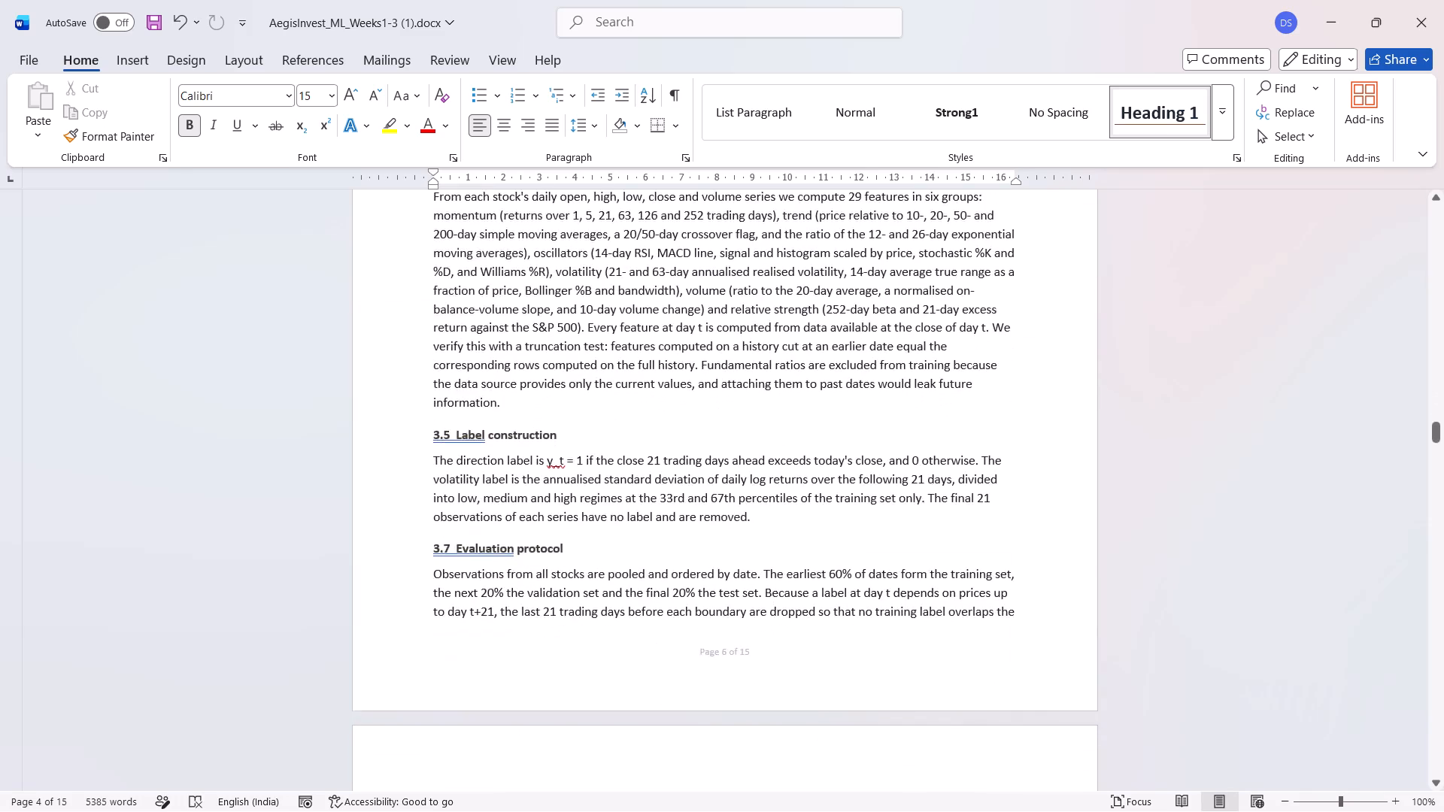
pyautogui.scroll(-4, 544, 488)
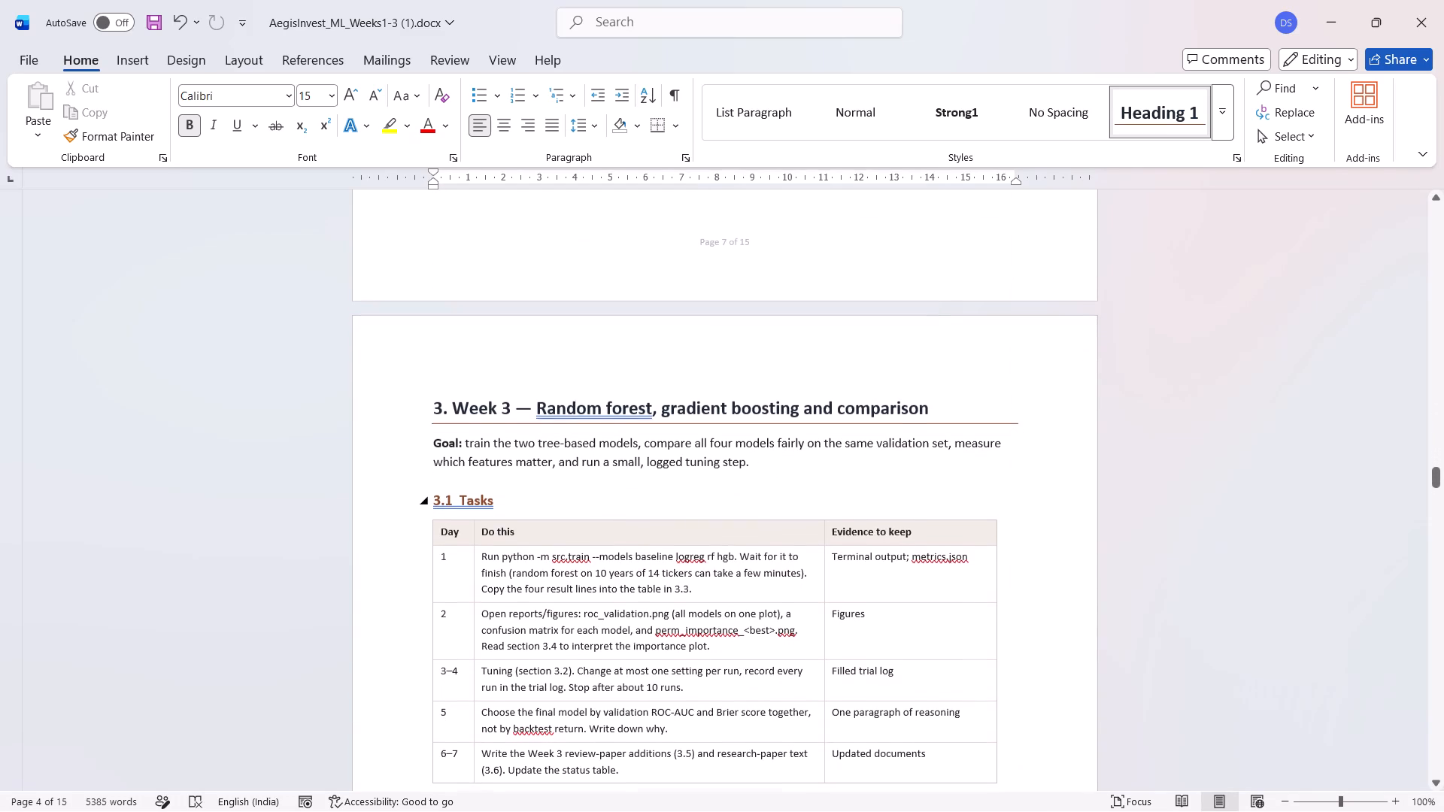
# Read through the Week 3 section, from its tasks and tuning rules to the paper additions, limitations and faculty status box.
pyautogui.scroll(-3, 544, 488)
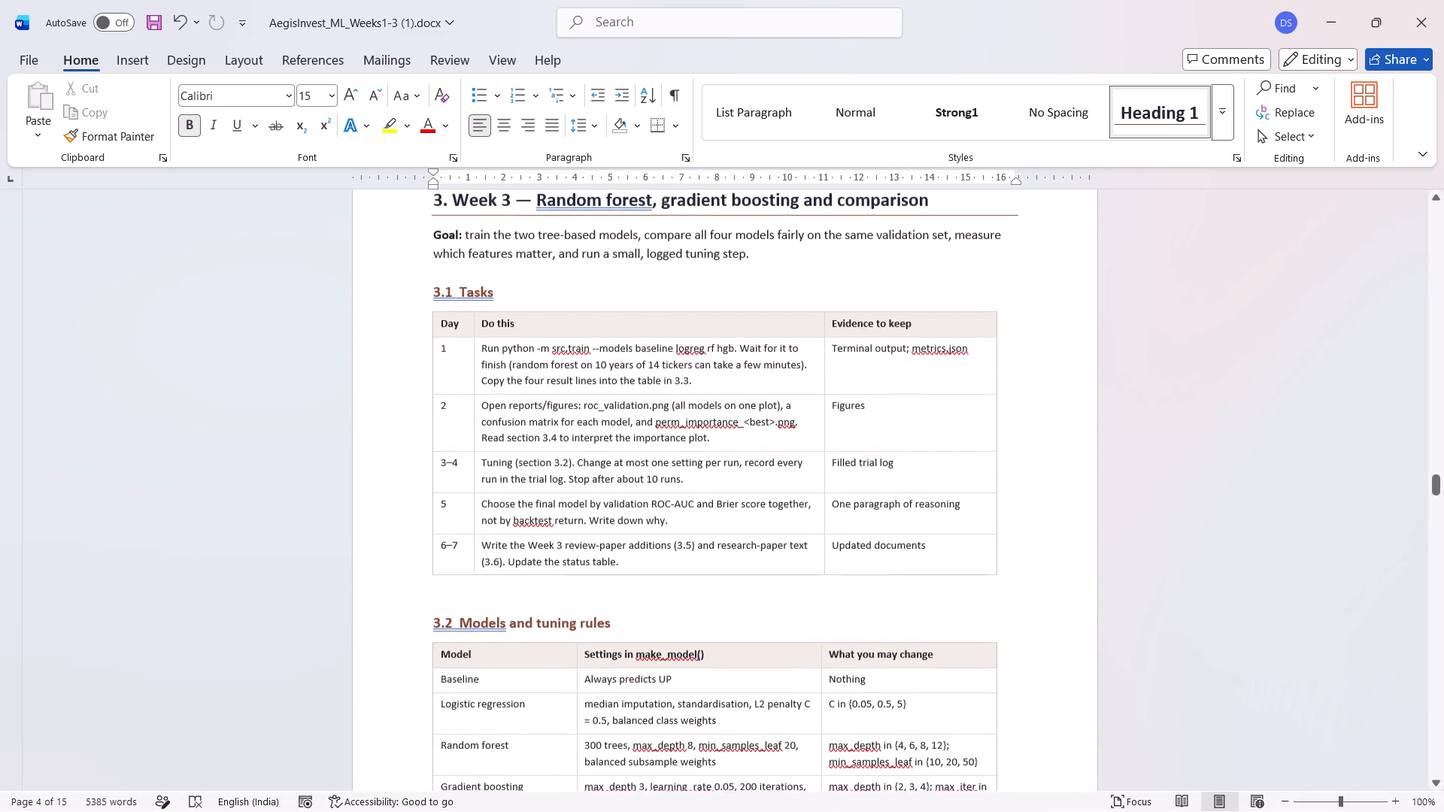
pyautogui.scroll(-2, 544, 488)
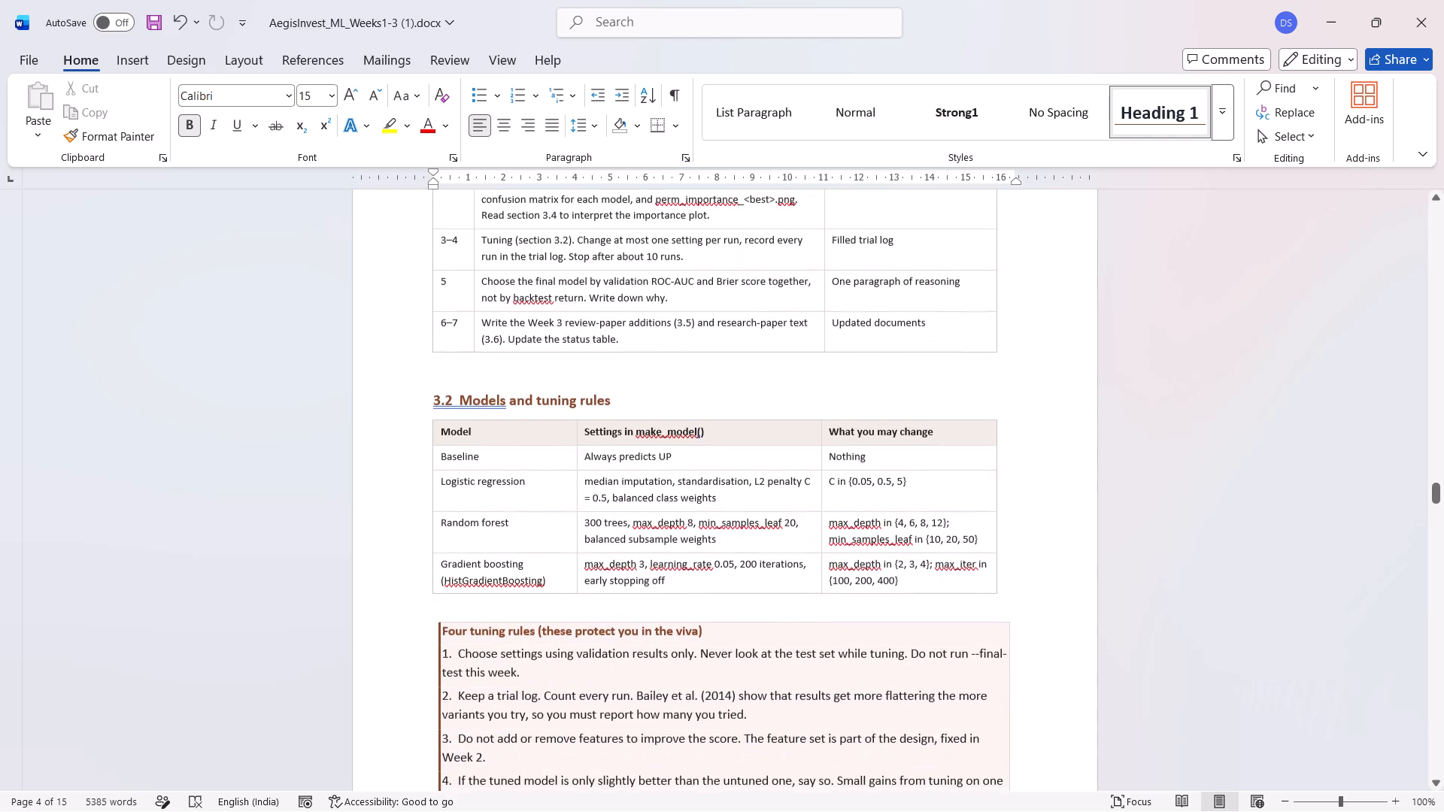
pyautogui.scroll(-2, 544, 488)
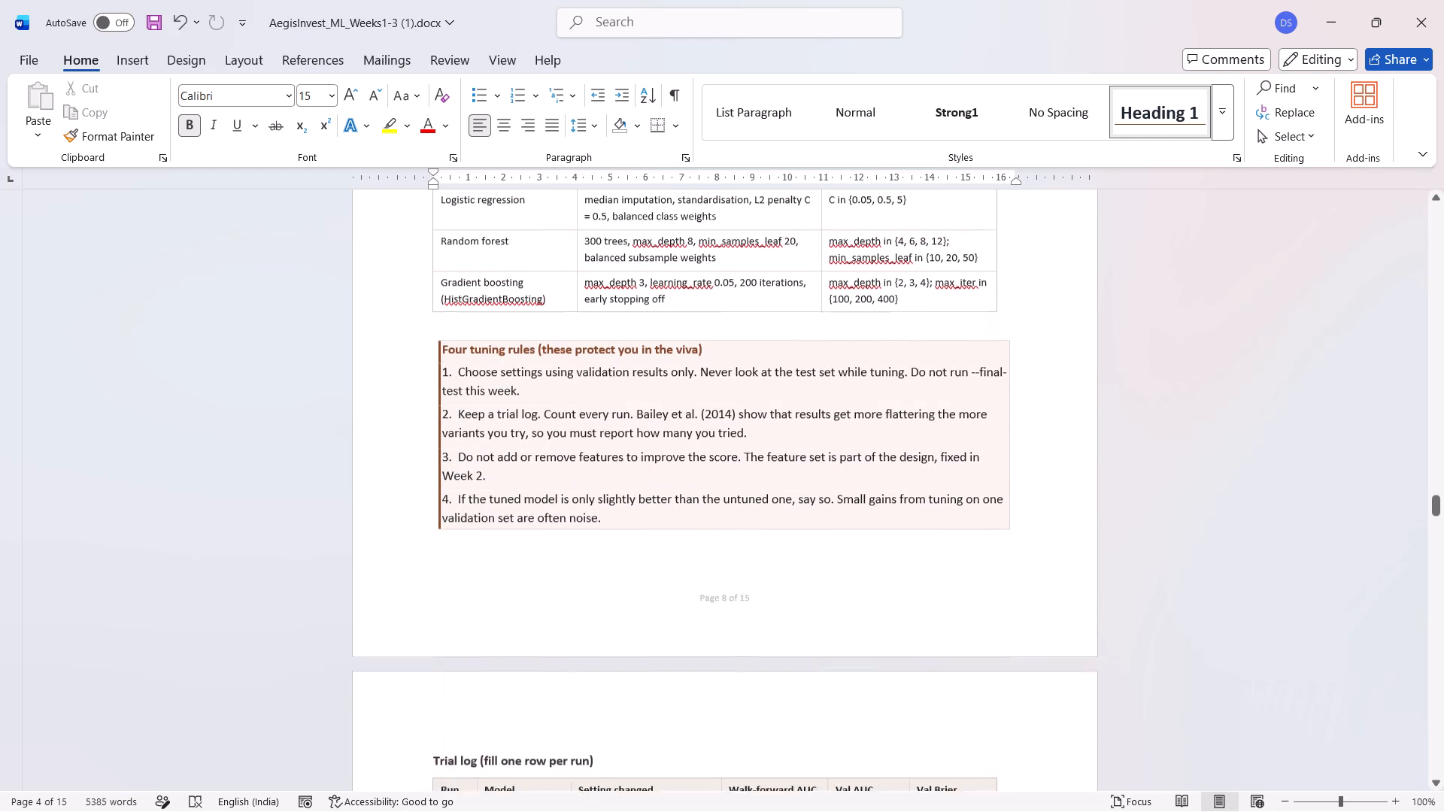
pyautogui.scroll(-7, 544, 488)
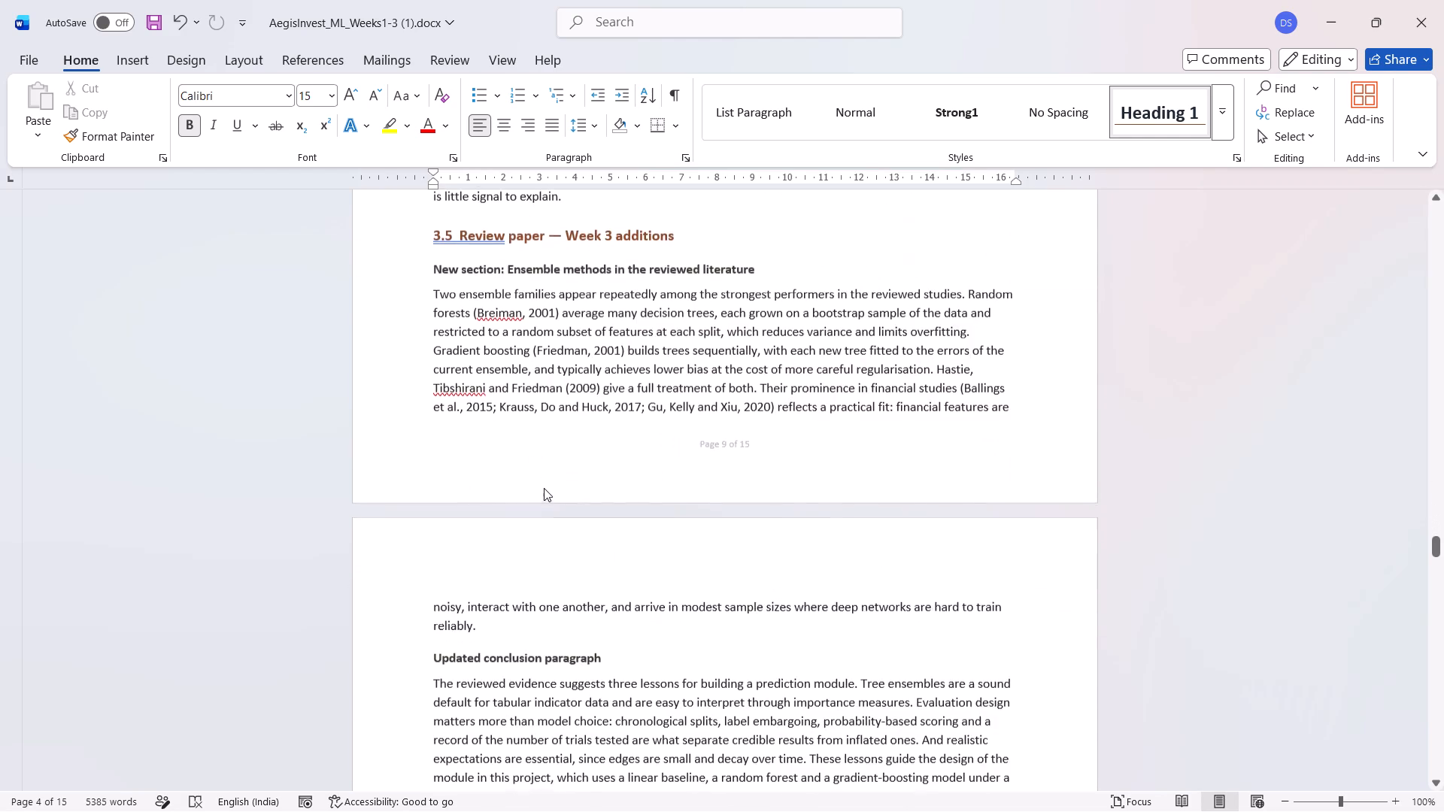
pyautogui.scroll(-5, 544, 488)
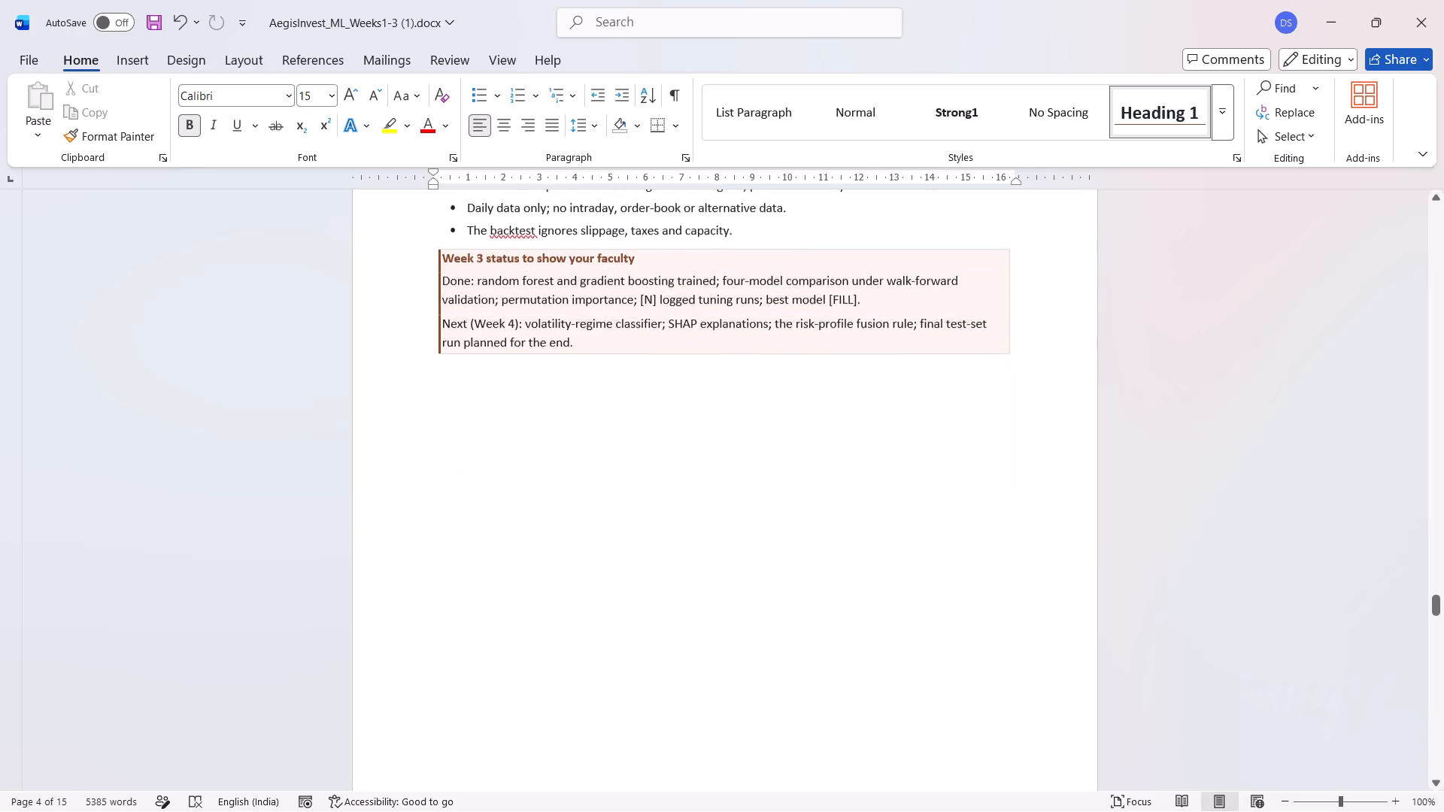
# Read through the combined status table, faculty questions, Weeks 4–6 preview and references to the end of the document.
pyautogui.scroll(-7, 544, 488)
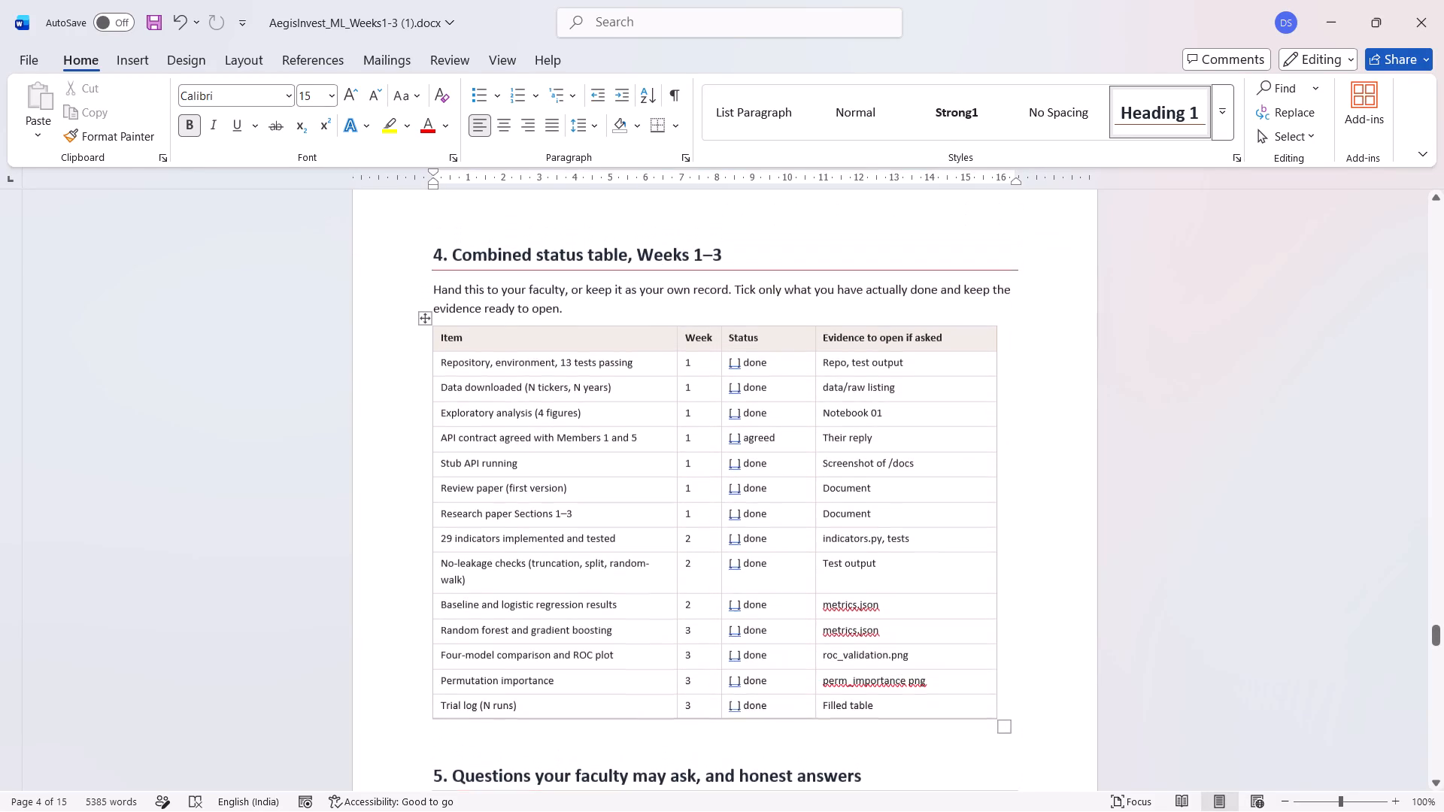
pyautogui.scroll(-1, 544, 488)
pyautogui.scroll(1, 544, 488)
pyautogui.scroll(-1, 544, 488)
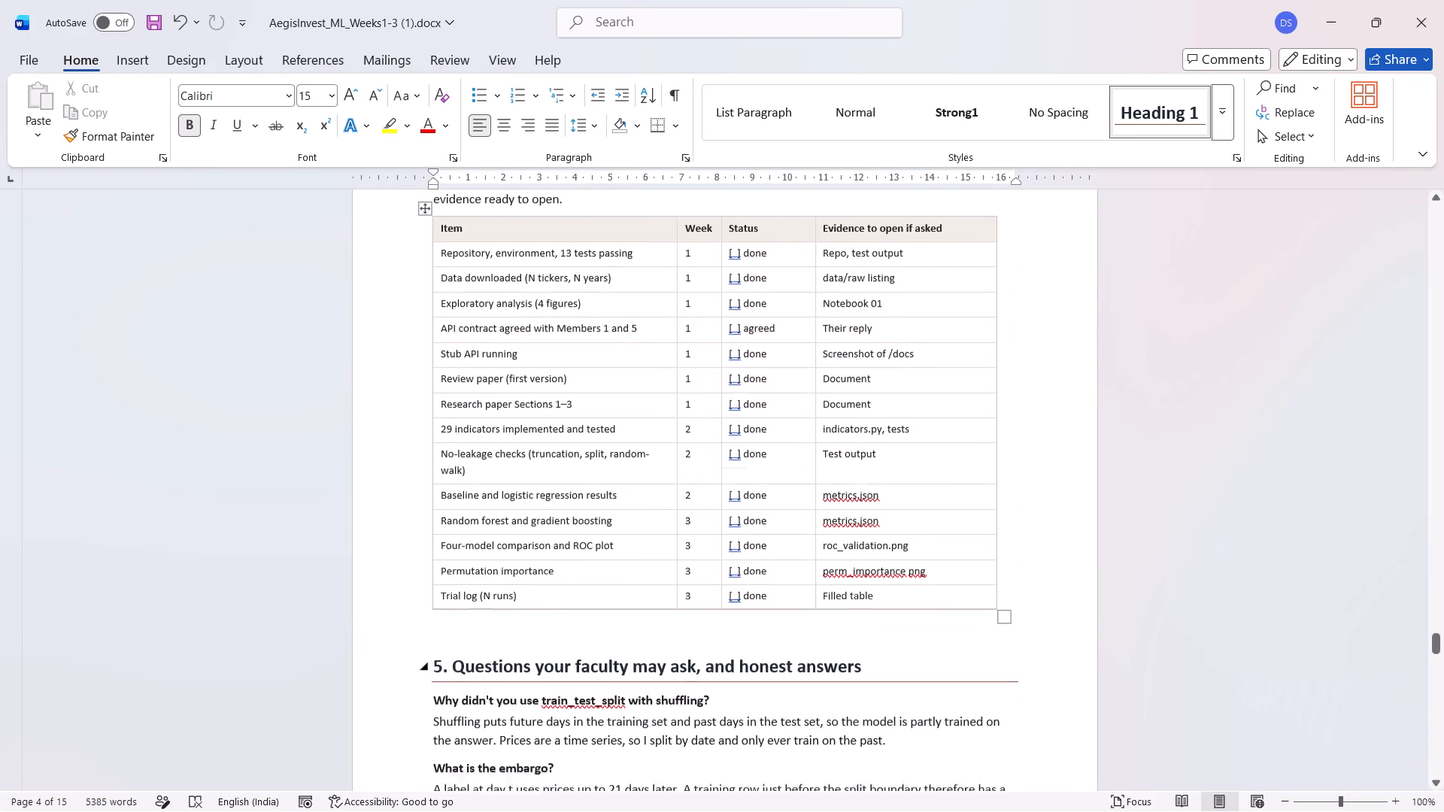
pyautogui.scroll(-4, 544, 488)
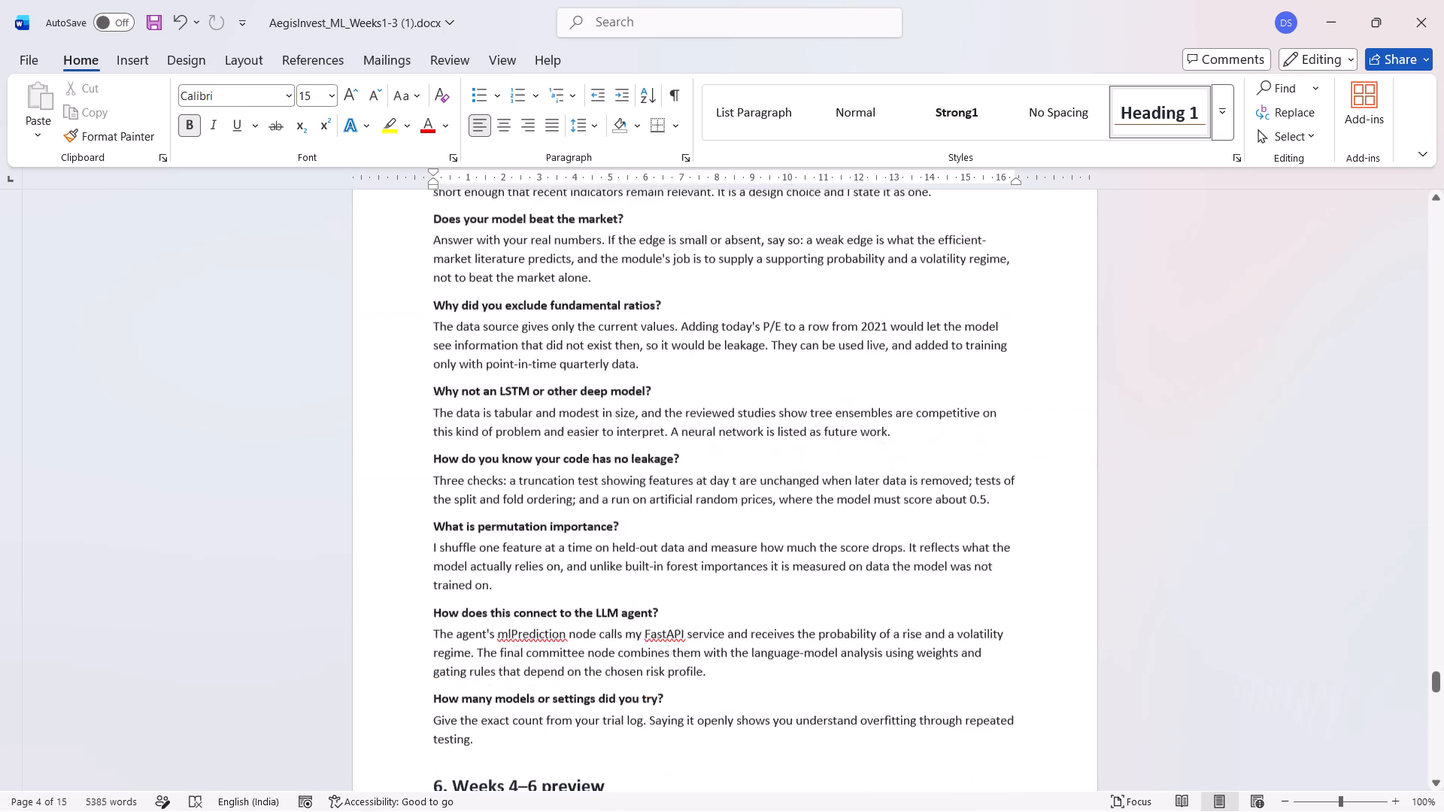
pyautogui.scroll(-6, 544, 488)
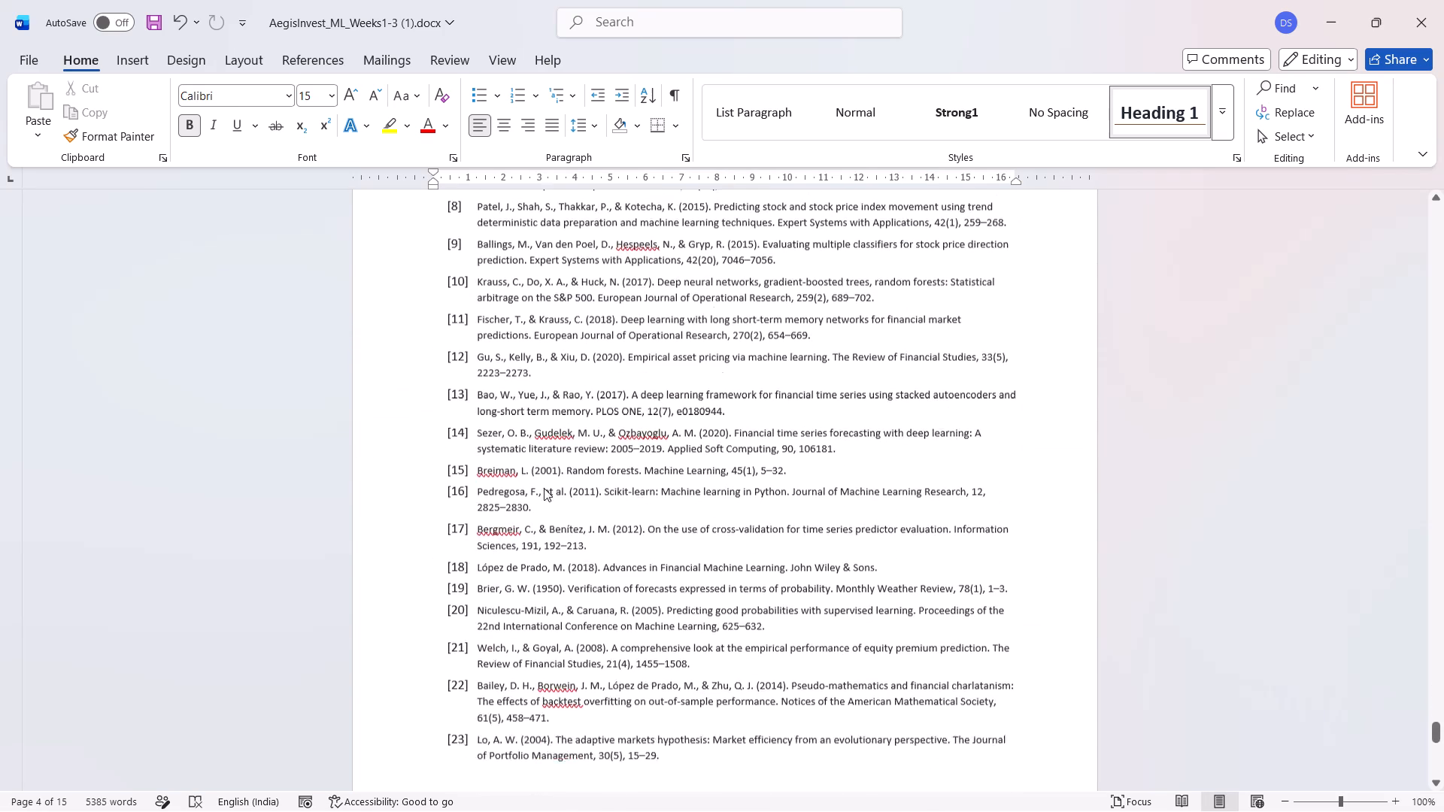
pyautogui.scroll(-2, 544, 488)
# Delete everything from the "4. Combined status table, Weeks 1–3" heading through the references and the closing disclaimer.
pyautogui.click(642, 271)
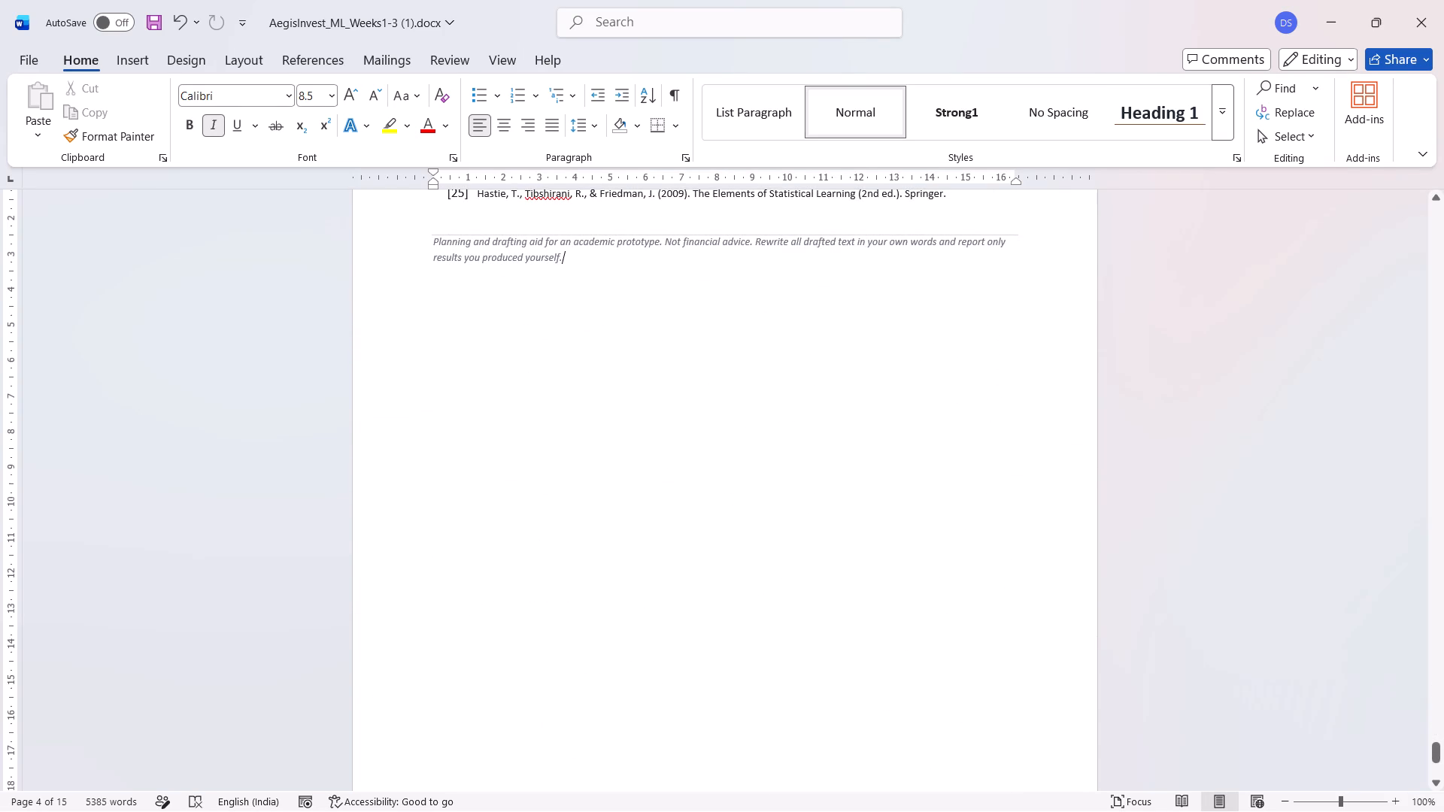
pyautogui.moveTo(639, 271); pyautogui.dragTo(450, 101)
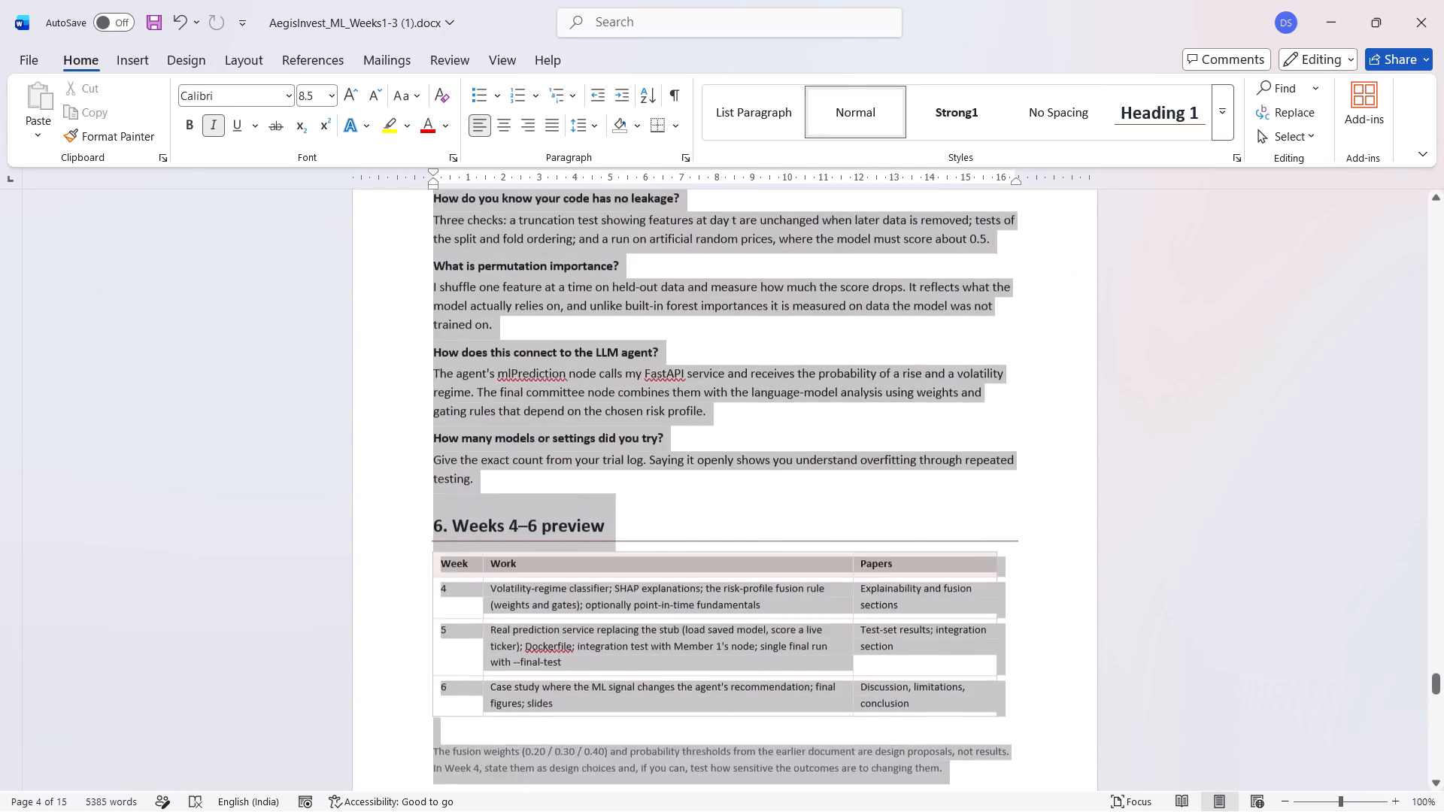
pyautogui.moveTo(450, 101); pyautogui.dragTo(440, 569)
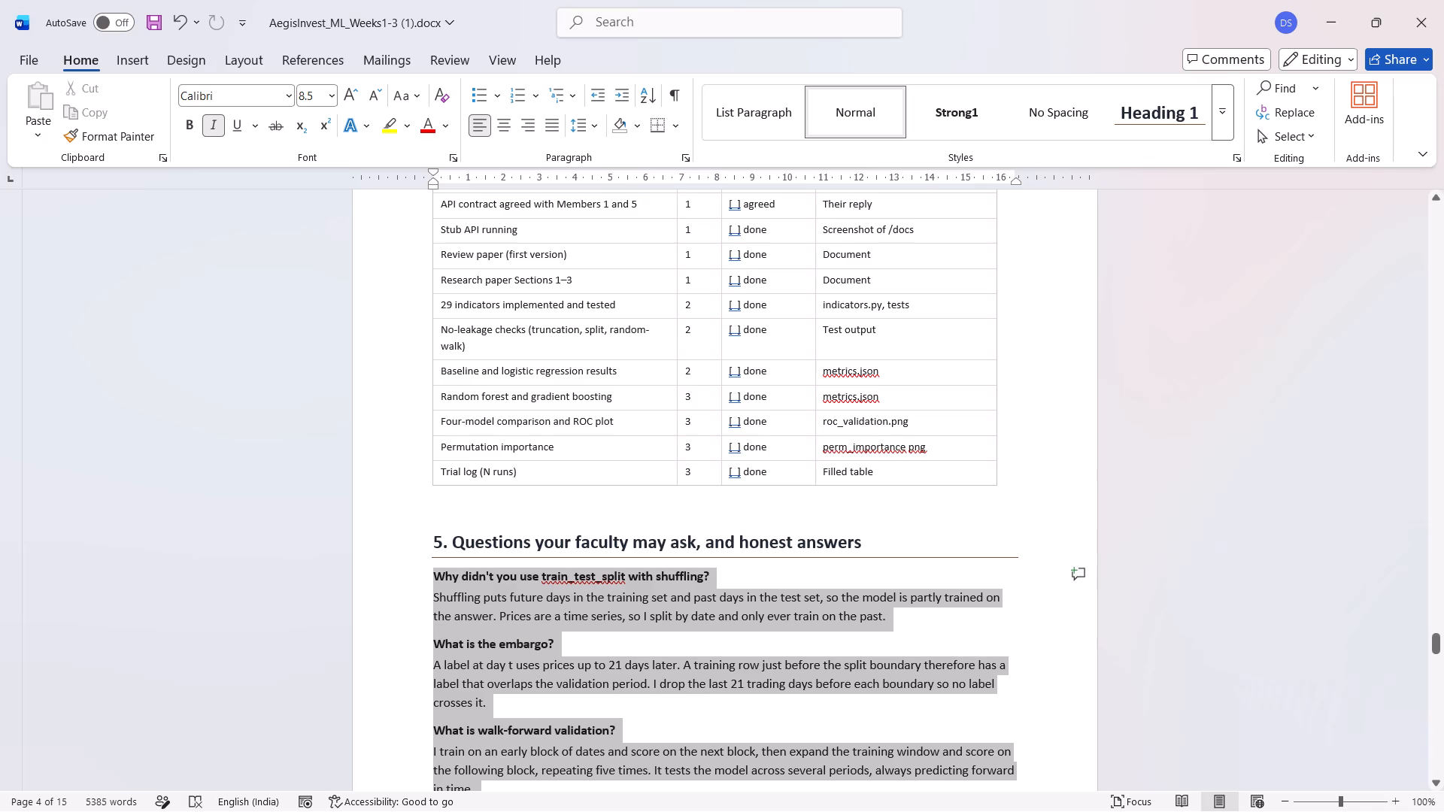
pyautogui.moveTo(440, 569); pyautogui.dragTo(414, 538)
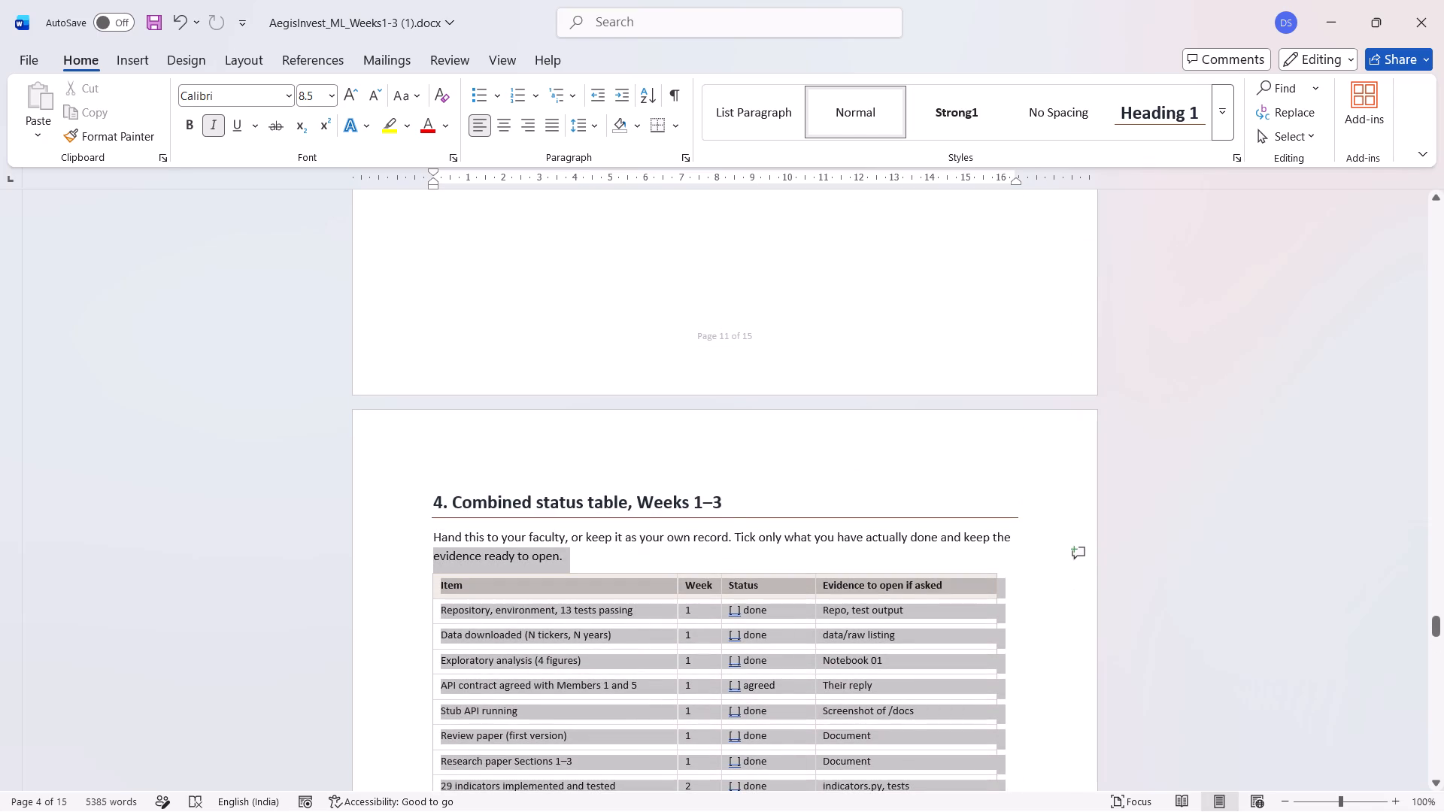
pyautogui.moveTo(414, 538); pyautogui.dragTo(414, 517)
pyautogui.press('BackSpace')
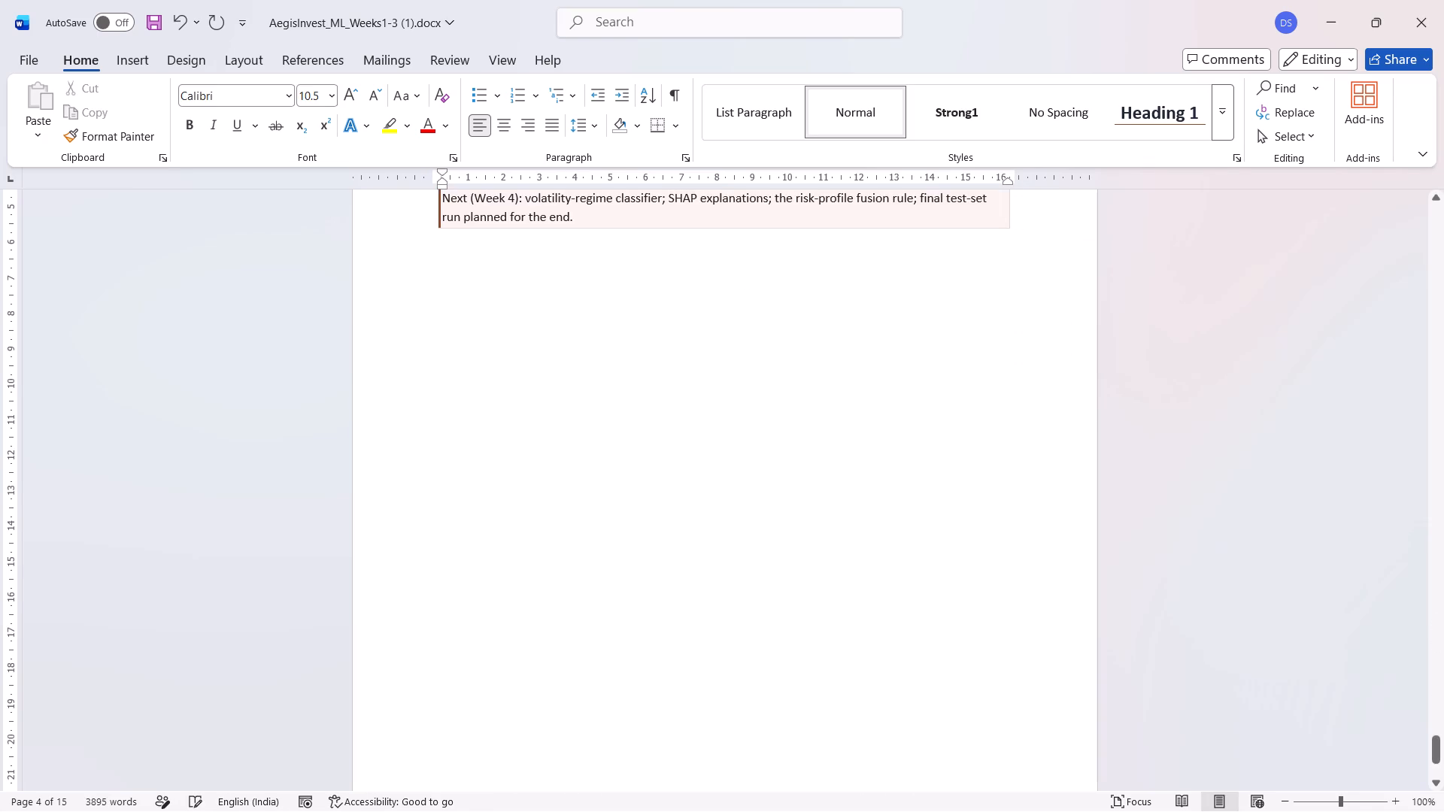
# Delete the "Week 3 status to show your faculty" text, including its Done and Next paragraphs, below the limitations list.
pyautogui.scroll(-3, 414, 517)
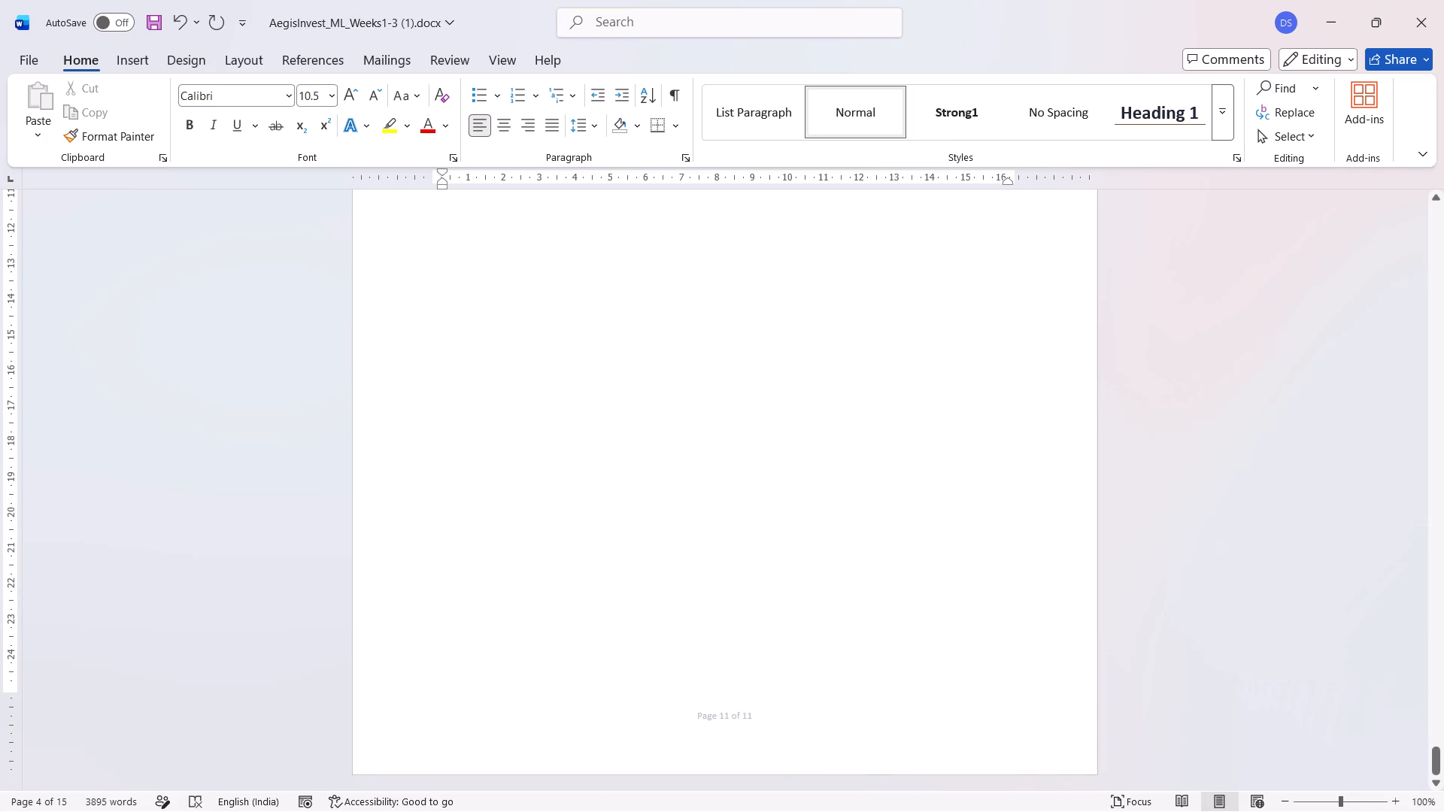
pyautogui.scroll(5, 414, 517)
pyautogui.scroll(-1, 414, 517)
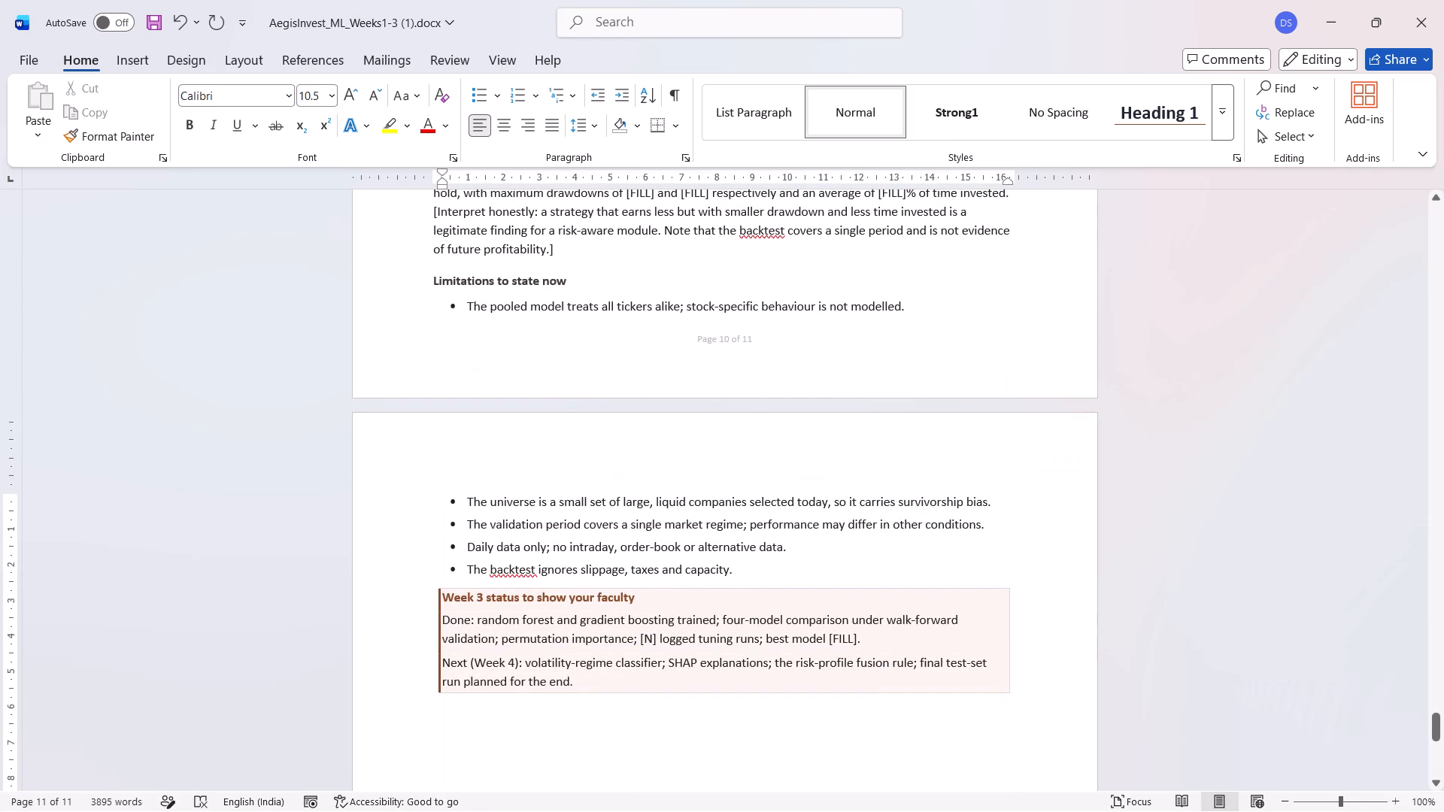
pyautogui.moveTo(588, 693); pyautogui.dragTo(408, 592)
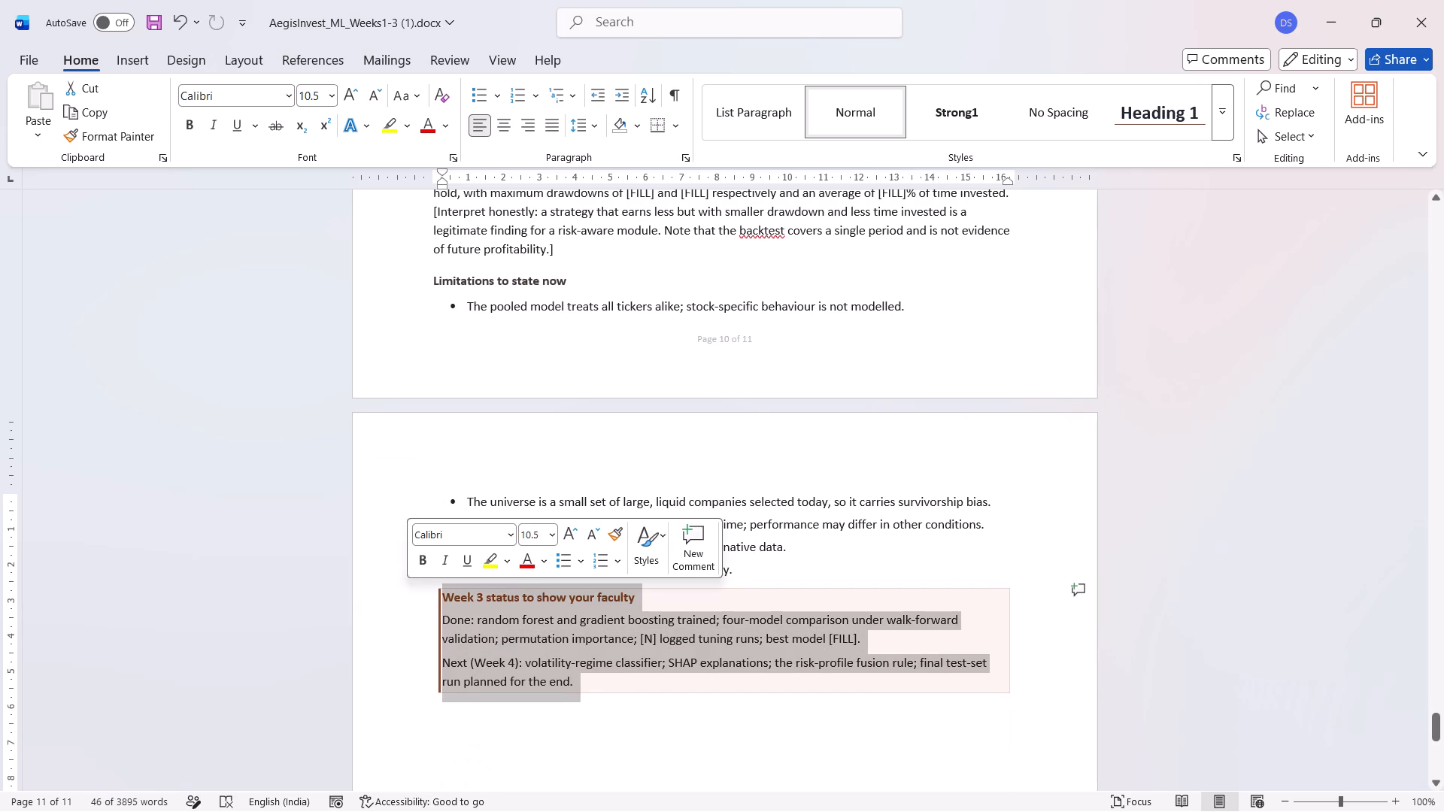
pyautogui.press('BackSpace')
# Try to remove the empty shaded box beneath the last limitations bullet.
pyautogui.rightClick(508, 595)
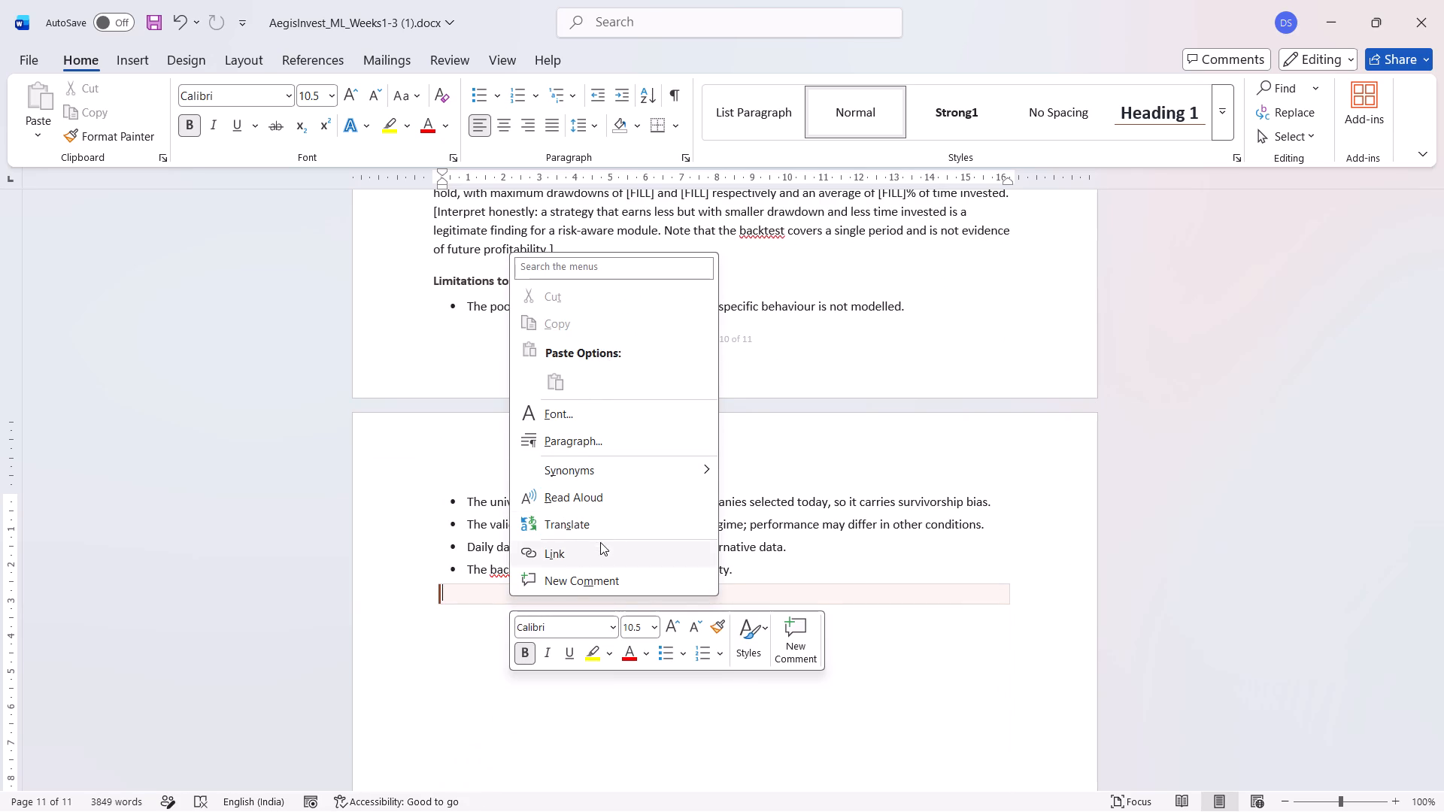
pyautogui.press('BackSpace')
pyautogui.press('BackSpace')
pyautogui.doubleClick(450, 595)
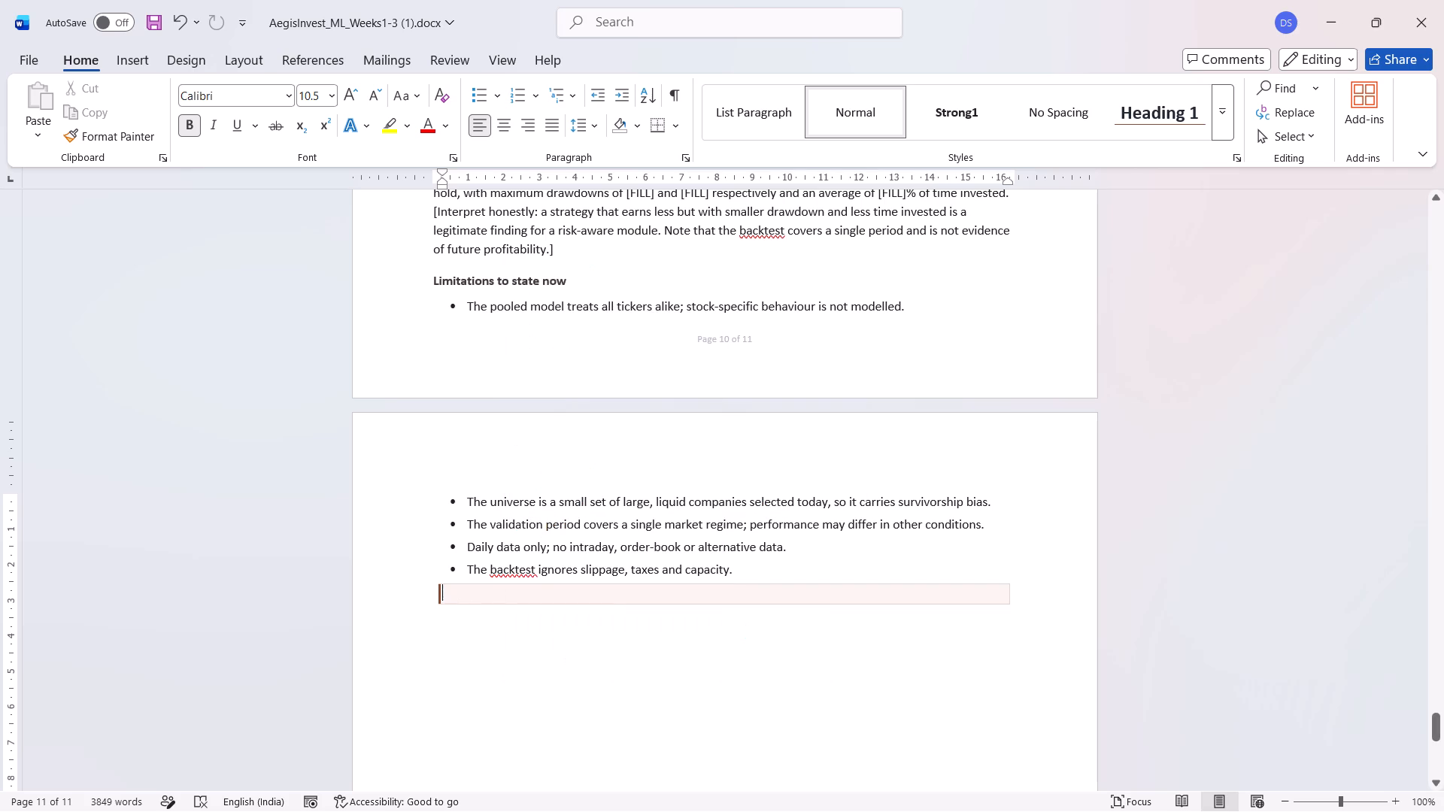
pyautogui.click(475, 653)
# Review the Week 3 pages from the limitations list back to the tuning rules, trial log and results table.
pyautogui.scroll(1, 761, 565)
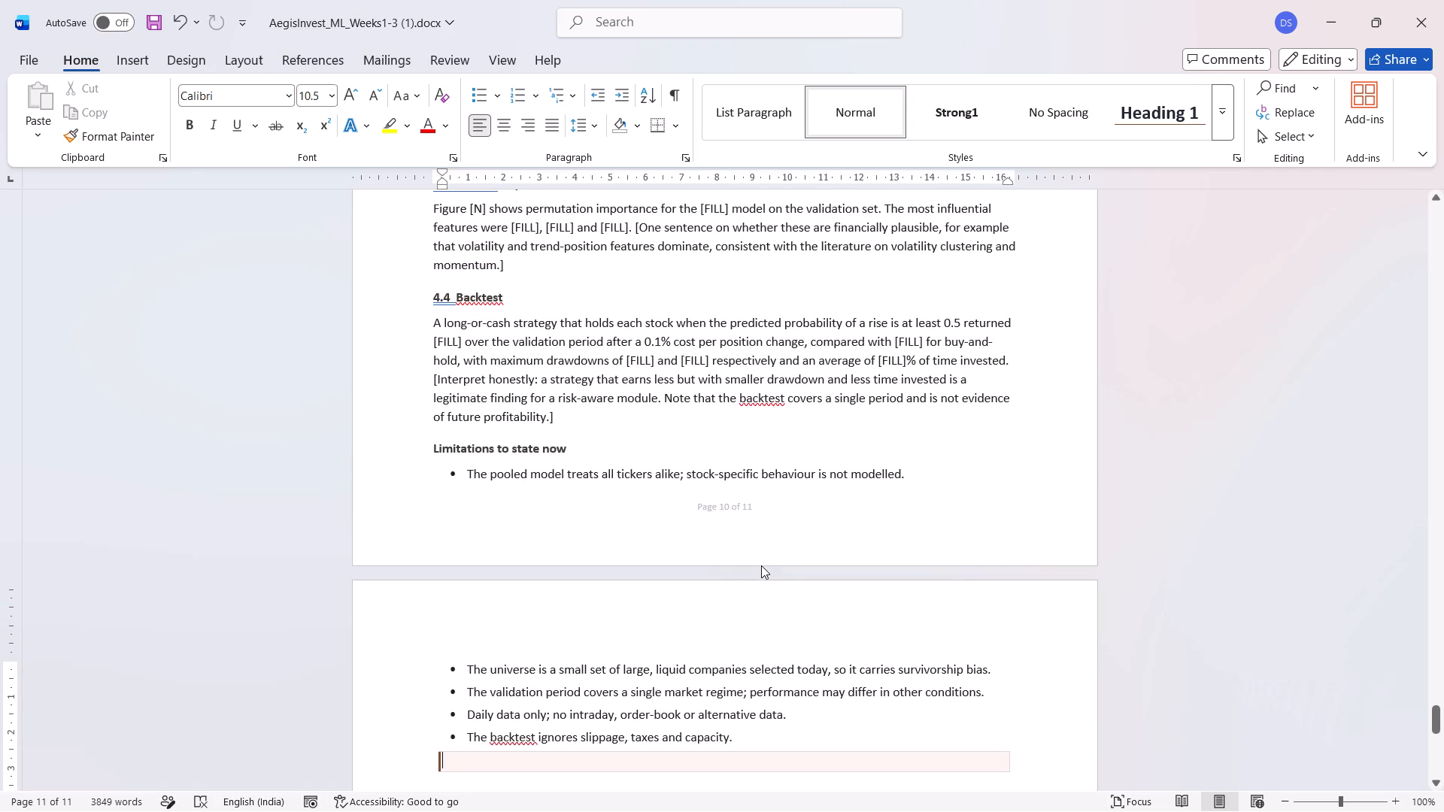
pyautogui.scroll(3, 780, 610)
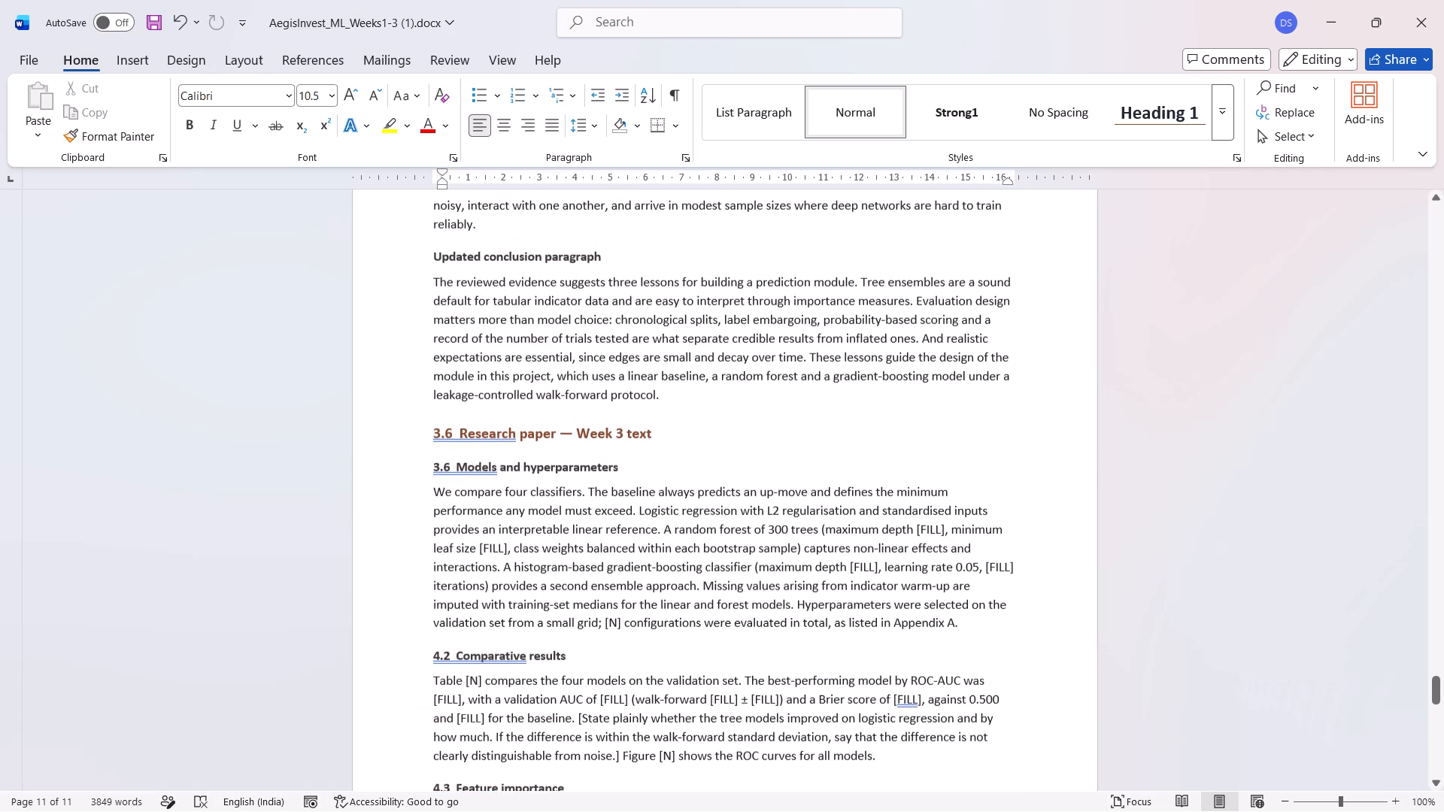
pyautogui.scroll(1, 780, 610)
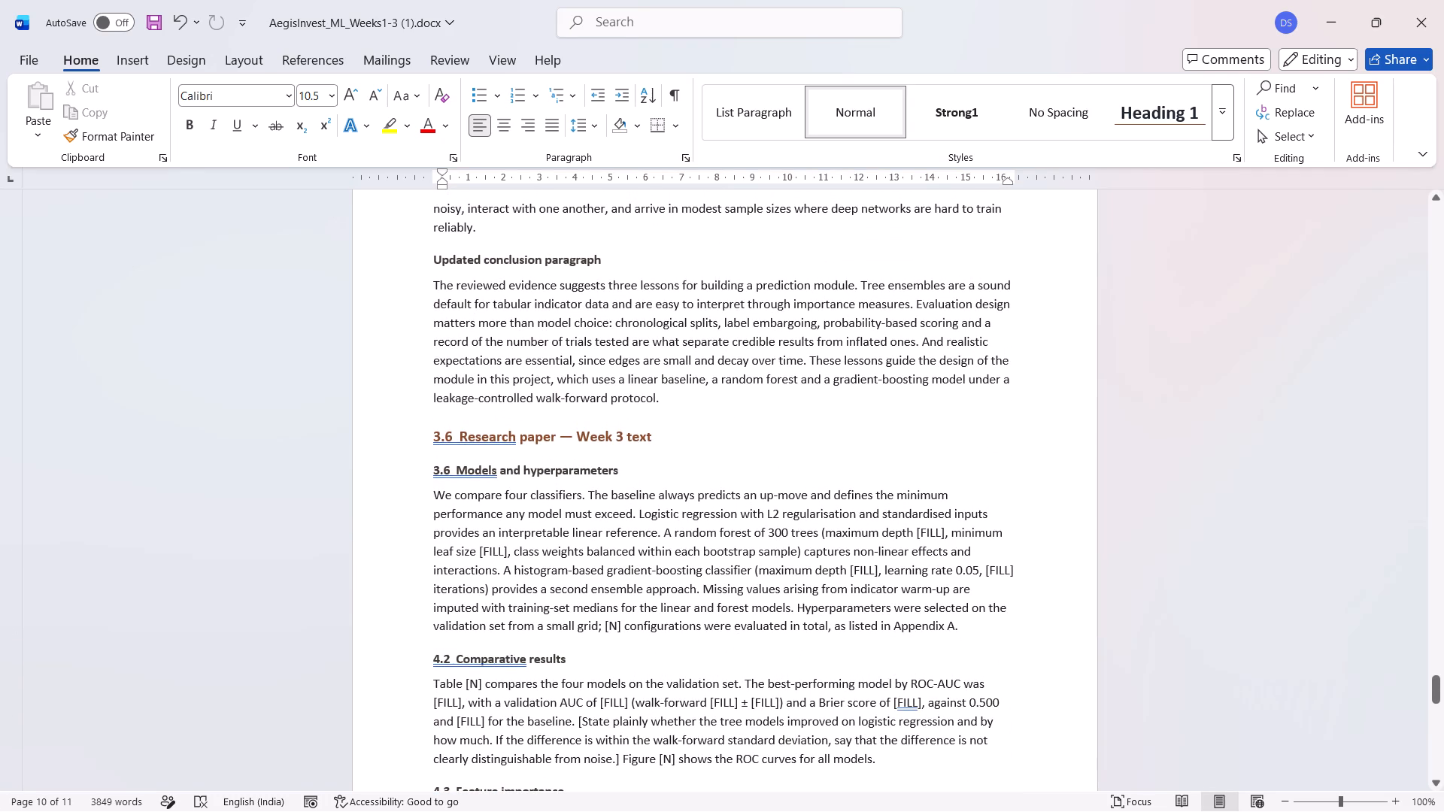
pyautogui.scroll(2, 639, 549)
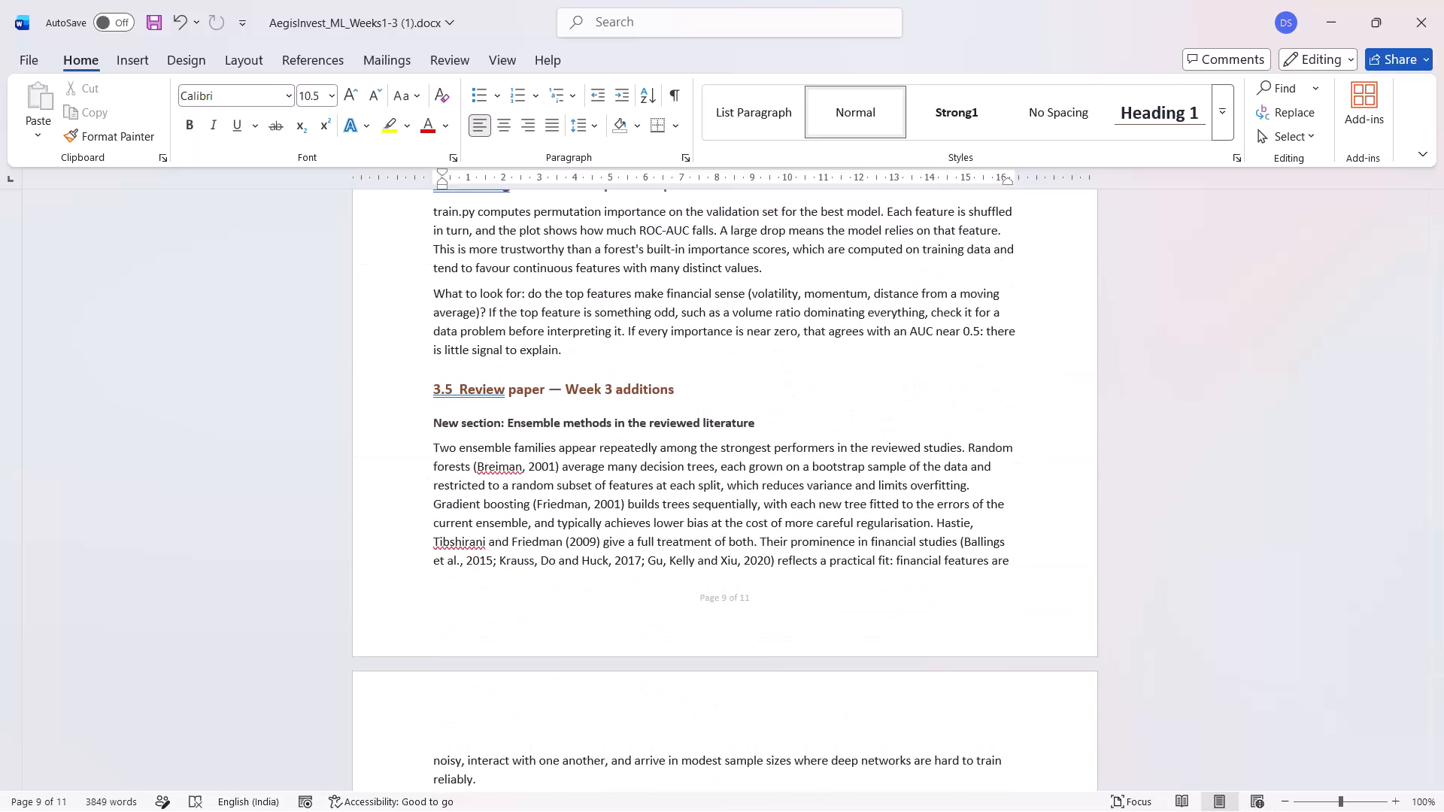
pyautogui.scroll(5, 639, 549)
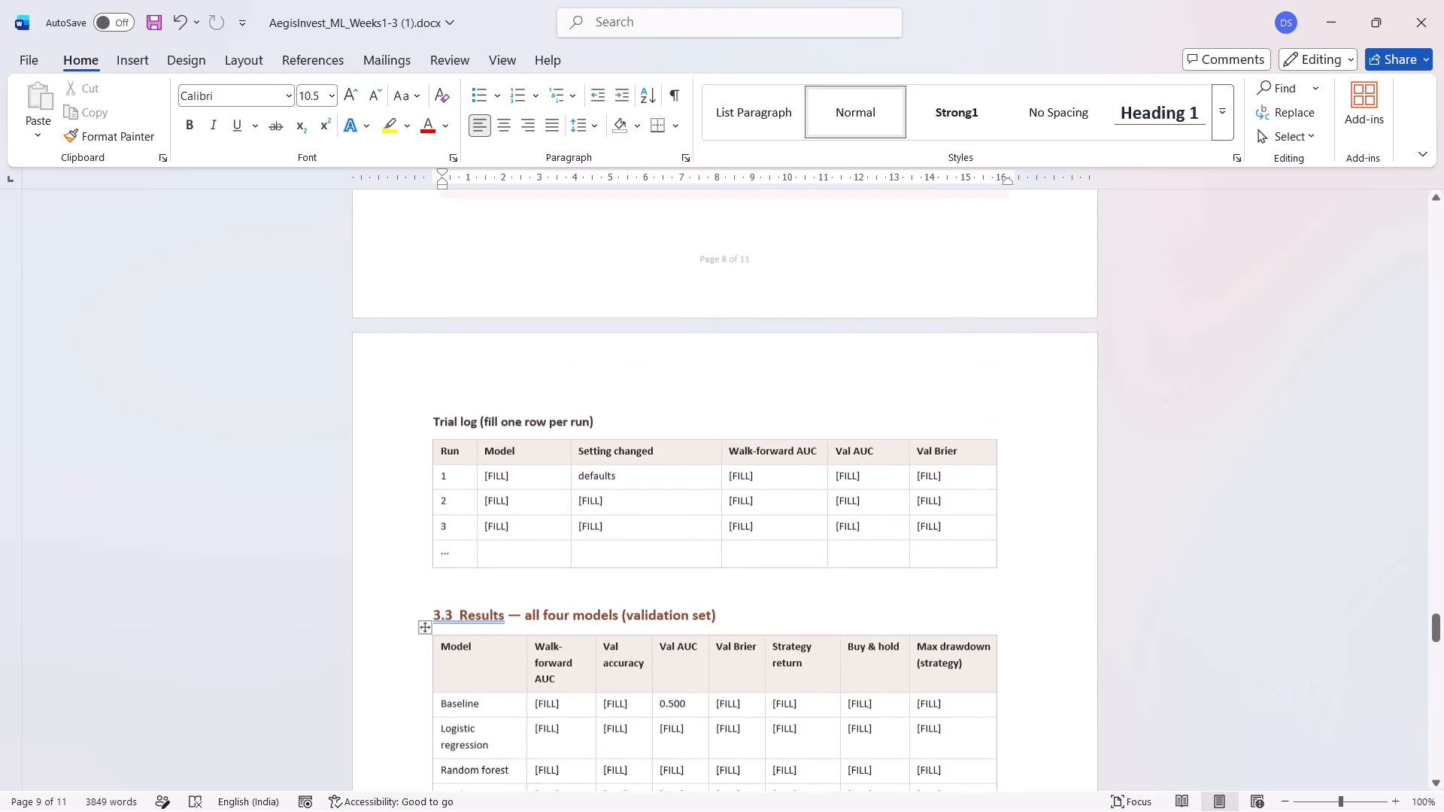
pyautogui.scroll(2, 639, 549)
pyautogui.scroll(-1, 639, 549)
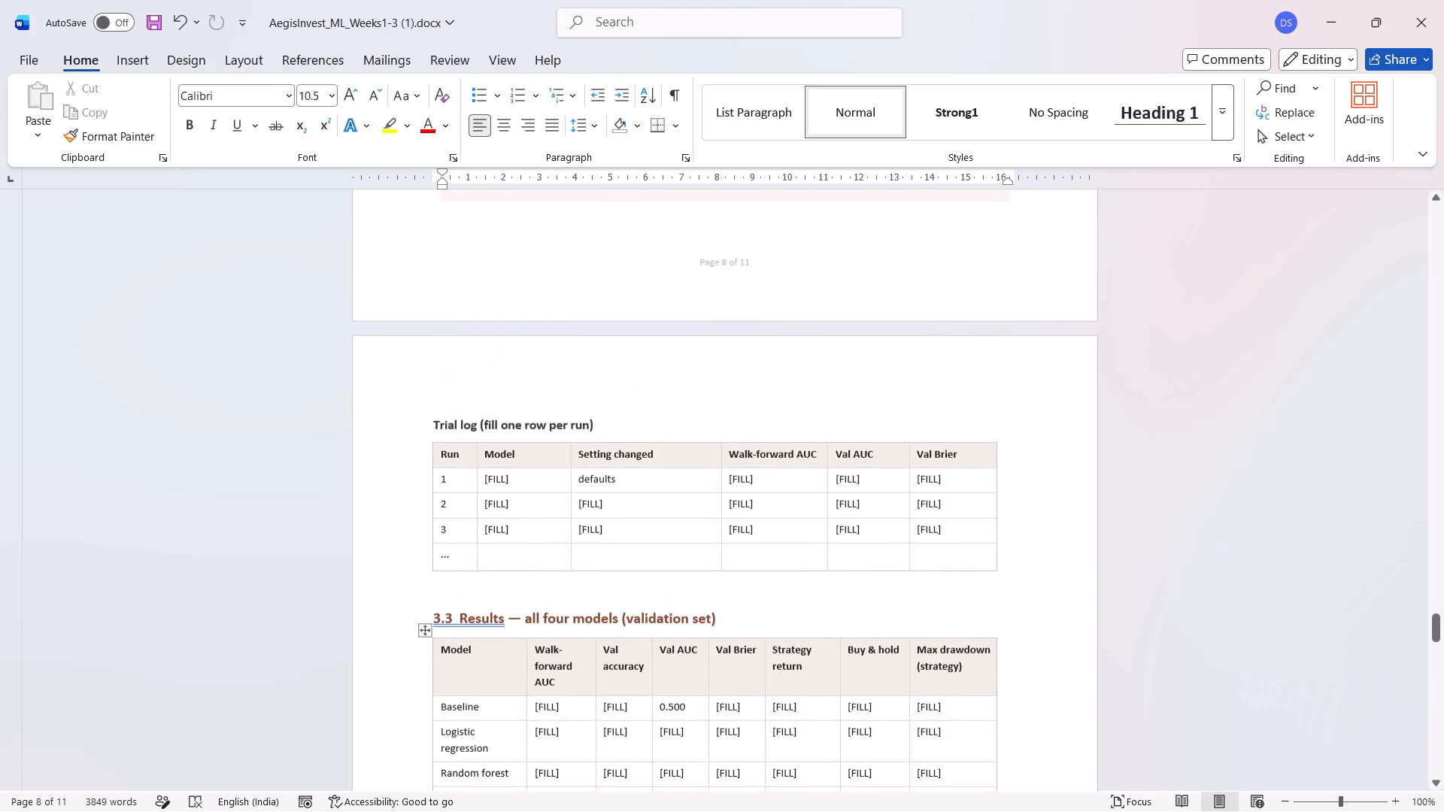
pyautogui.scroll(-1, 639, 549)
pyautogui.scroll(1, 639, 549)
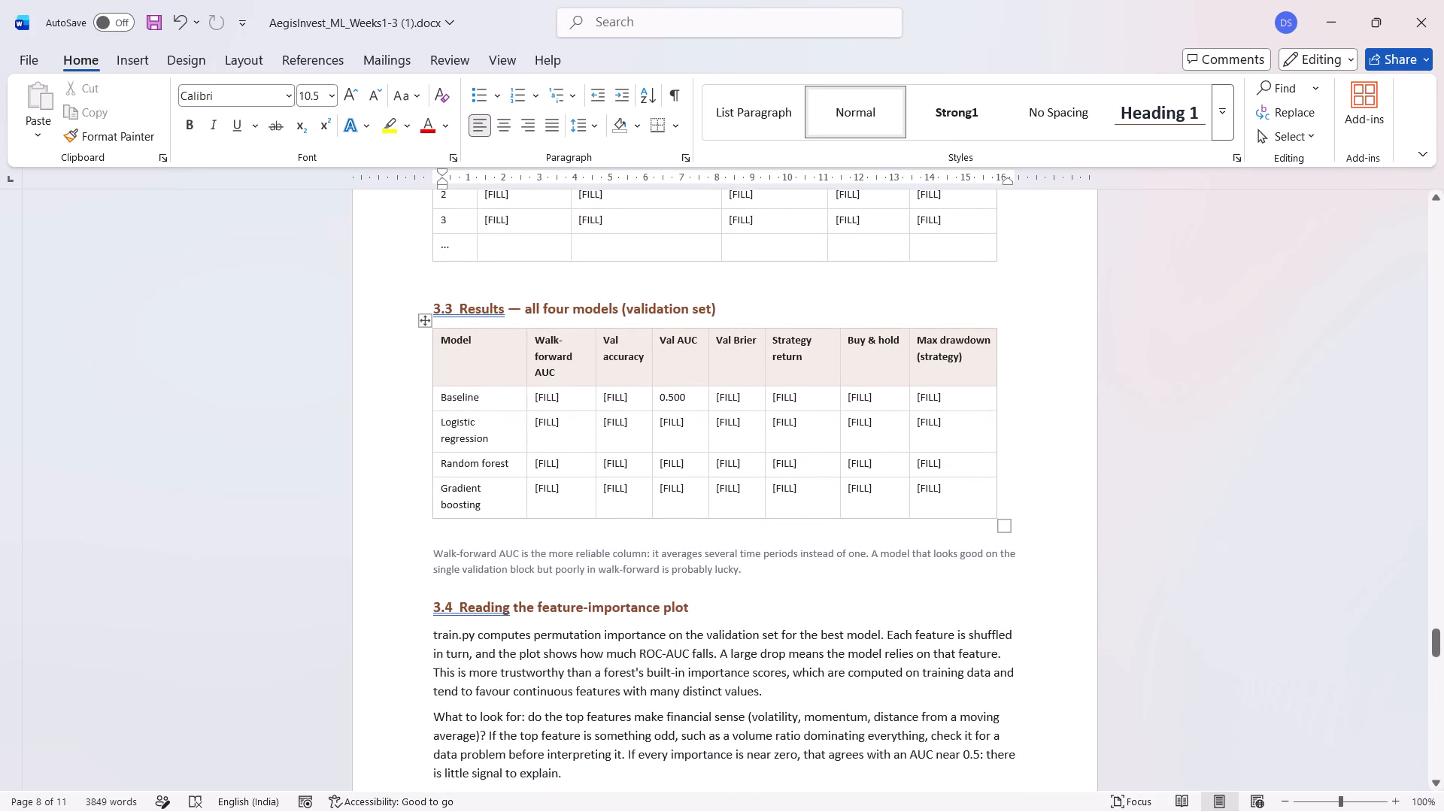
pyautogui.scroll(3, 639, 549)
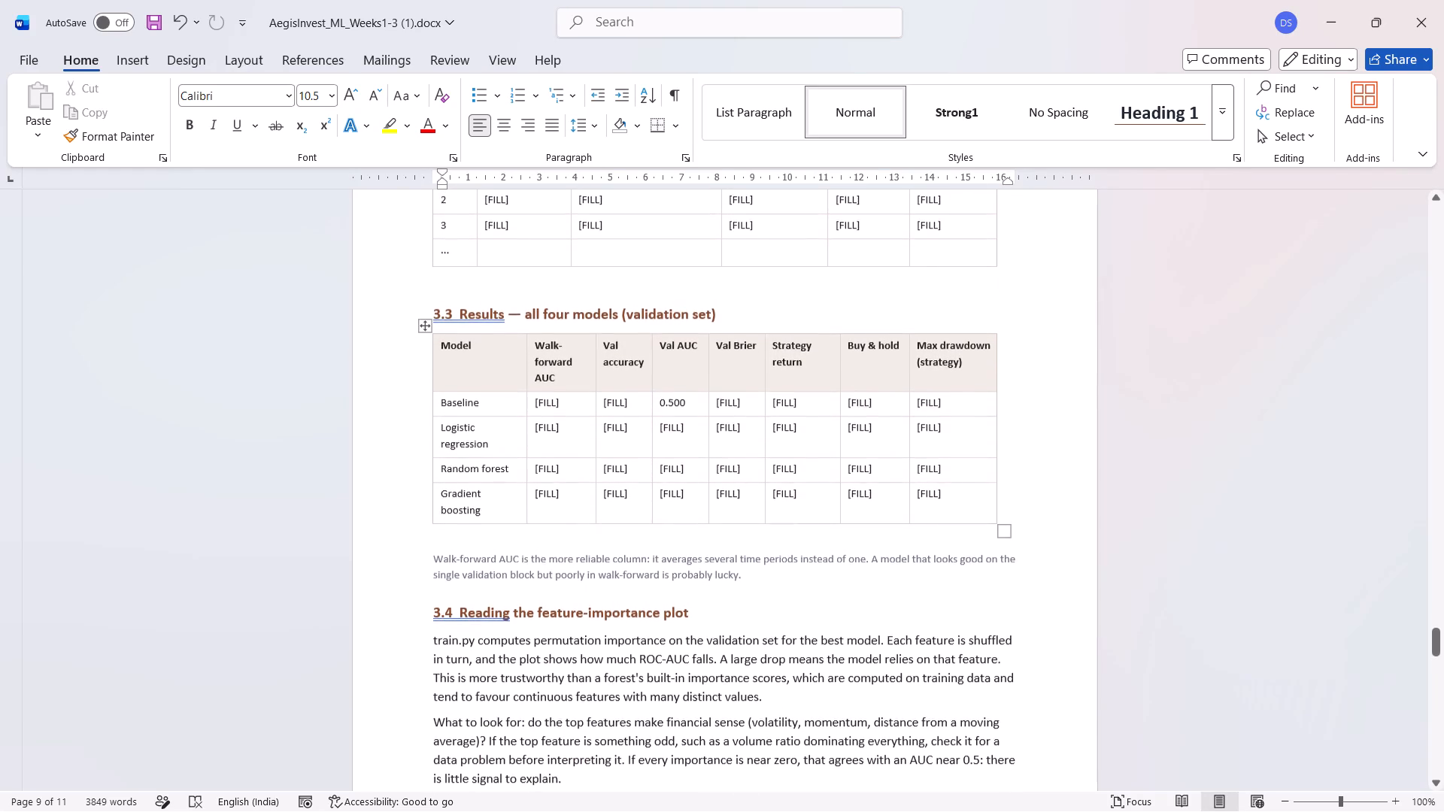
pyautogui.scroll(1, 639, 549)
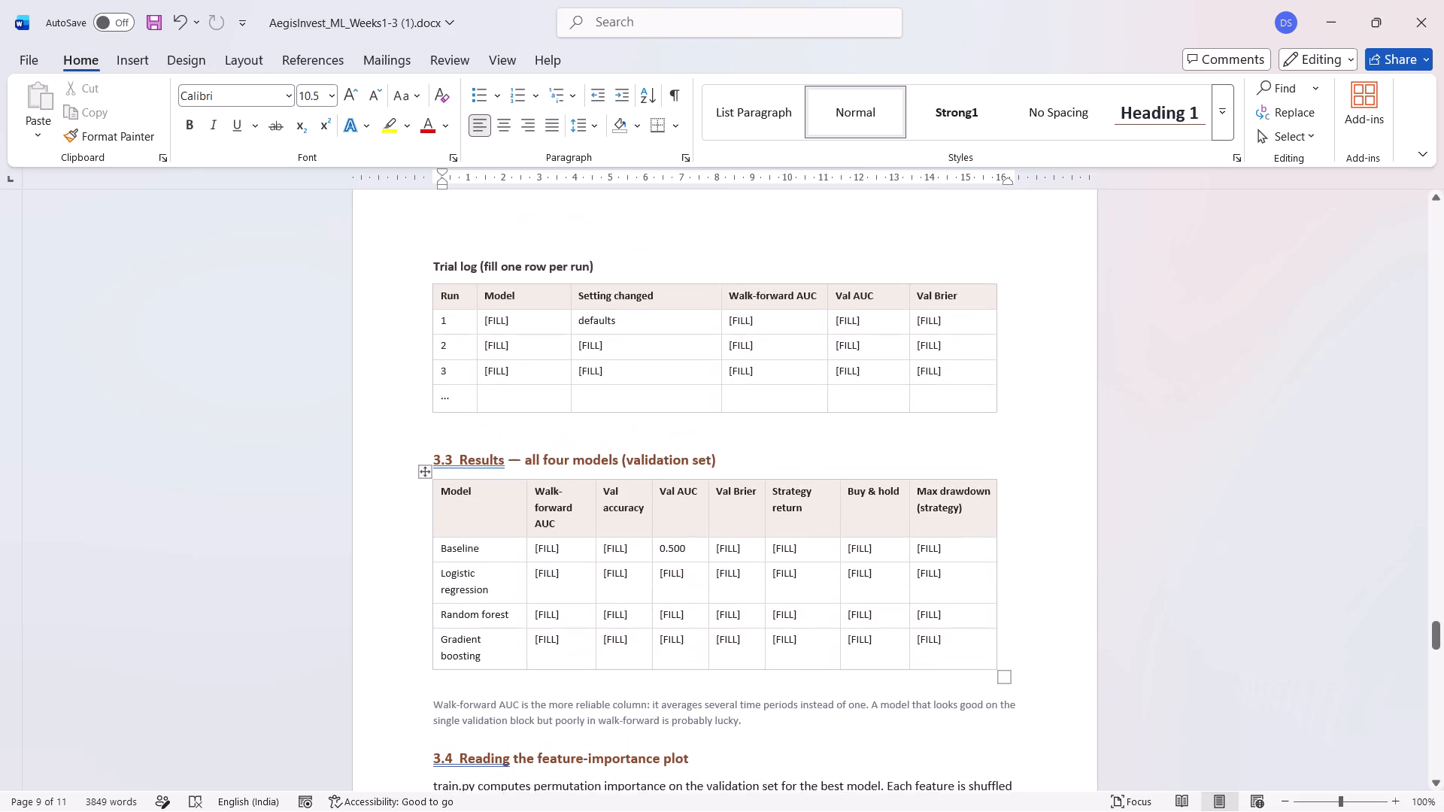
pyautogui.scroll(2, 639, 549)
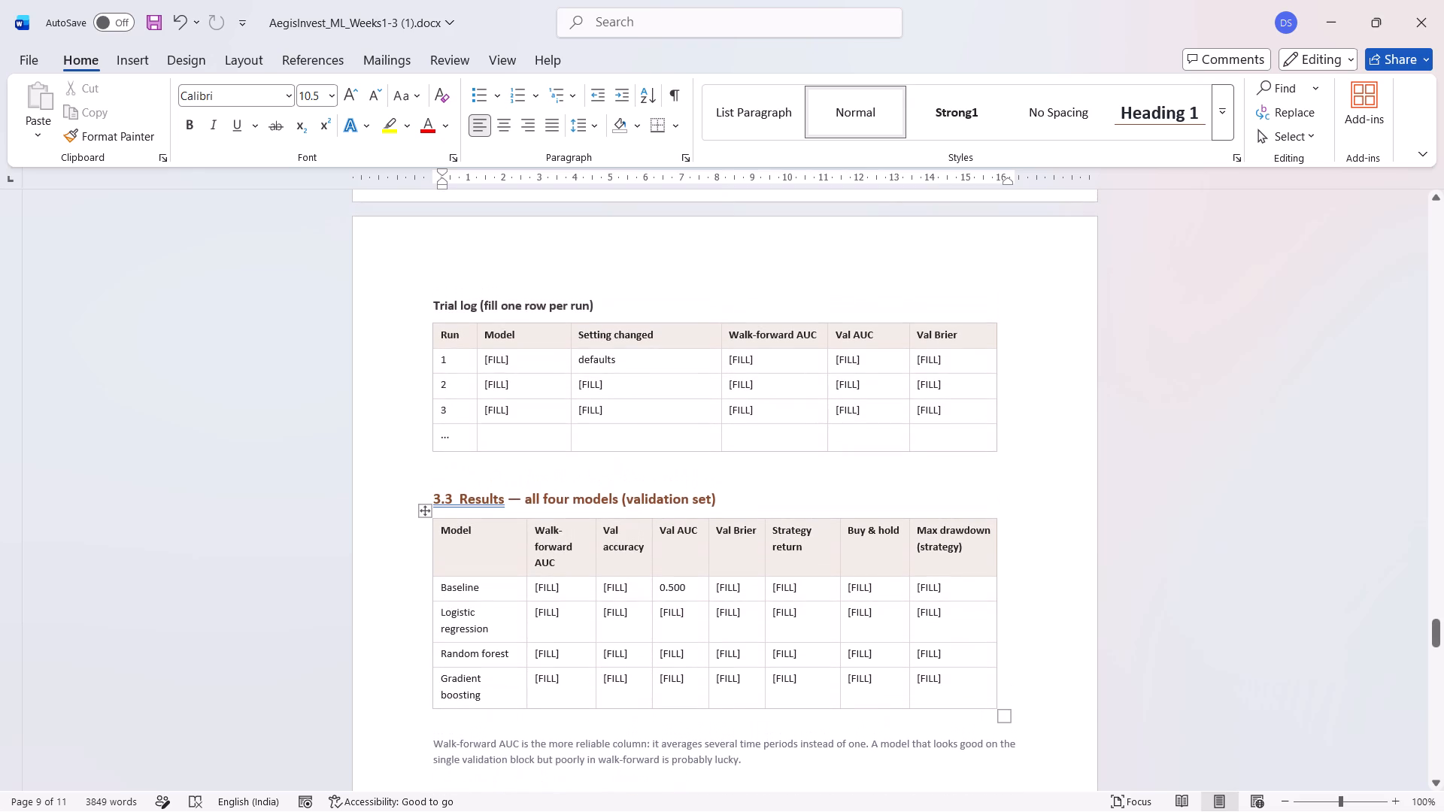
pyautogui.scroll(2, 505, 439)
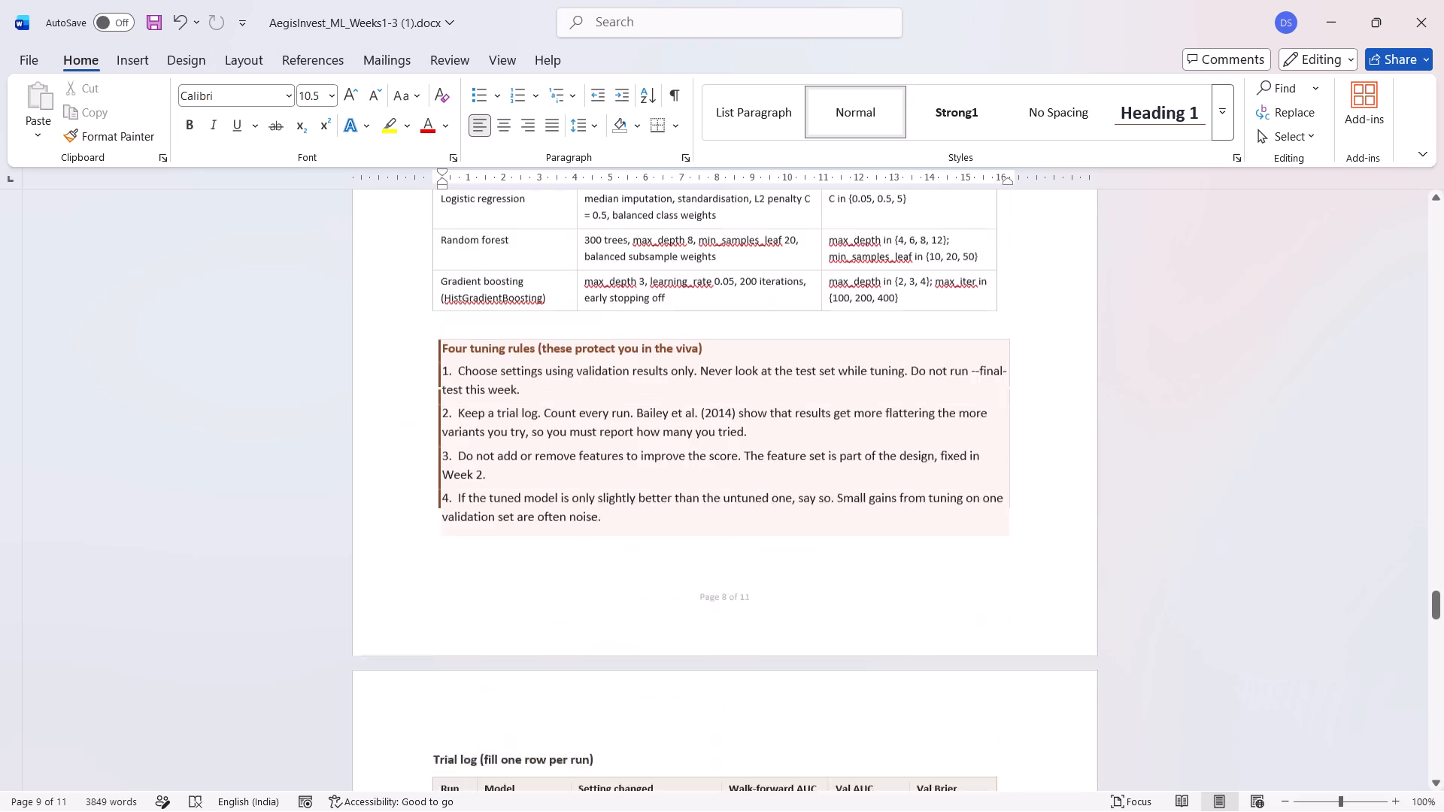
pyautogui.scroll(1, 505, 439)
pyautogui.scroll(-1, 505, 439)
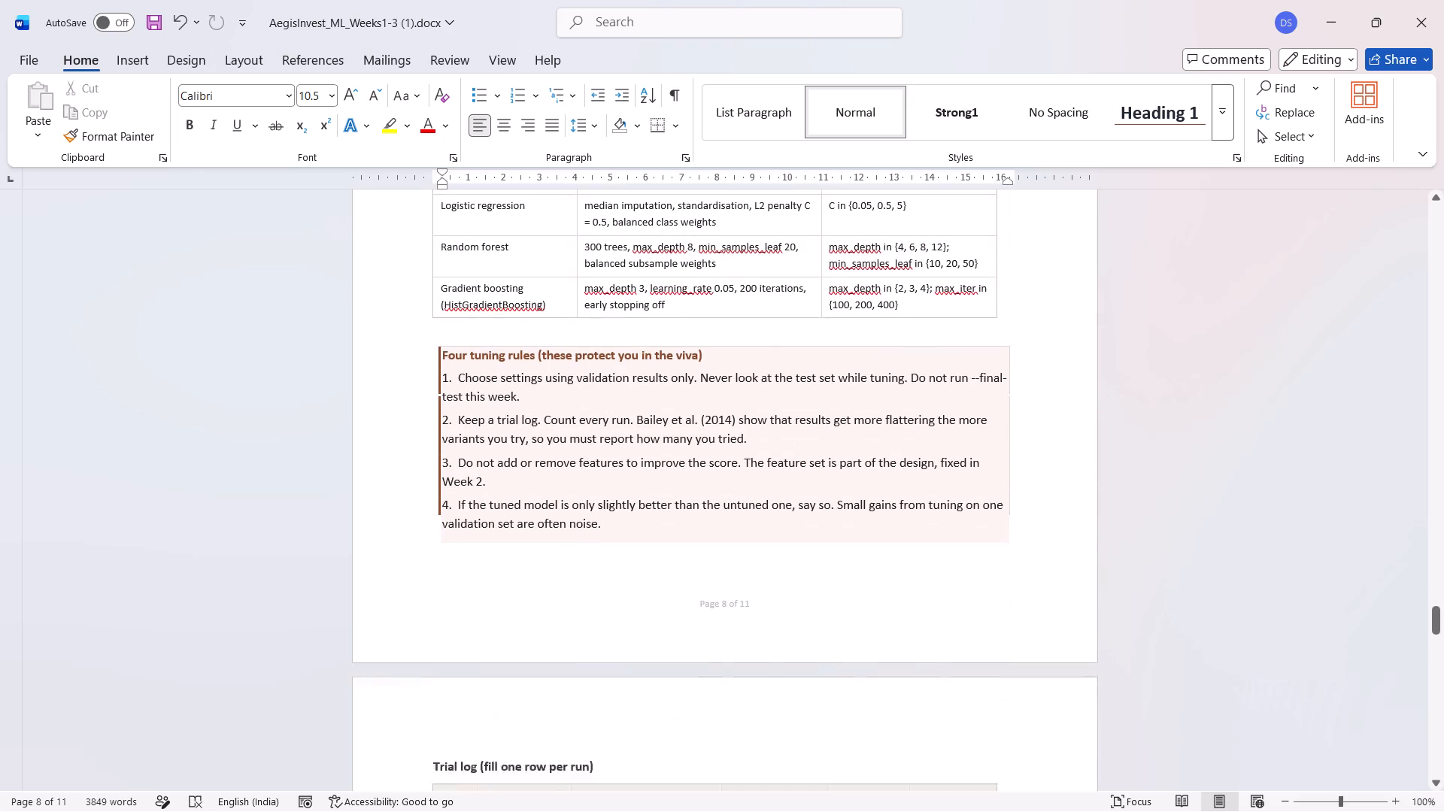
pyautogui.scroll(-2, 505, 439)
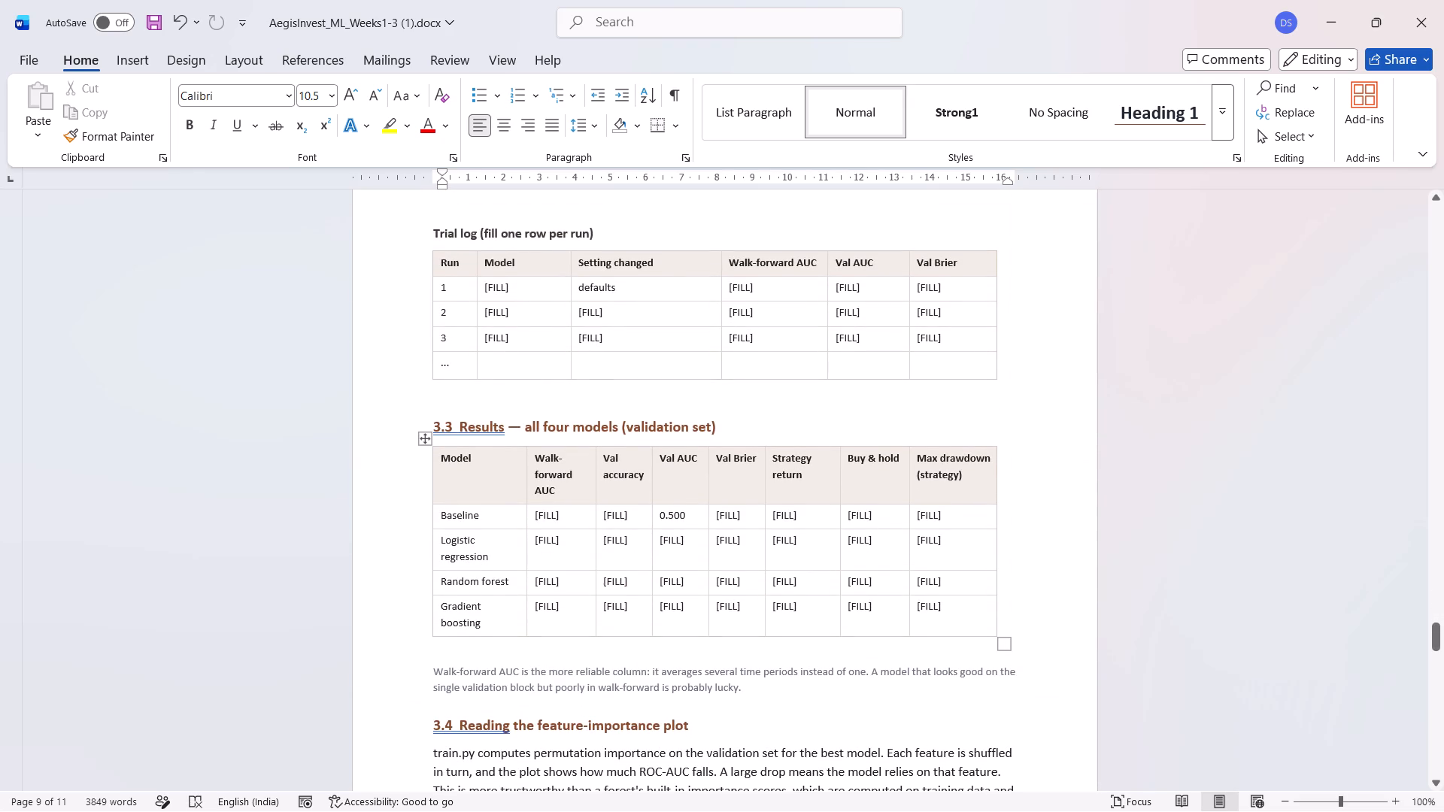
pyautogui.scroll(-1, 706, 482)
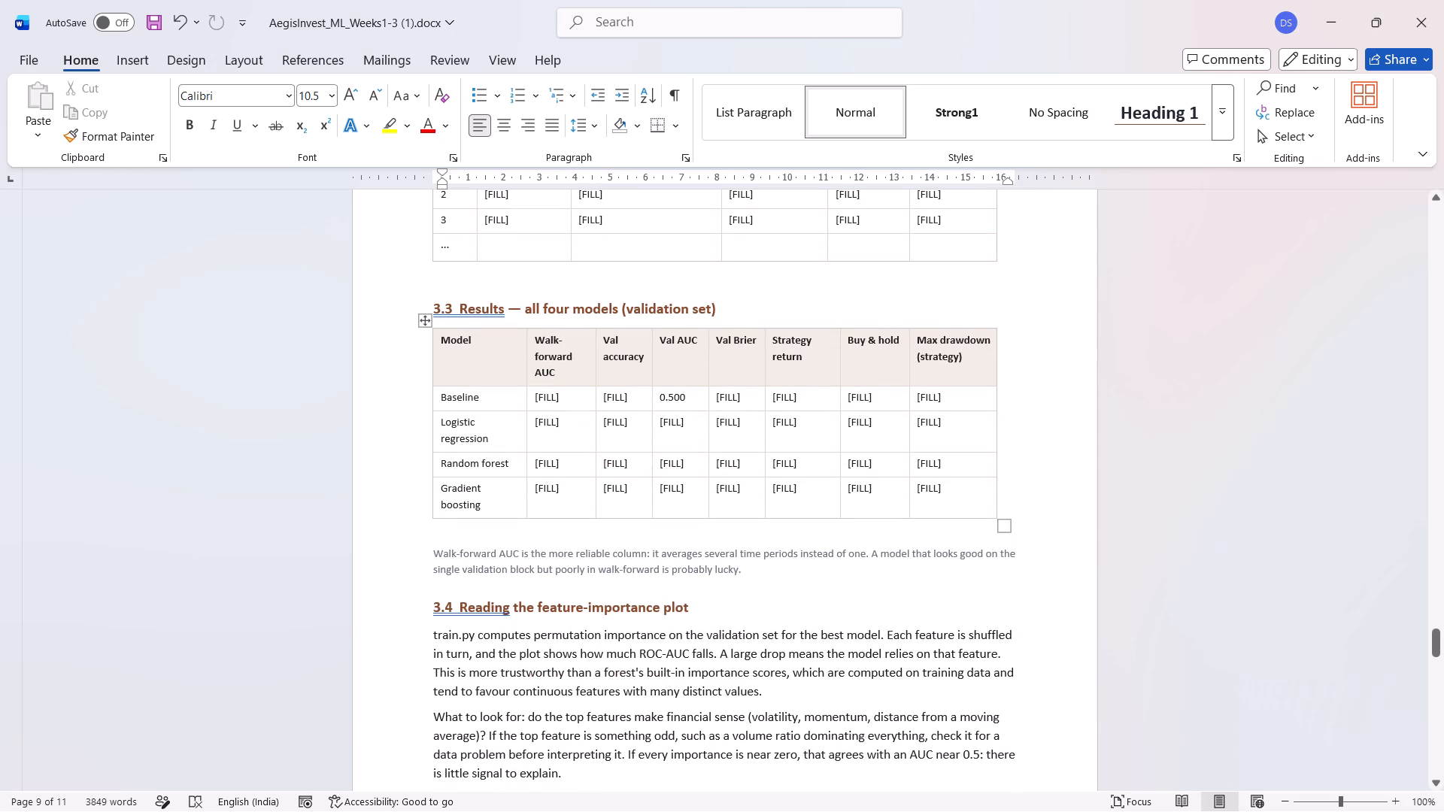
# Delete the whole section "3.3 Results — all four models (validation set)", including its table, heading and the walk-forward AUC note.
pyautogui.moveTo(1013, 506); pyautogui.dragTo(472, 338)
pyautogui.press('BackSpace')
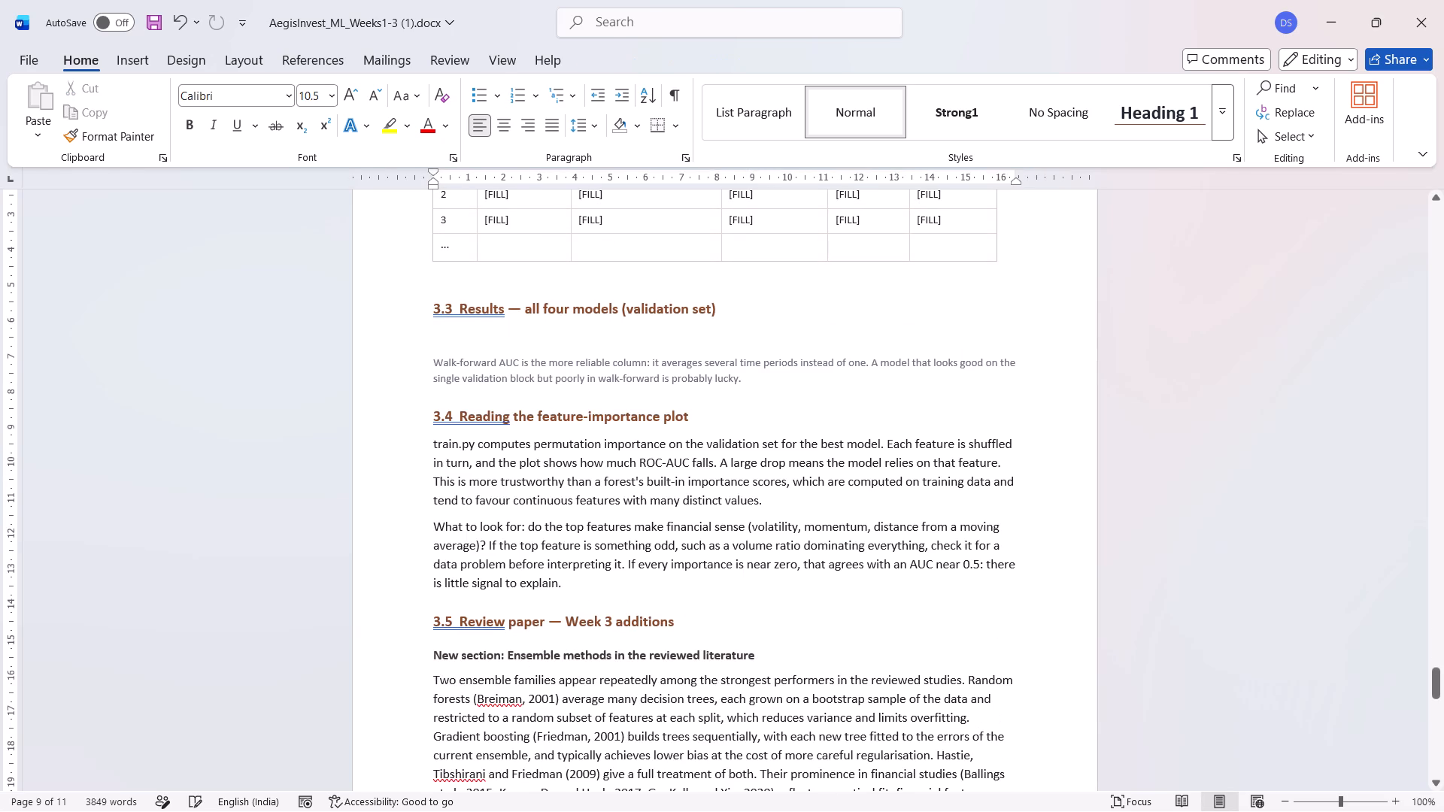
pyautogui.scroll(1, 502, 335)
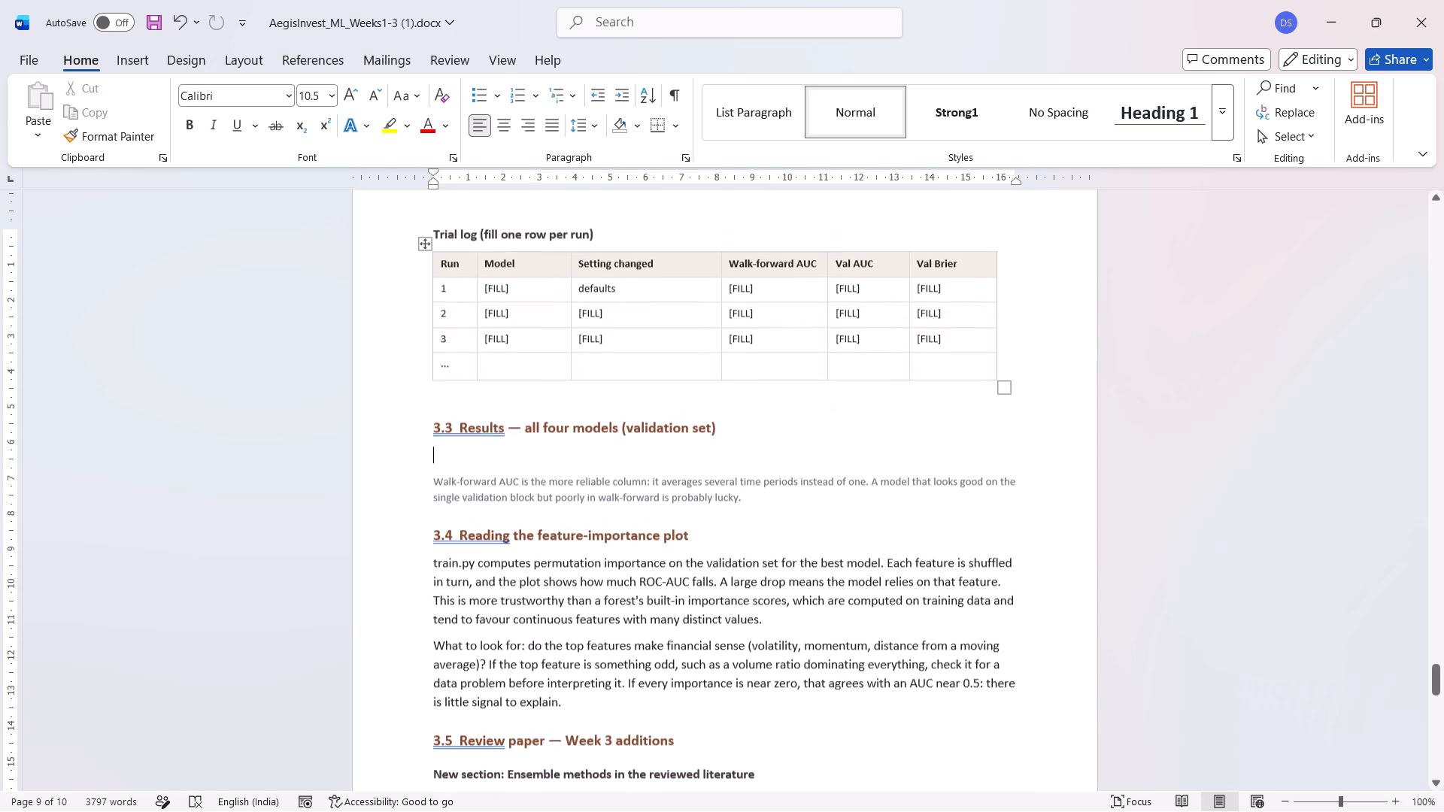
pyautogui.scroll(1, 502, 335)
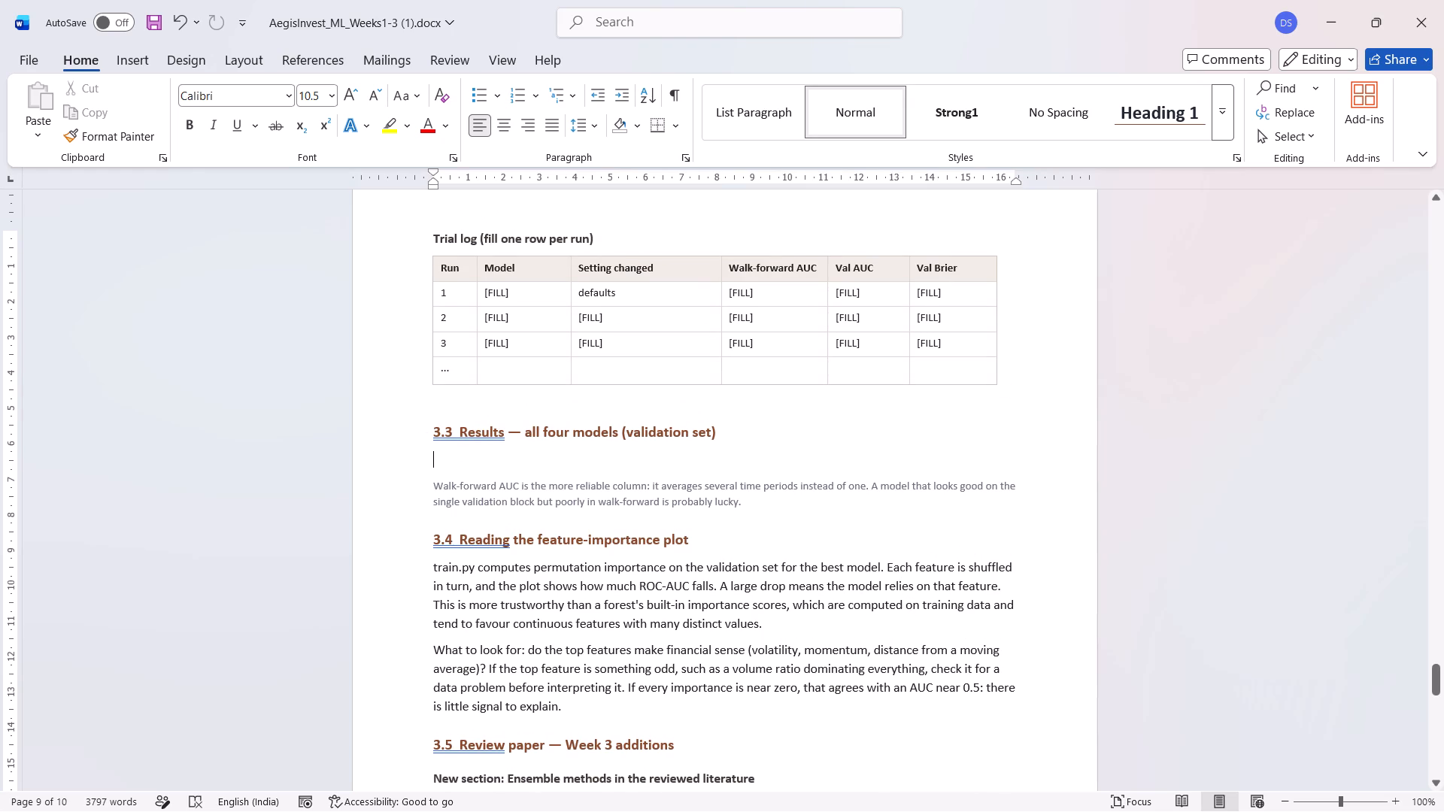
pyautogui.moveTo(757, 501); pyautogui.dragTo(416, 445)
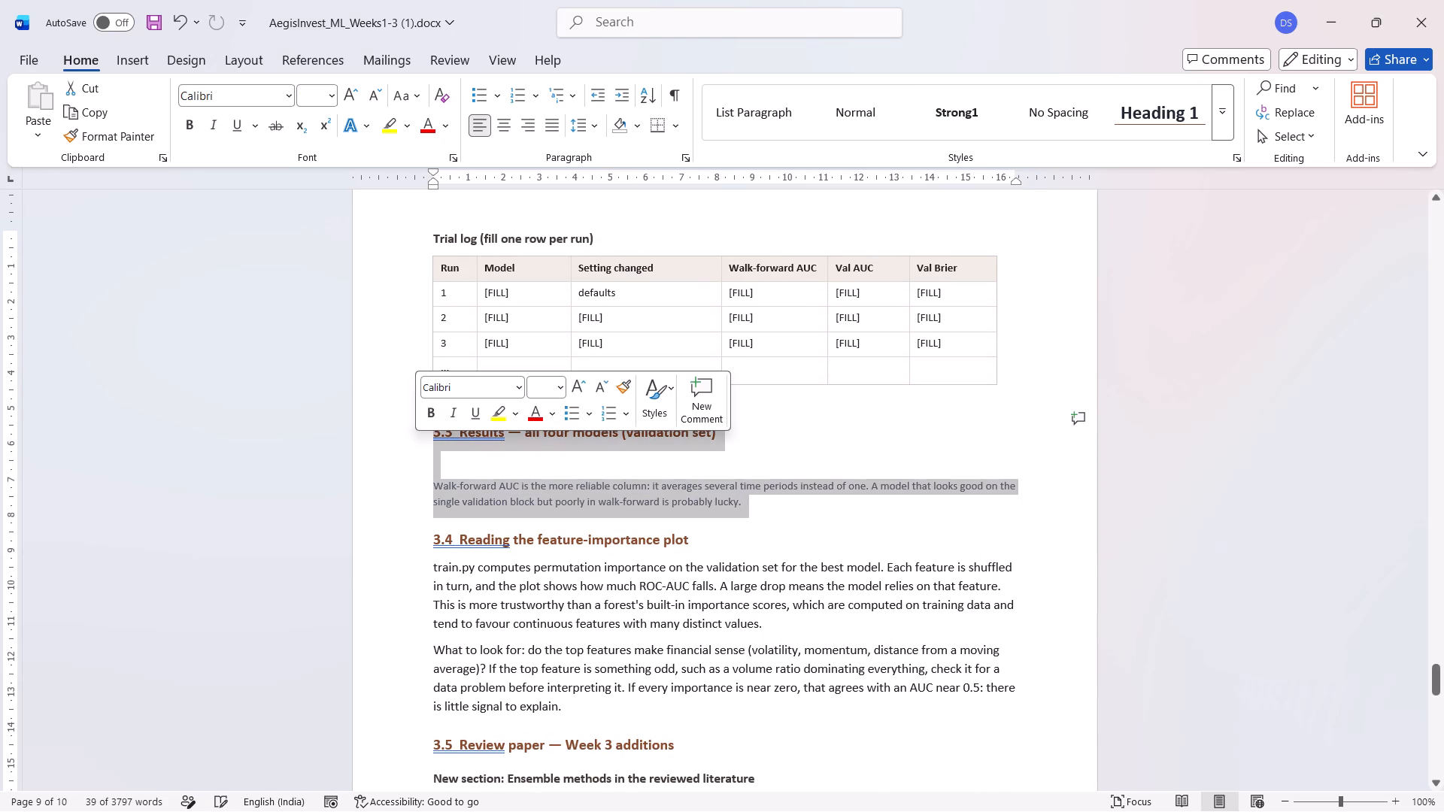
pyautogui.press('BackSpace')
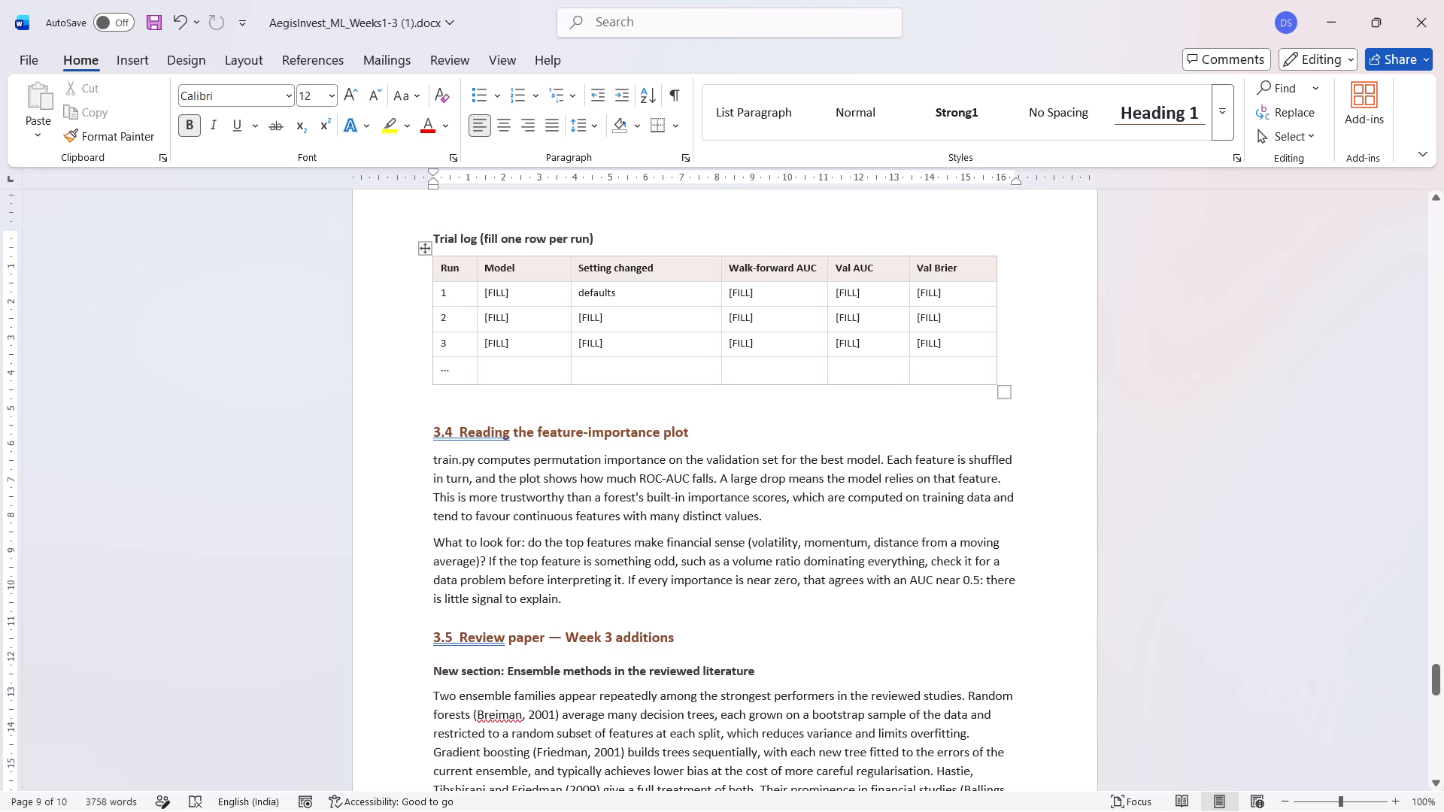
# Delete the "Trial log (fill one row per run)" heading together with its table.
pyautogui.moveTo(1043, 392); pyautogui.dragTo(715, 382)
pyautogui.moveTo(715, 382); pyautogui.dragTo(420, 253)
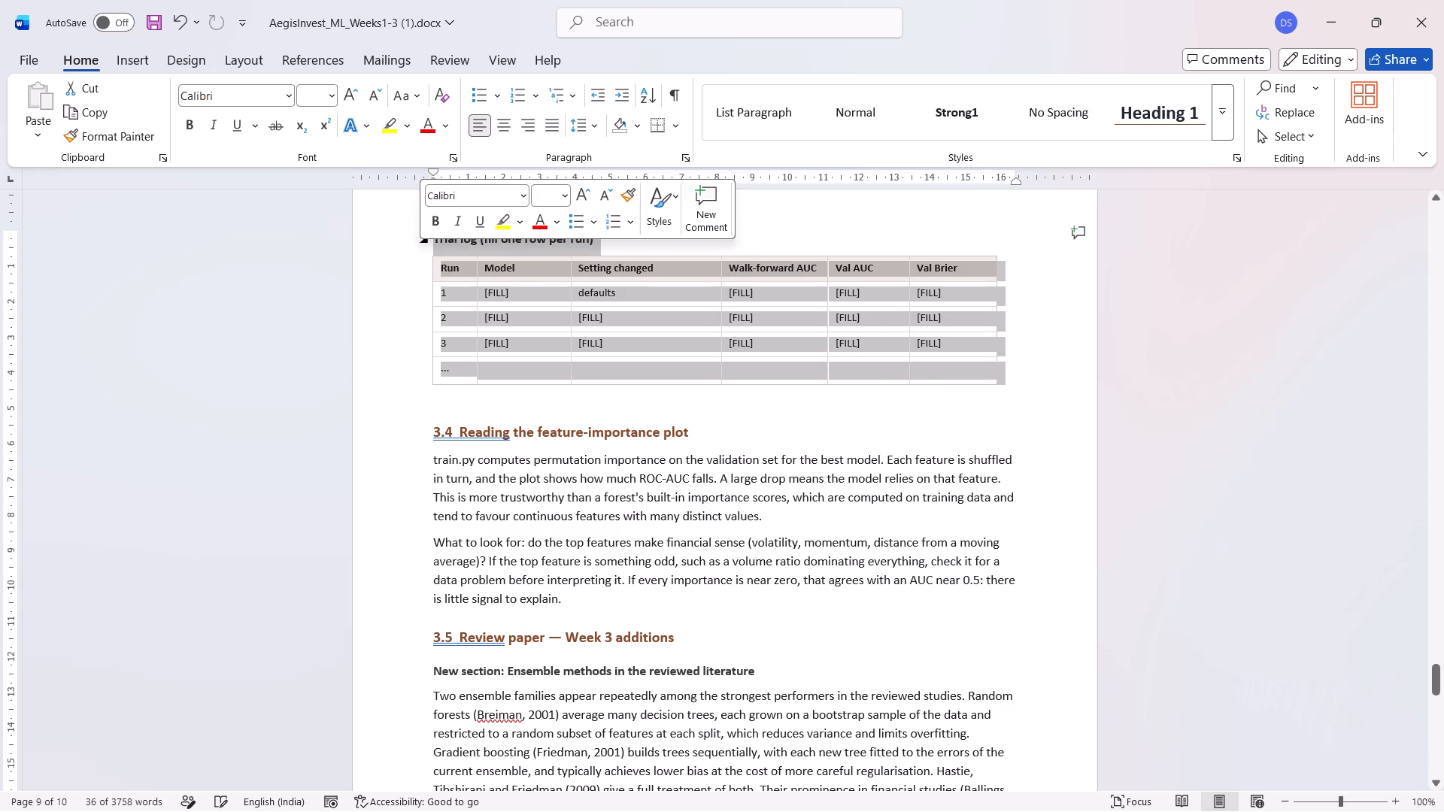
pyautogui.press('BackSpace')
# Delete the shaded "Four tuning rules (these protect you in the viva)" box below the models table in section 3.2.
pyautogui.scroll(1, 521, 367)
pyautogui.hscroll(1, 521, 367)
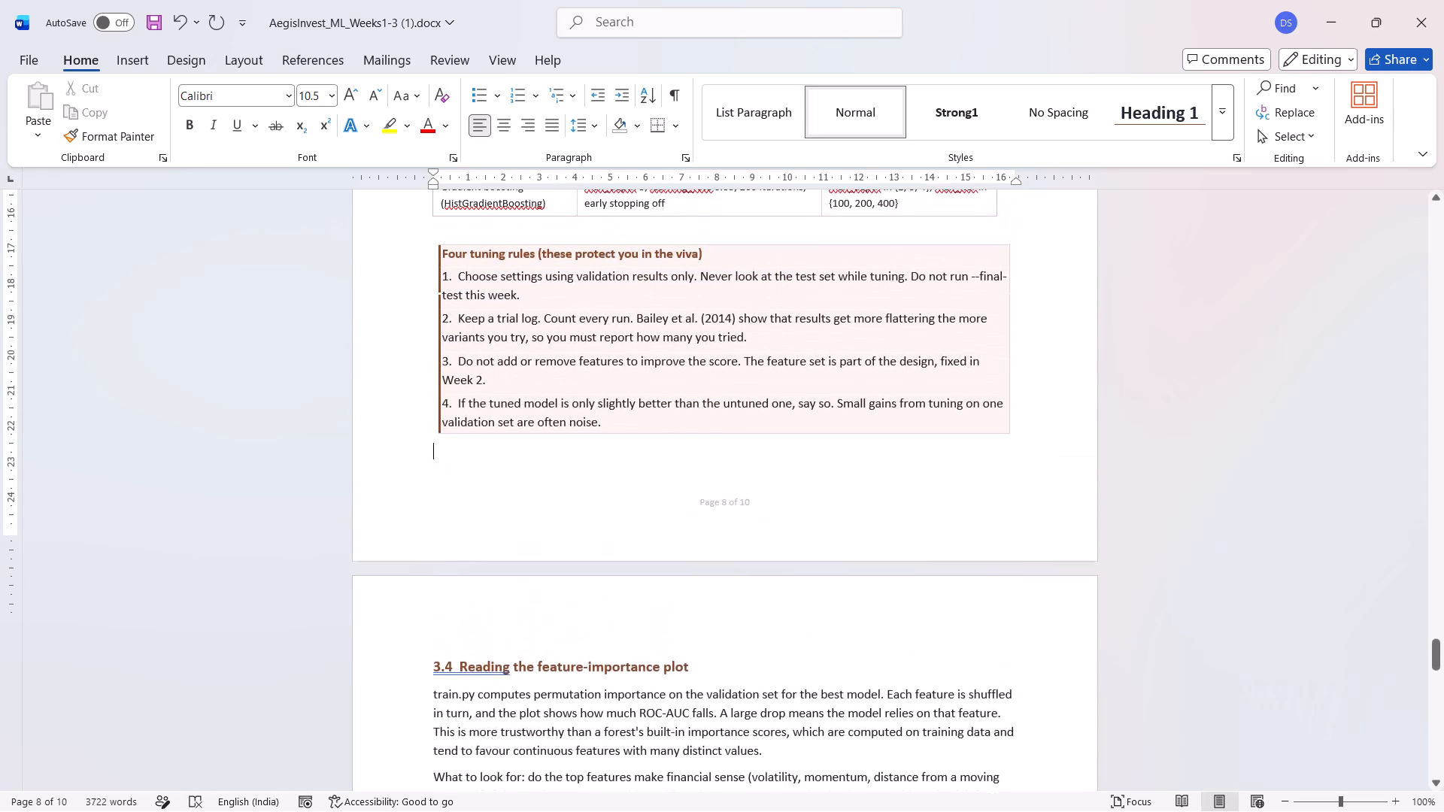
pyautogui.hscroll(1, 521, 367)
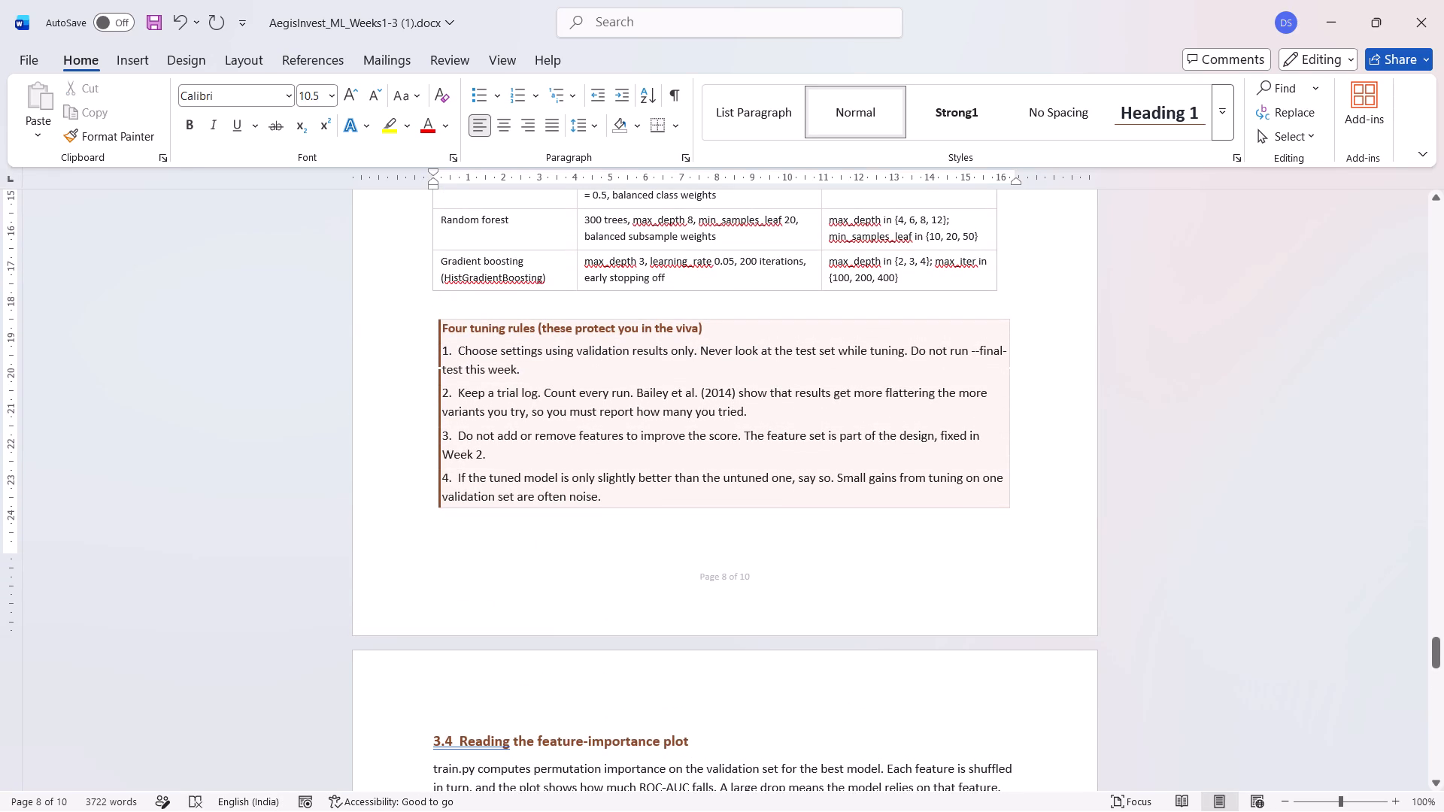
pyautogui.moveTo(647, 514); pyautogui.dragTo(396, 332)
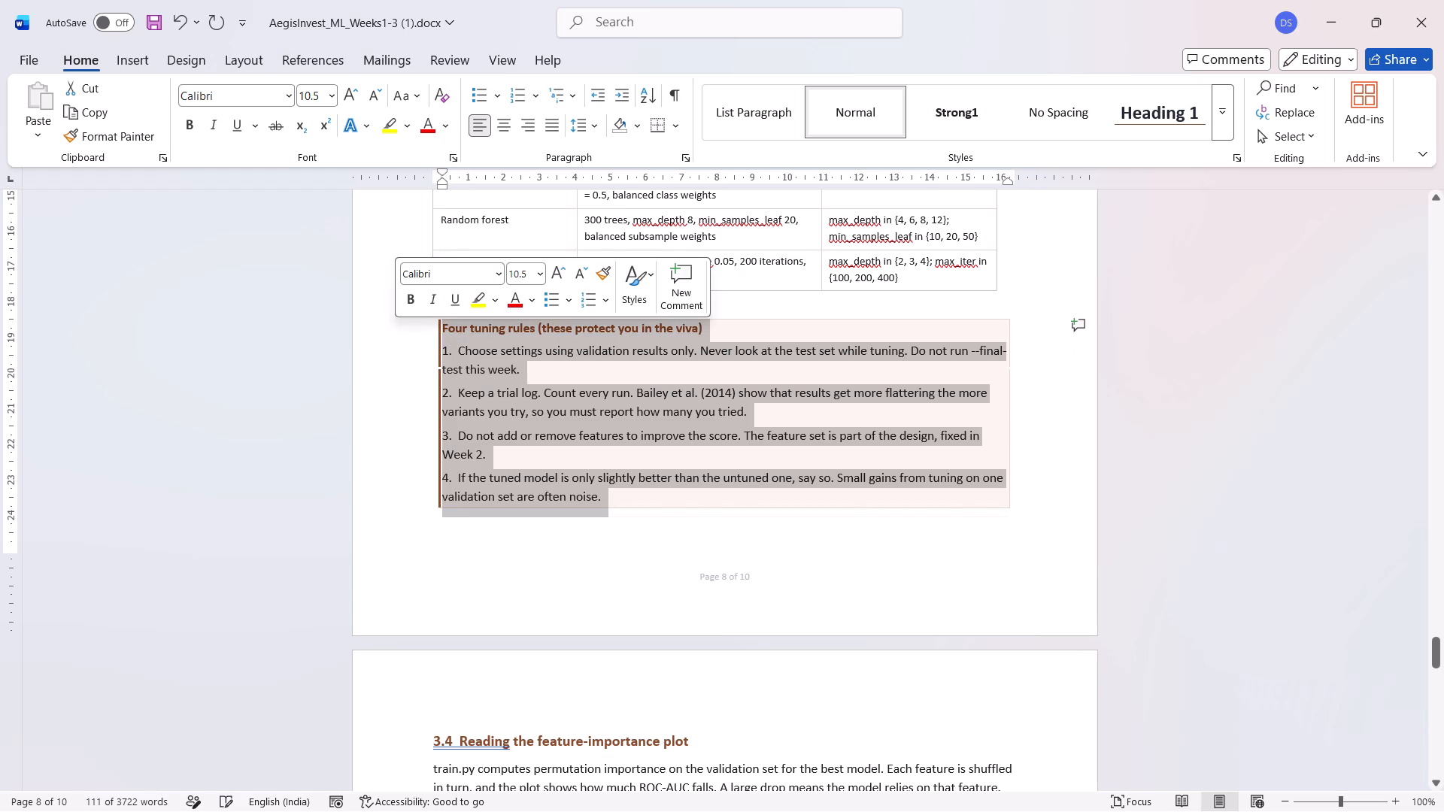
pyautogui.press('BackSpace')
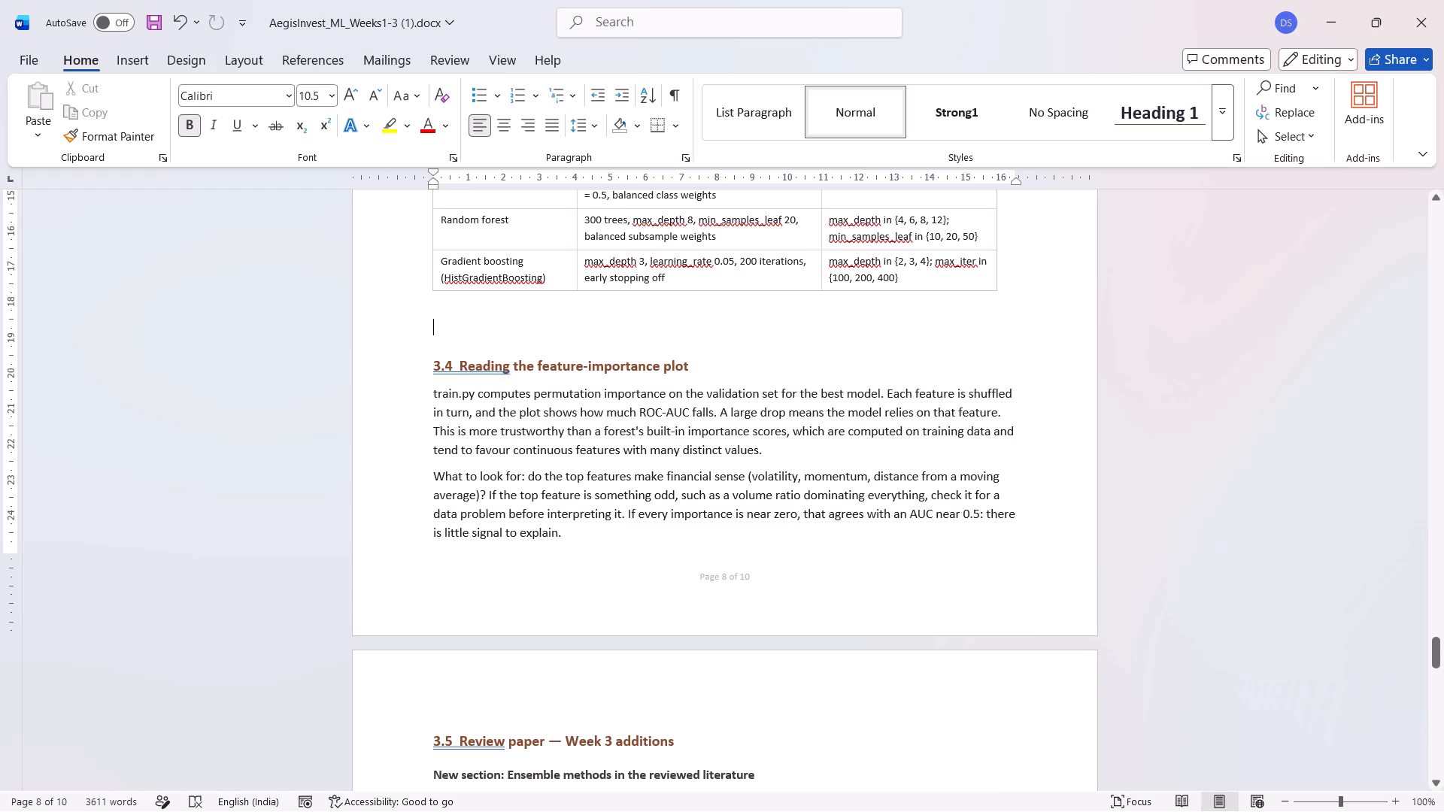
# Delete section "3.4 Reading the feature-importance plot" with its heading and both paragraphs.
pyautogui.scroll(-2, 590, 462)
pyautogui.scroll(1, 590, 462)
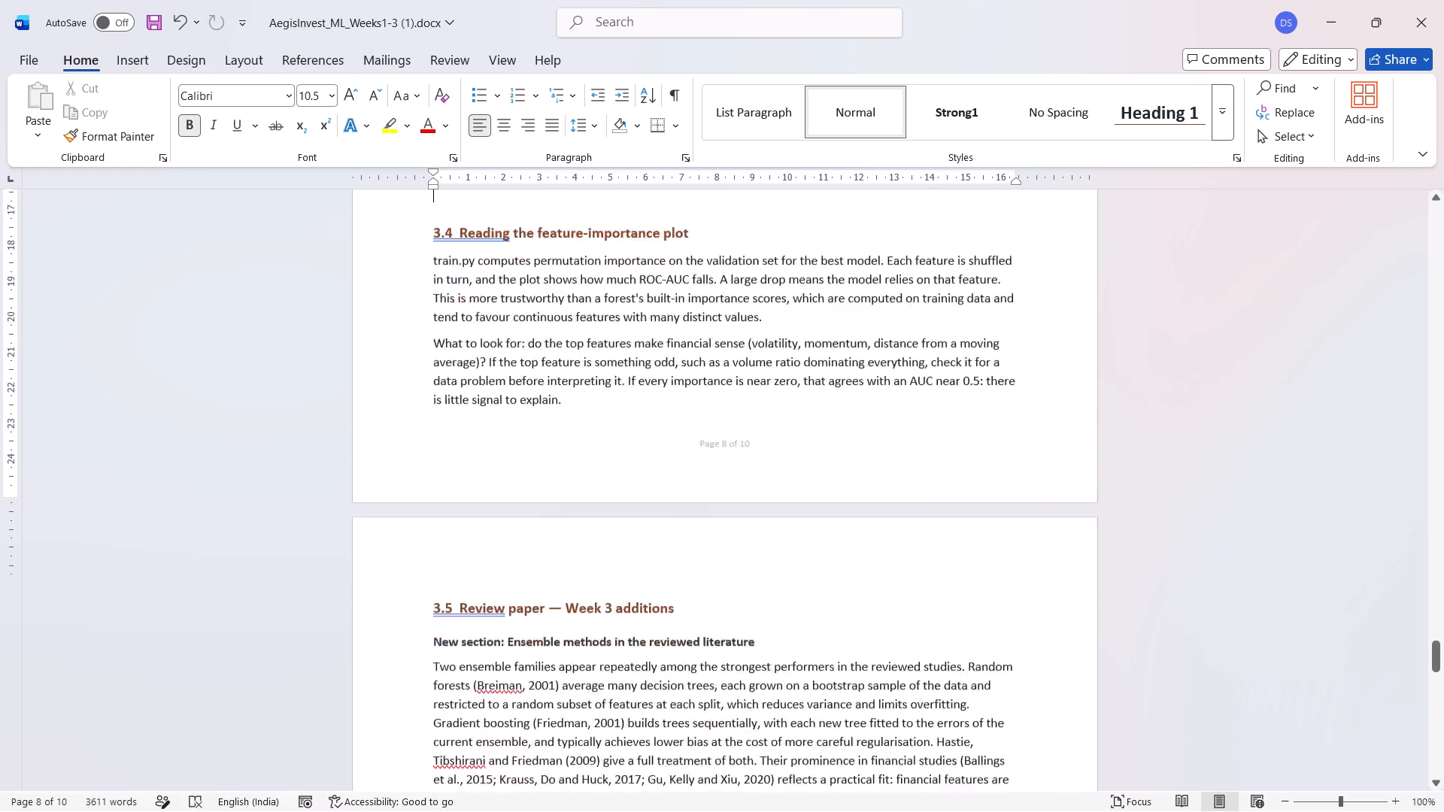
pyautogui.scroll(1, 590, 462)
pyautogui.moveTo(588, 560); pyautogui.dragTo(444, 470)
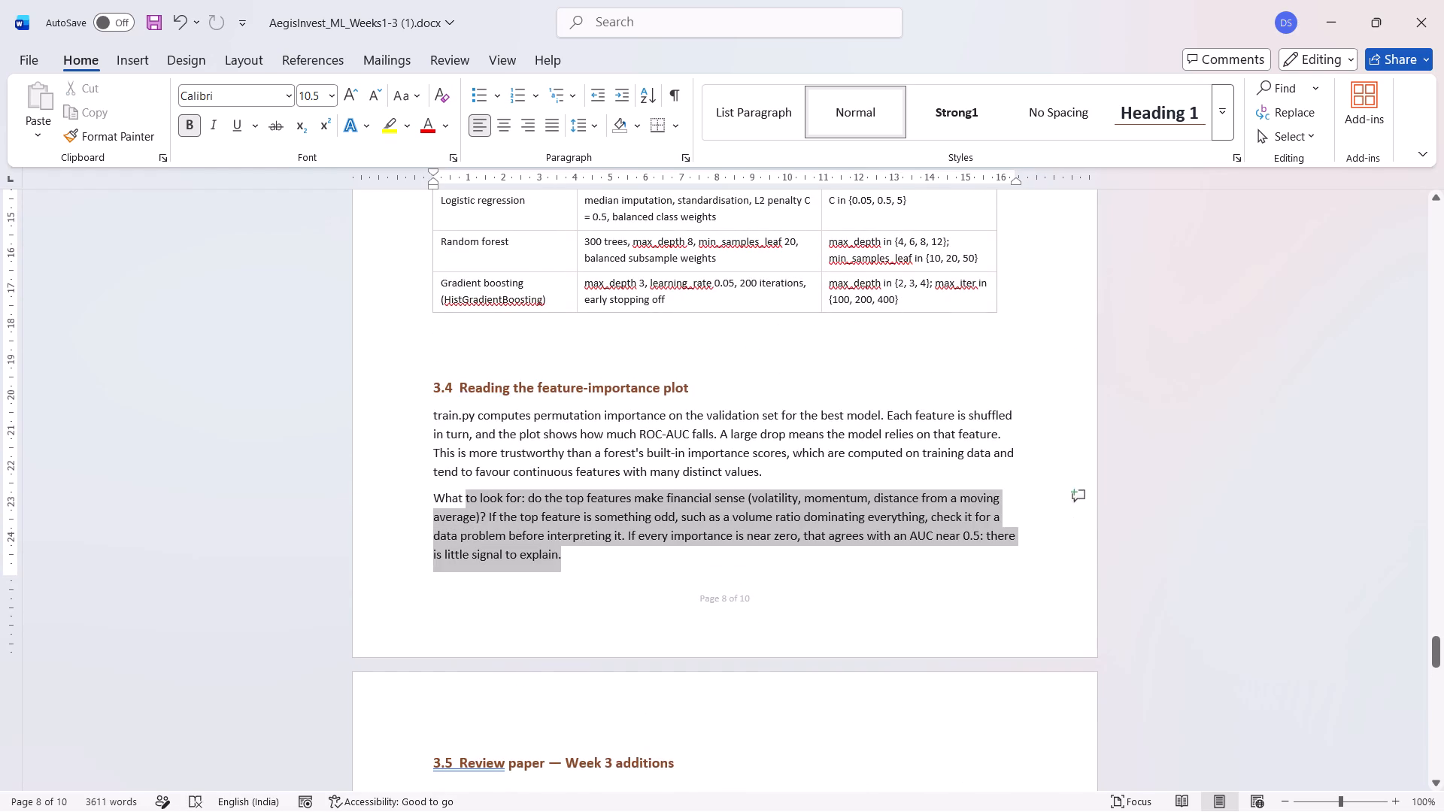
pyautogui.moveTo(444, 470); pyautogui.dragTo(374, 401)
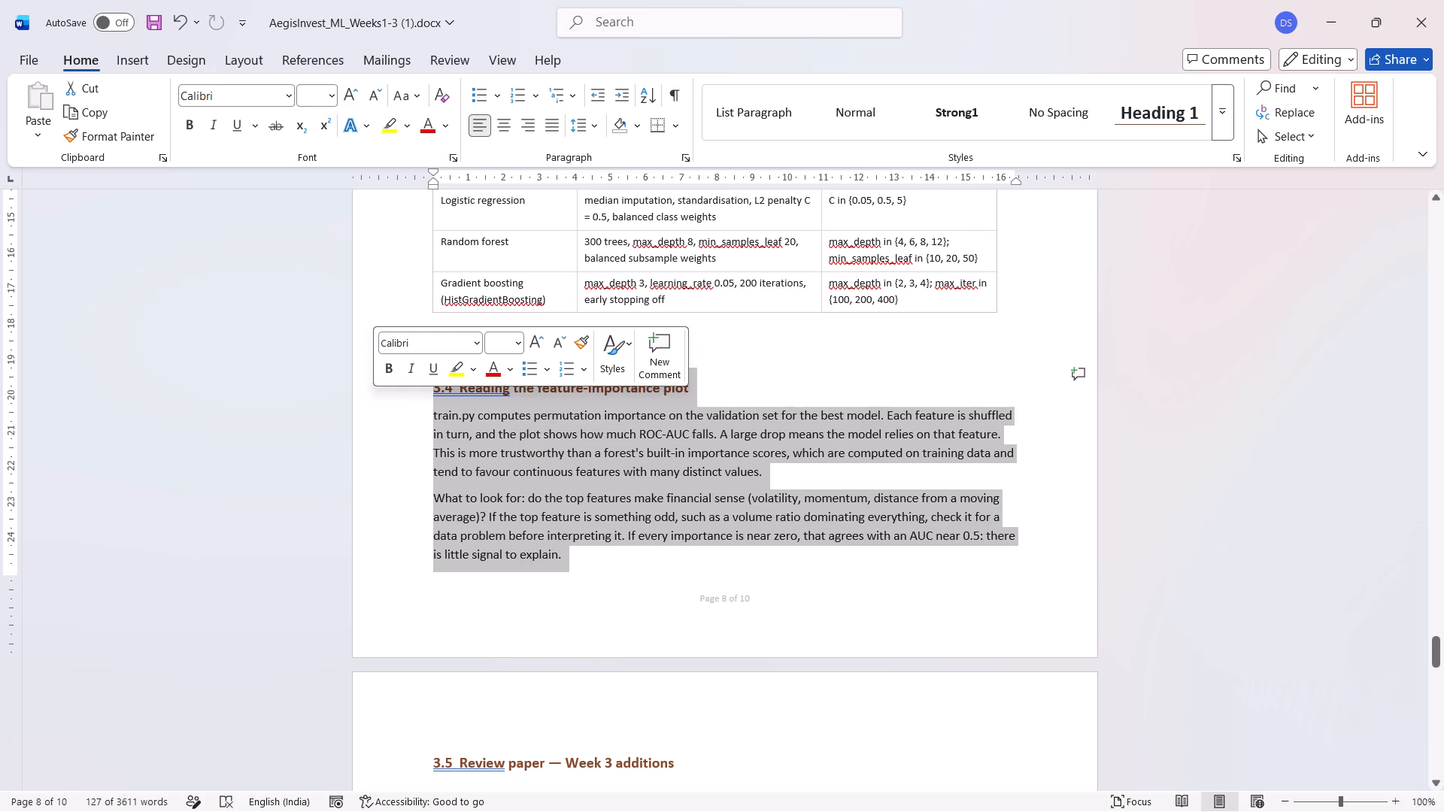
pyautogui.press('BackSpace')
# Review the remaining Week 3 content through the limitations list and go back to the Week 2 research-paper text.
pyautogui.scroll(1, 374, 401)
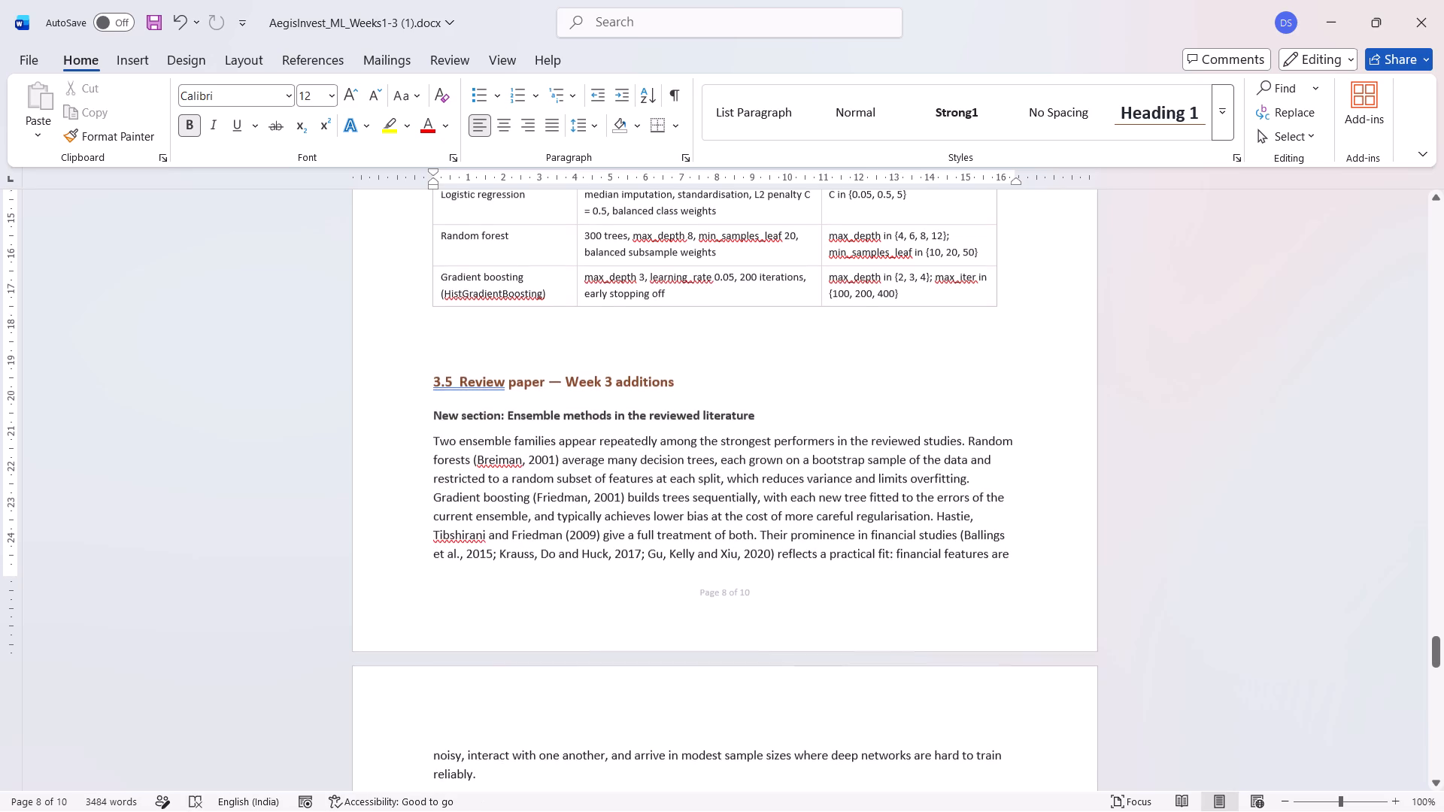
pyautogui.scroll(2, 374, 401)
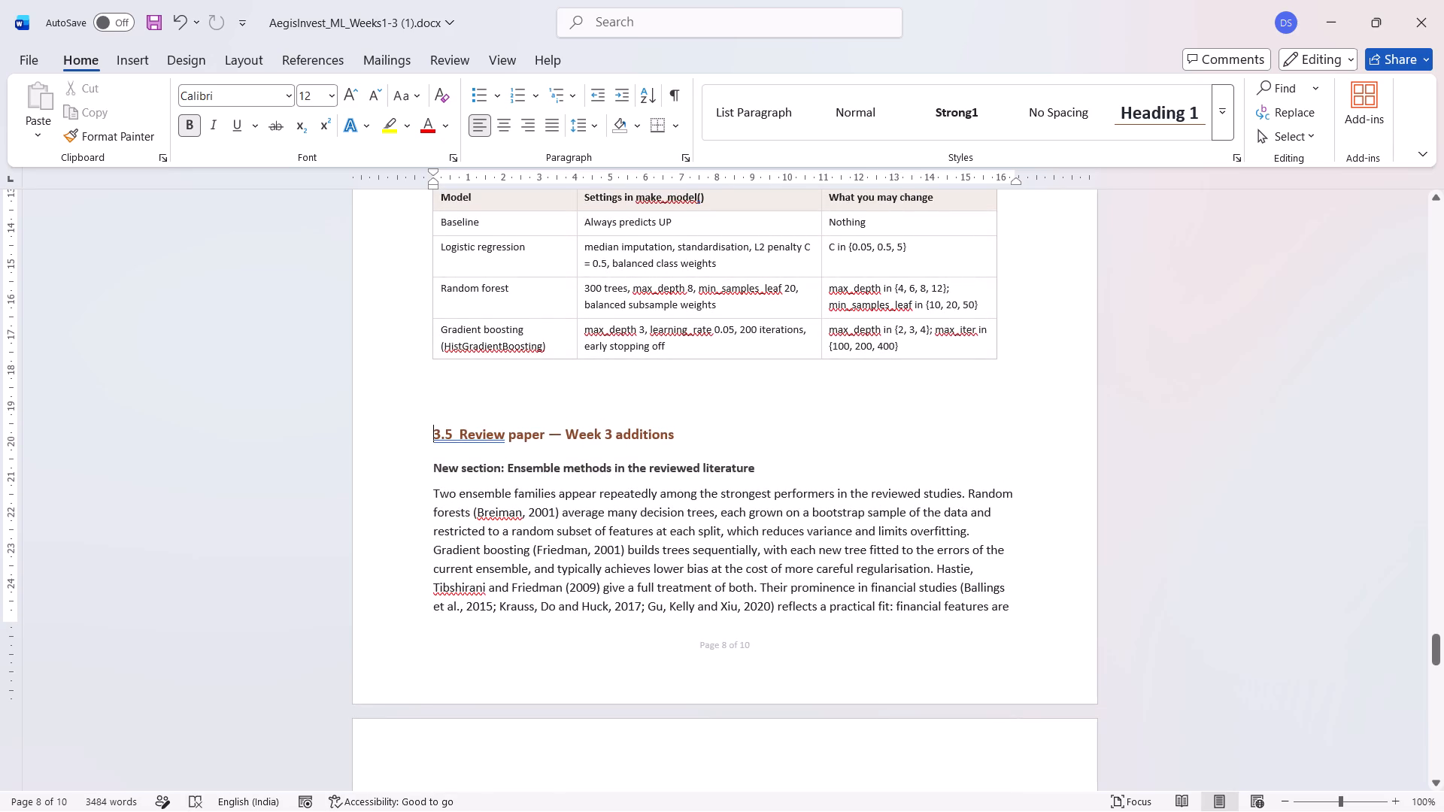
pyautogui.scroll(2, 374, 401)
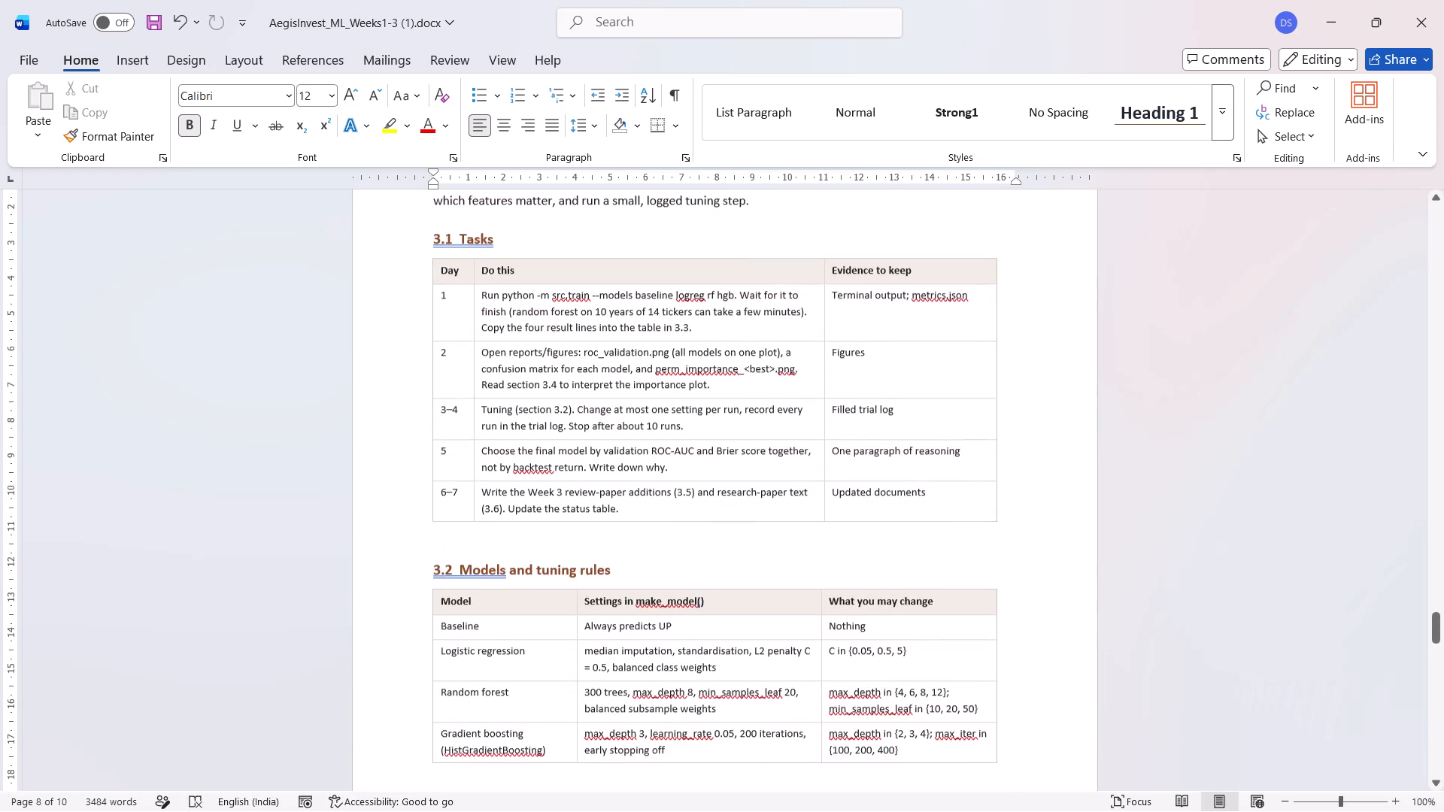
pyautogui.scroll(-4, 374, 401)
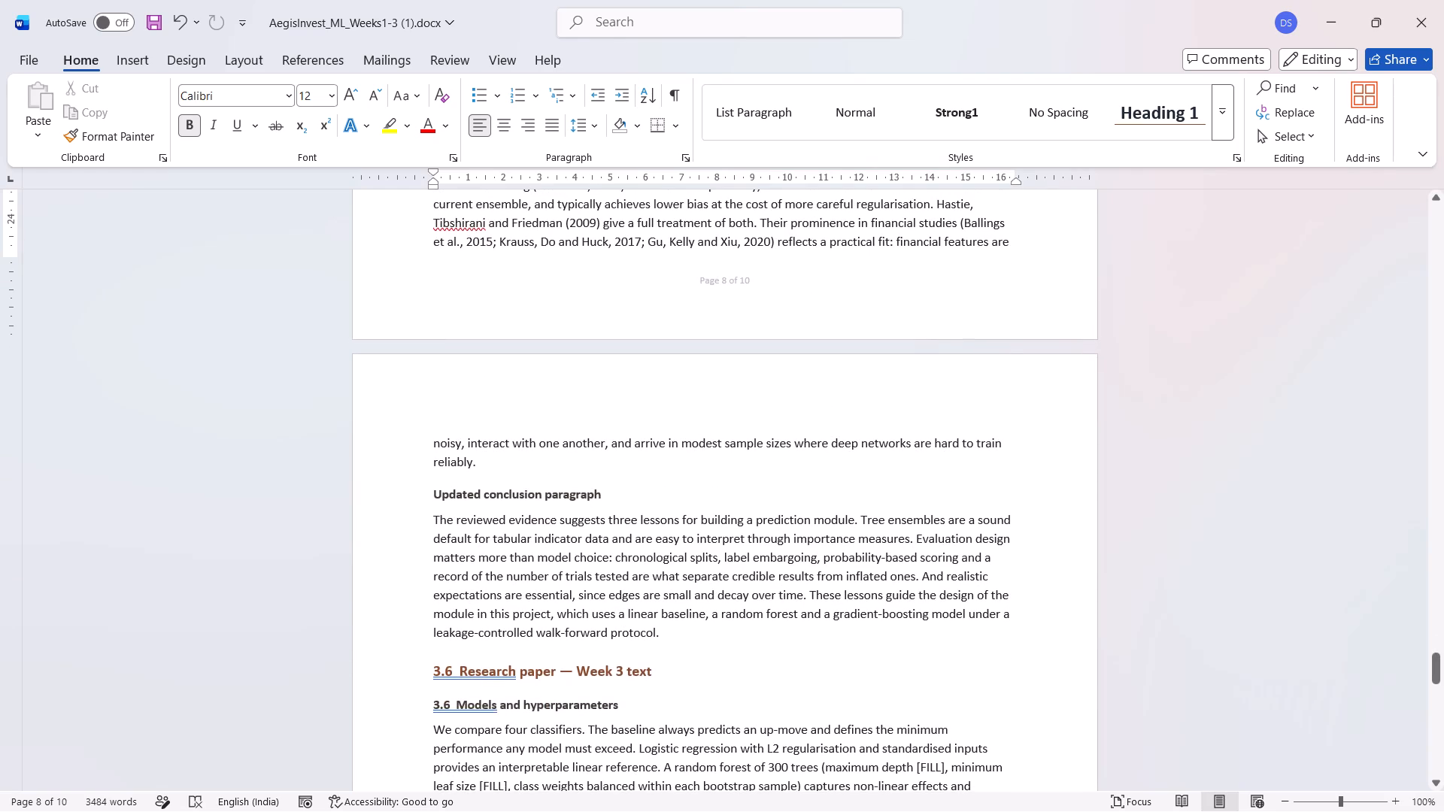
pyautogui.scroll(-5, 374, 401)
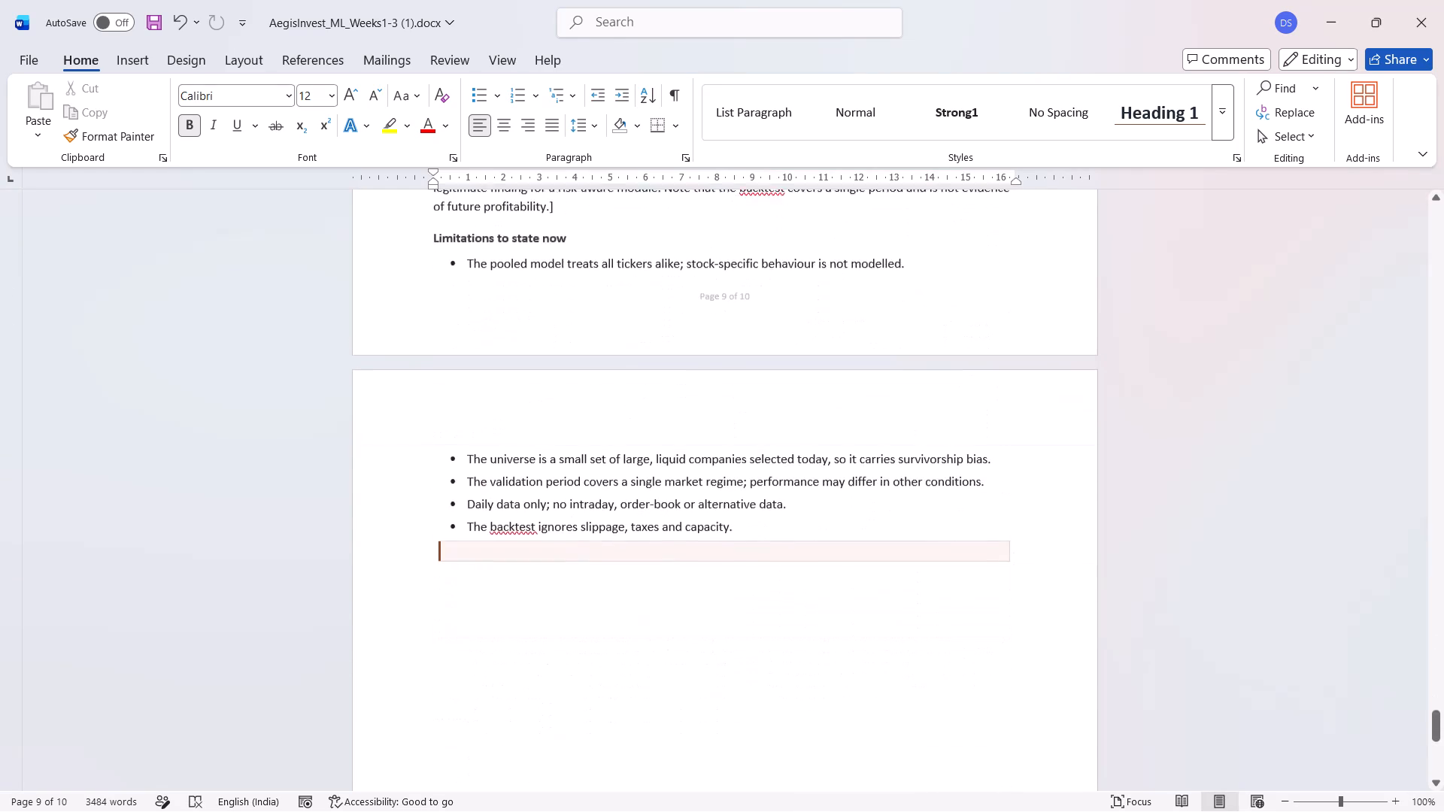
pyautogui.scroll(-2, 374, 401)
pyautogui.scroll(11, 374, 401)
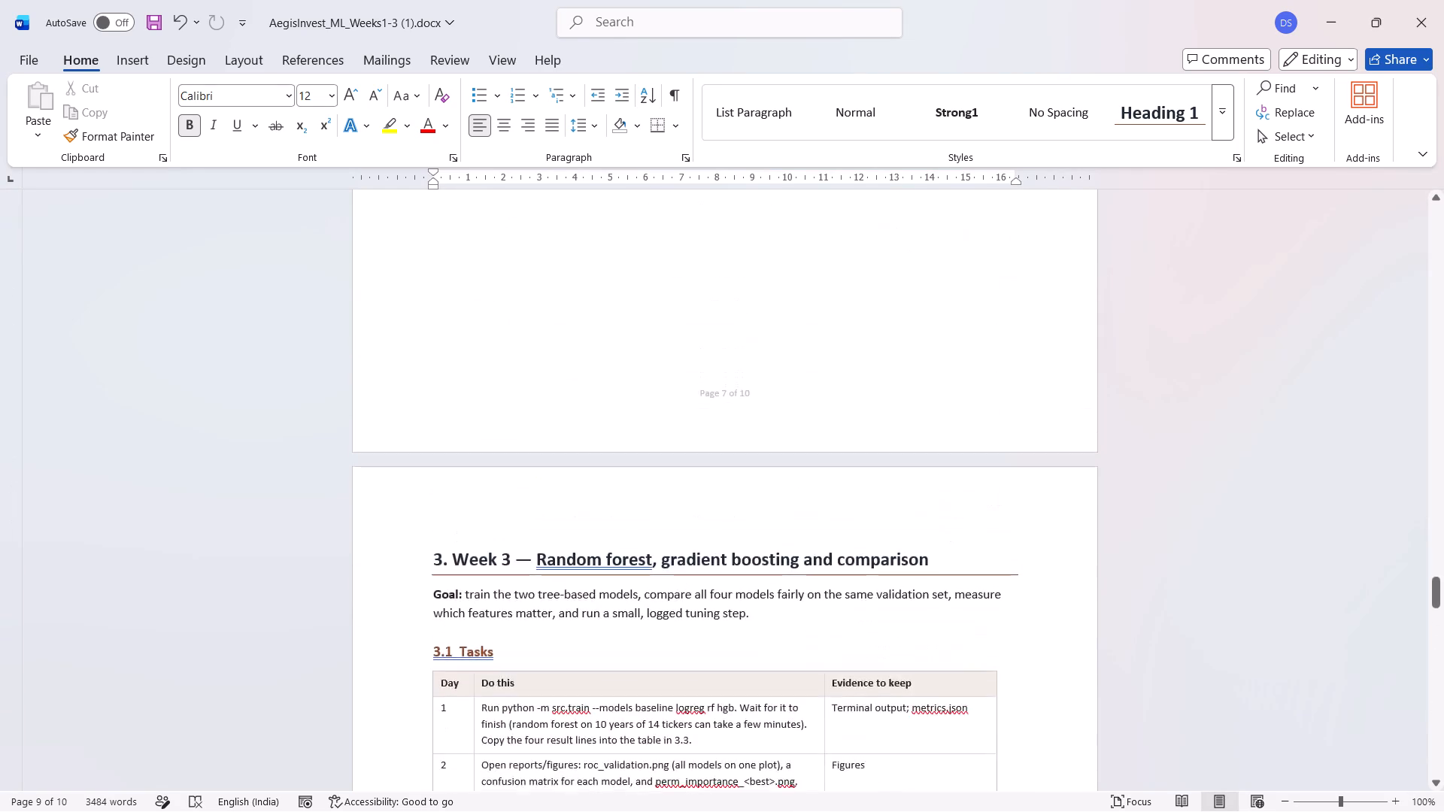
pyautogui.scroll(3, 374, 401)
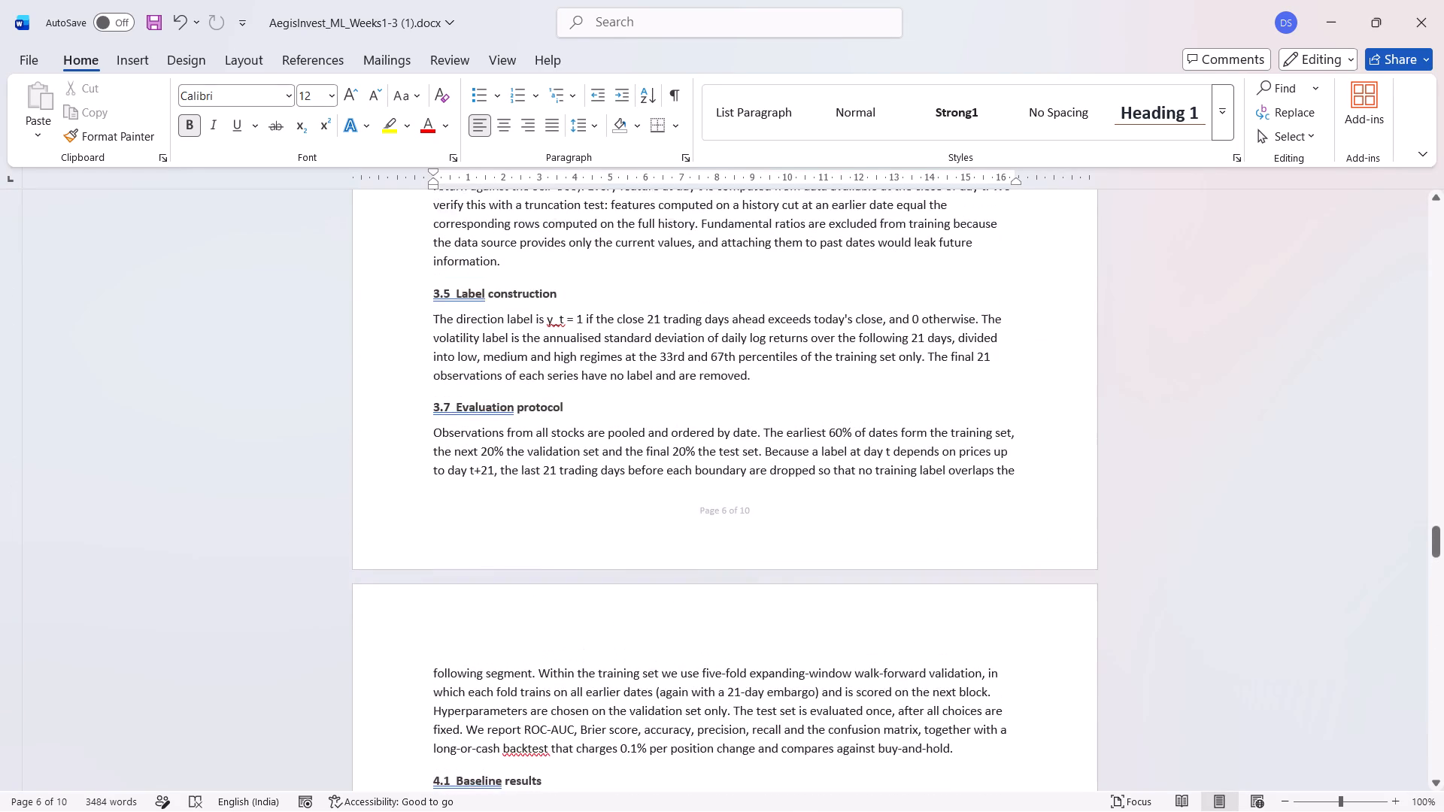
# Review the Week 2 paper text and result tables back up to the Week 1 heading at the document's start.
pyautogui.scroll(3, 374, 401)
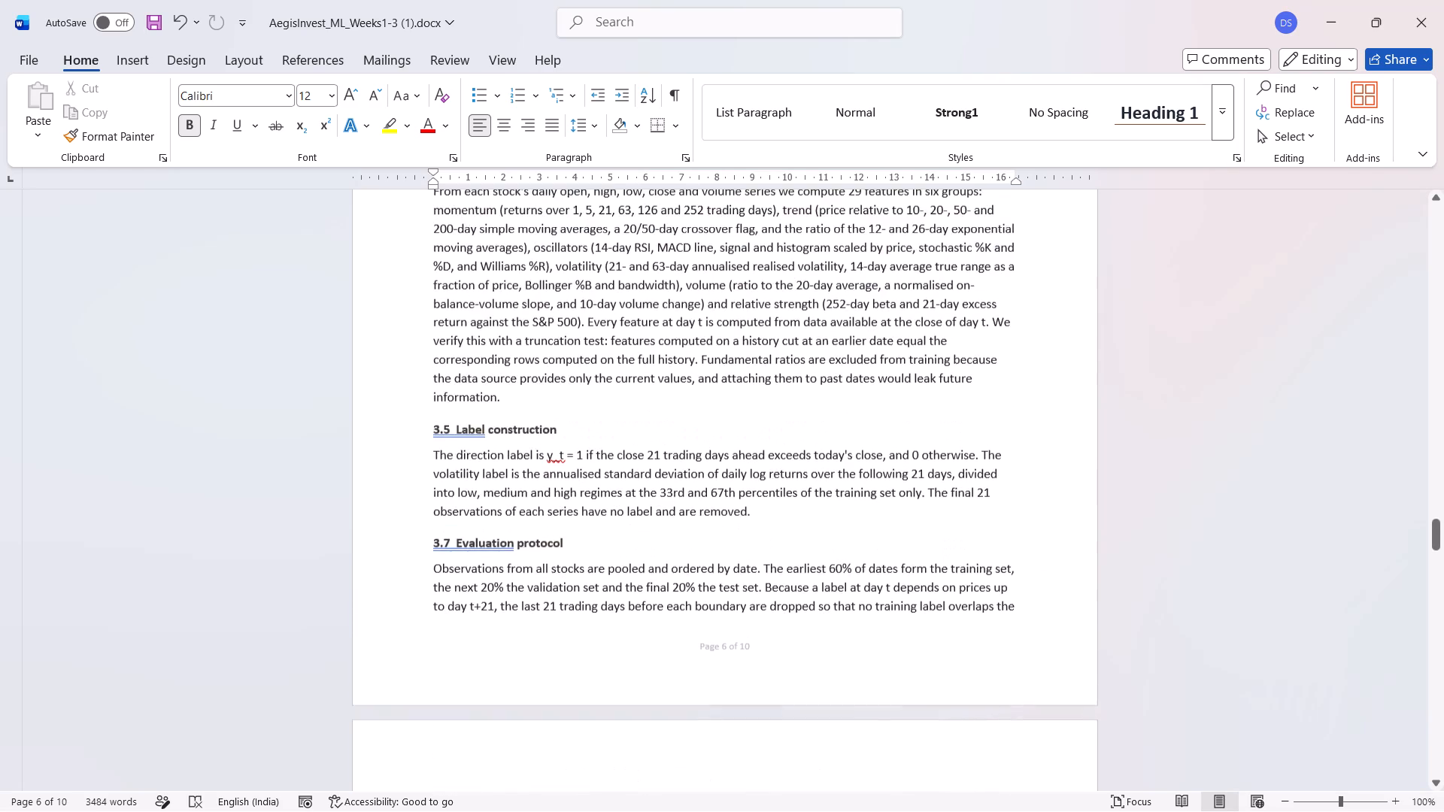
pyautogui.scroll(2, 374, 401)
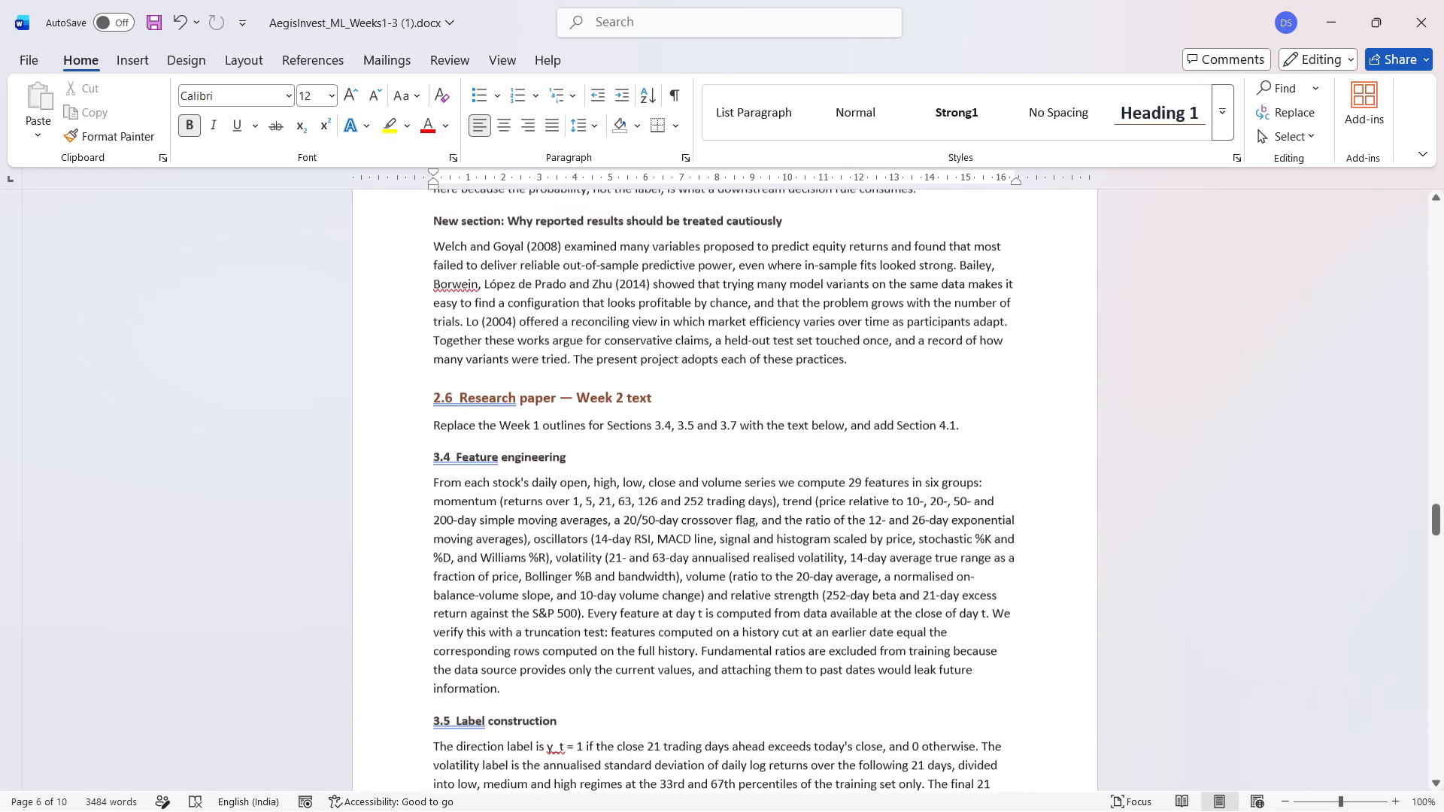
pyautogui.scroll(1, 374, 401)
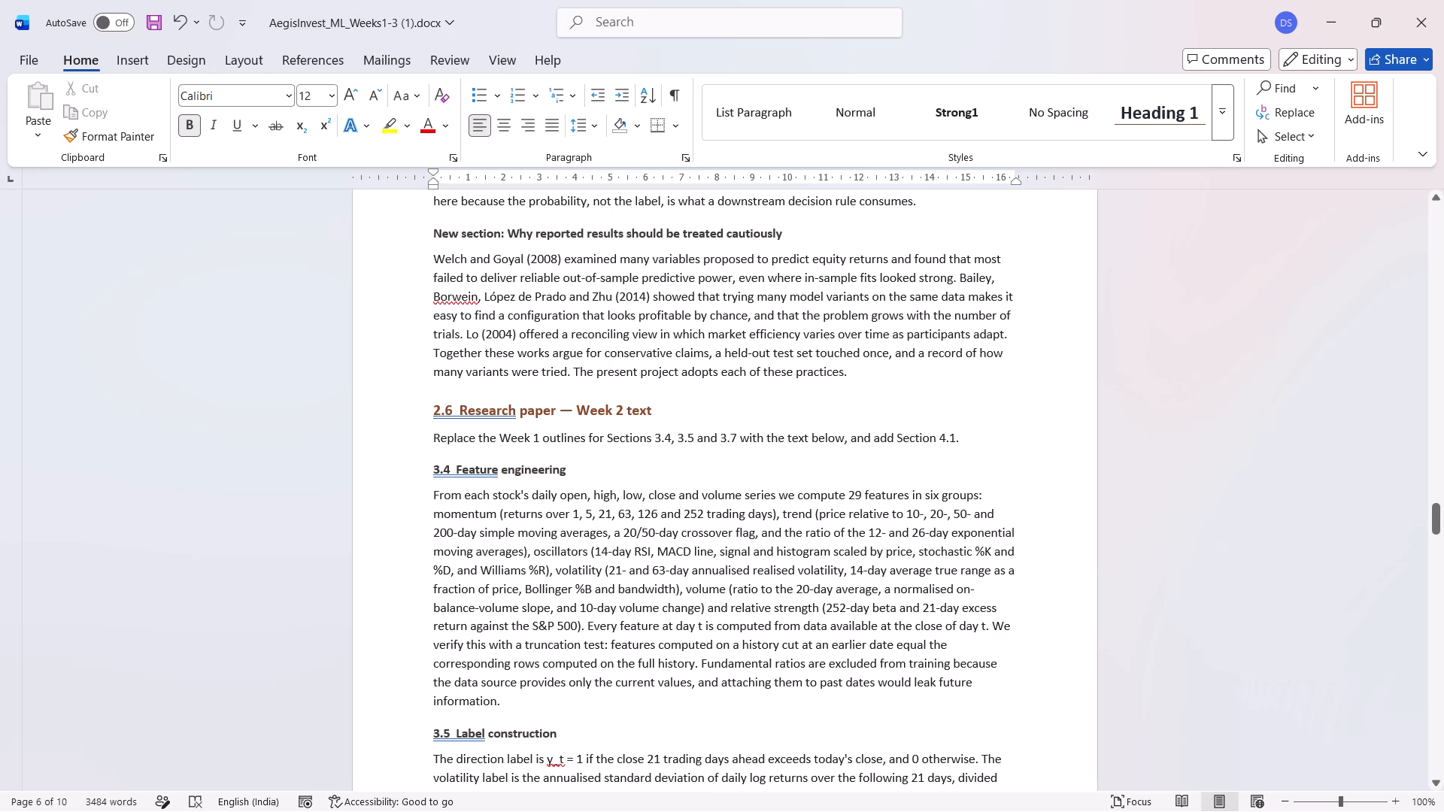
pyautogui.scroll(1, 930, 453)
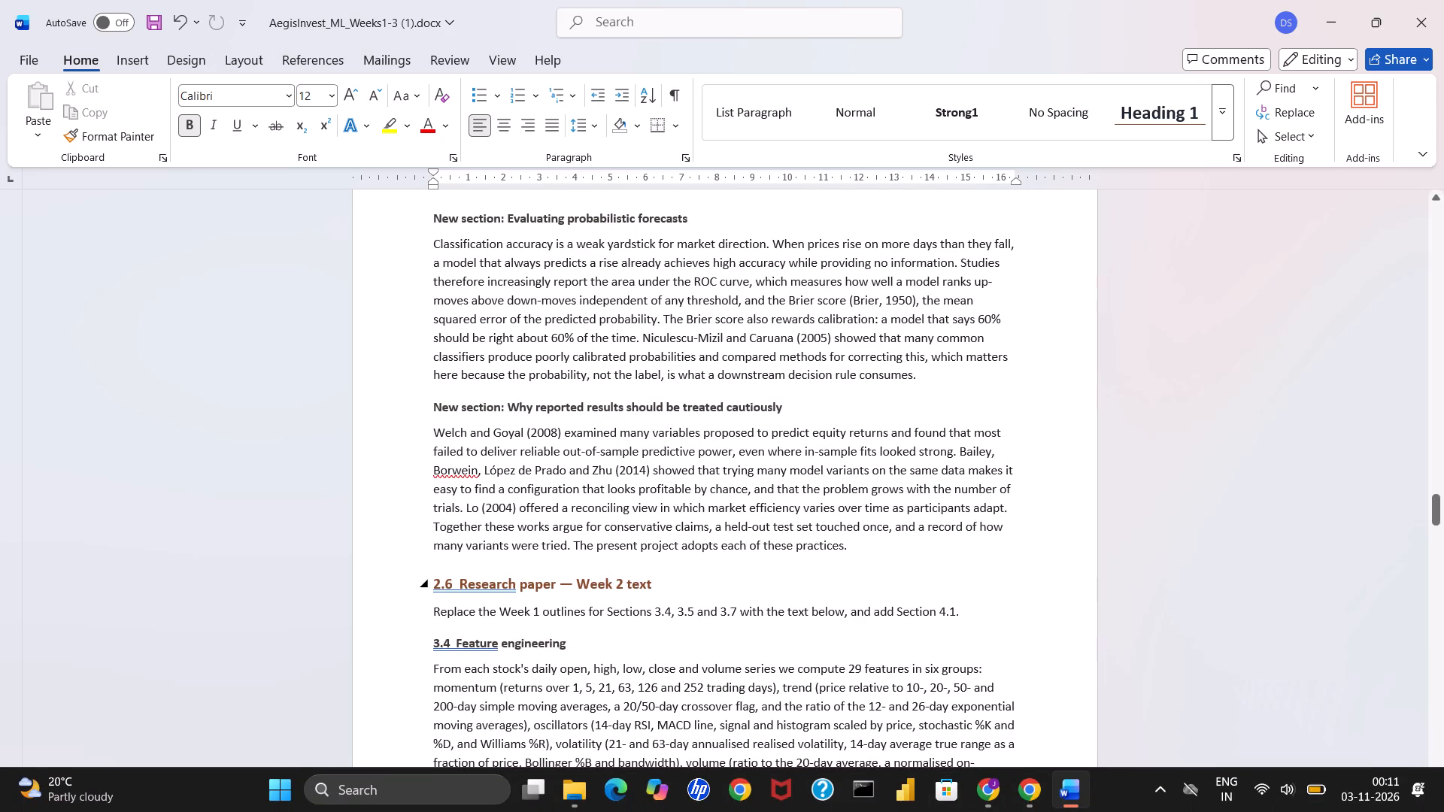
pyautogui.scroll(4, 769, 572)
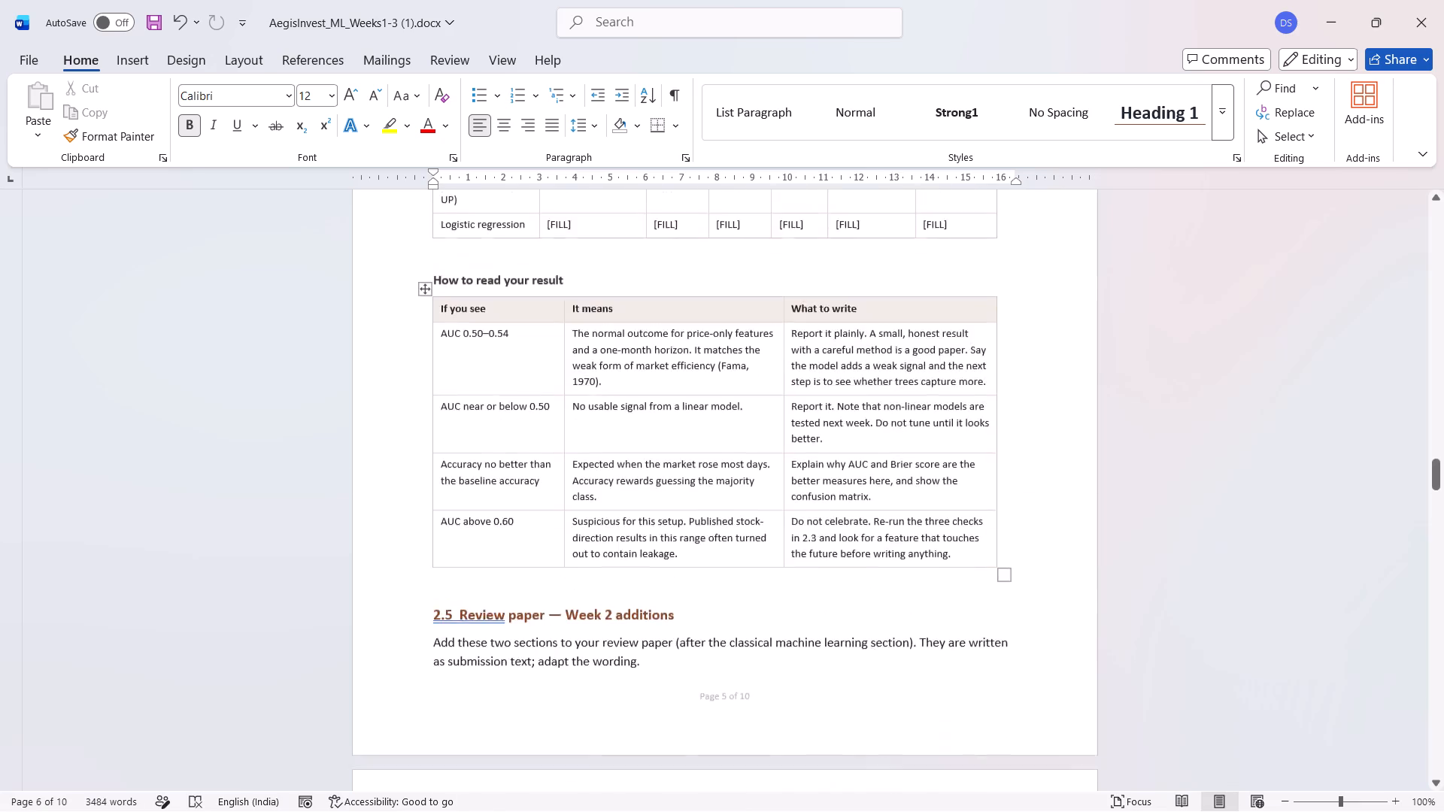
pyautogui.scroll(12, 769, 572)
pyautogui.hscroll(1, 769, 572)
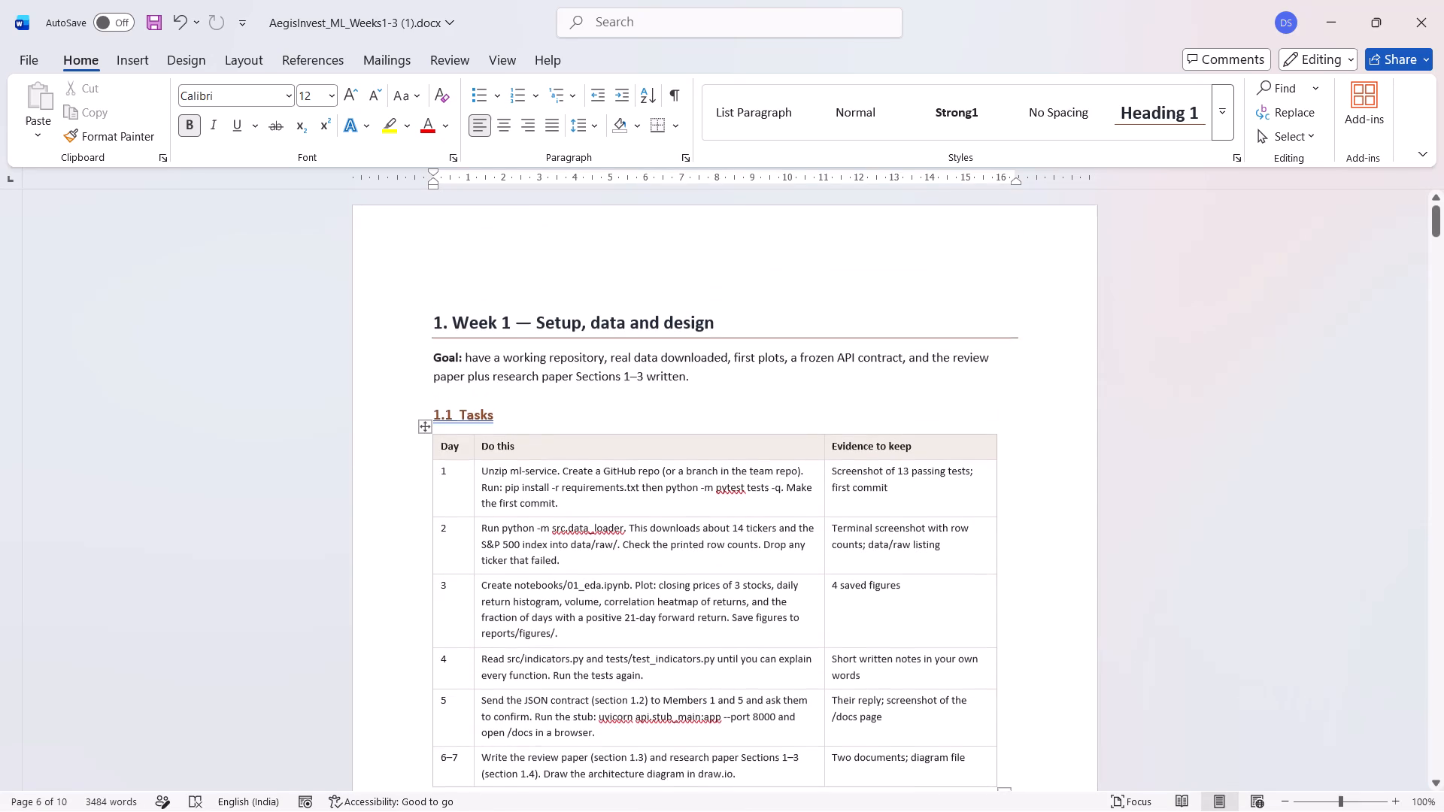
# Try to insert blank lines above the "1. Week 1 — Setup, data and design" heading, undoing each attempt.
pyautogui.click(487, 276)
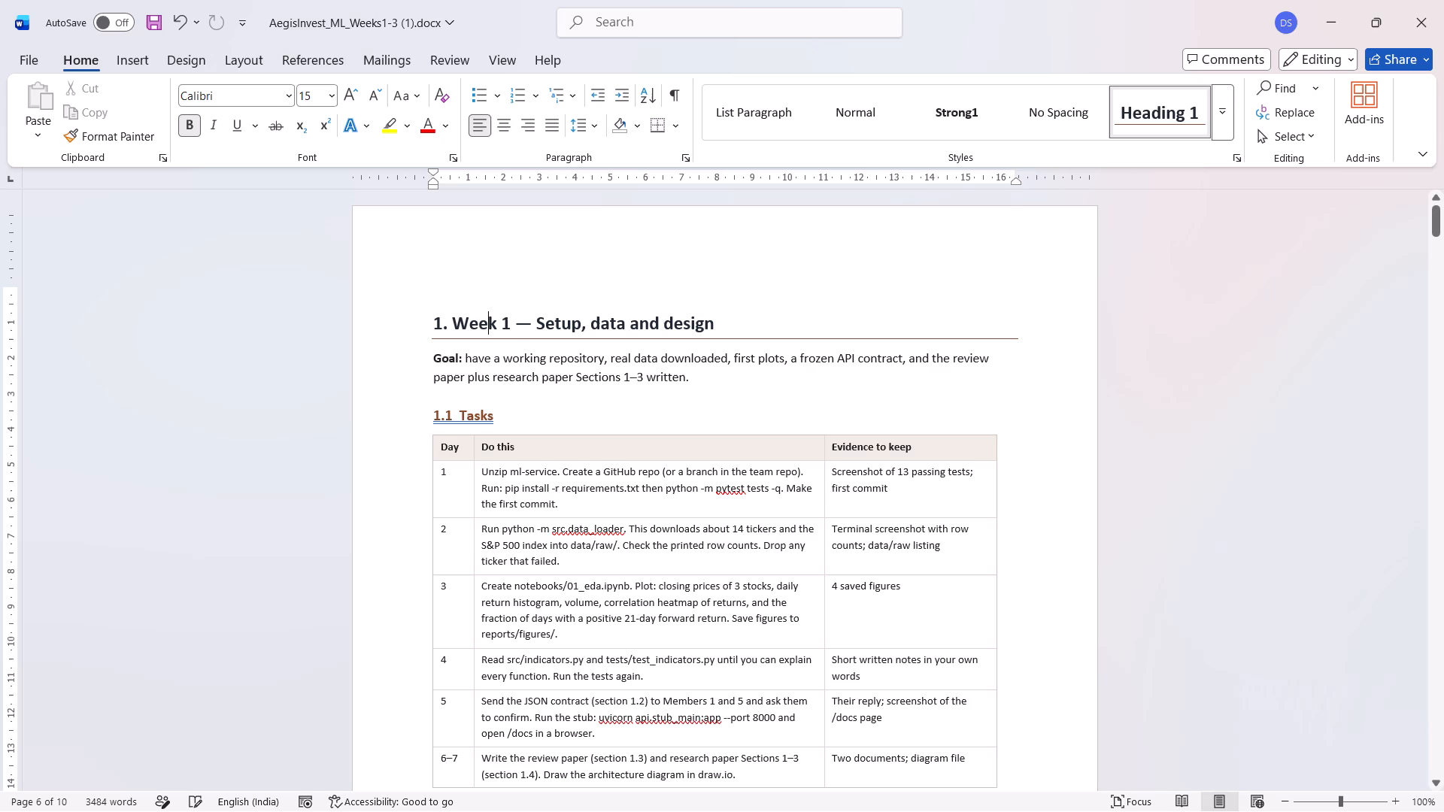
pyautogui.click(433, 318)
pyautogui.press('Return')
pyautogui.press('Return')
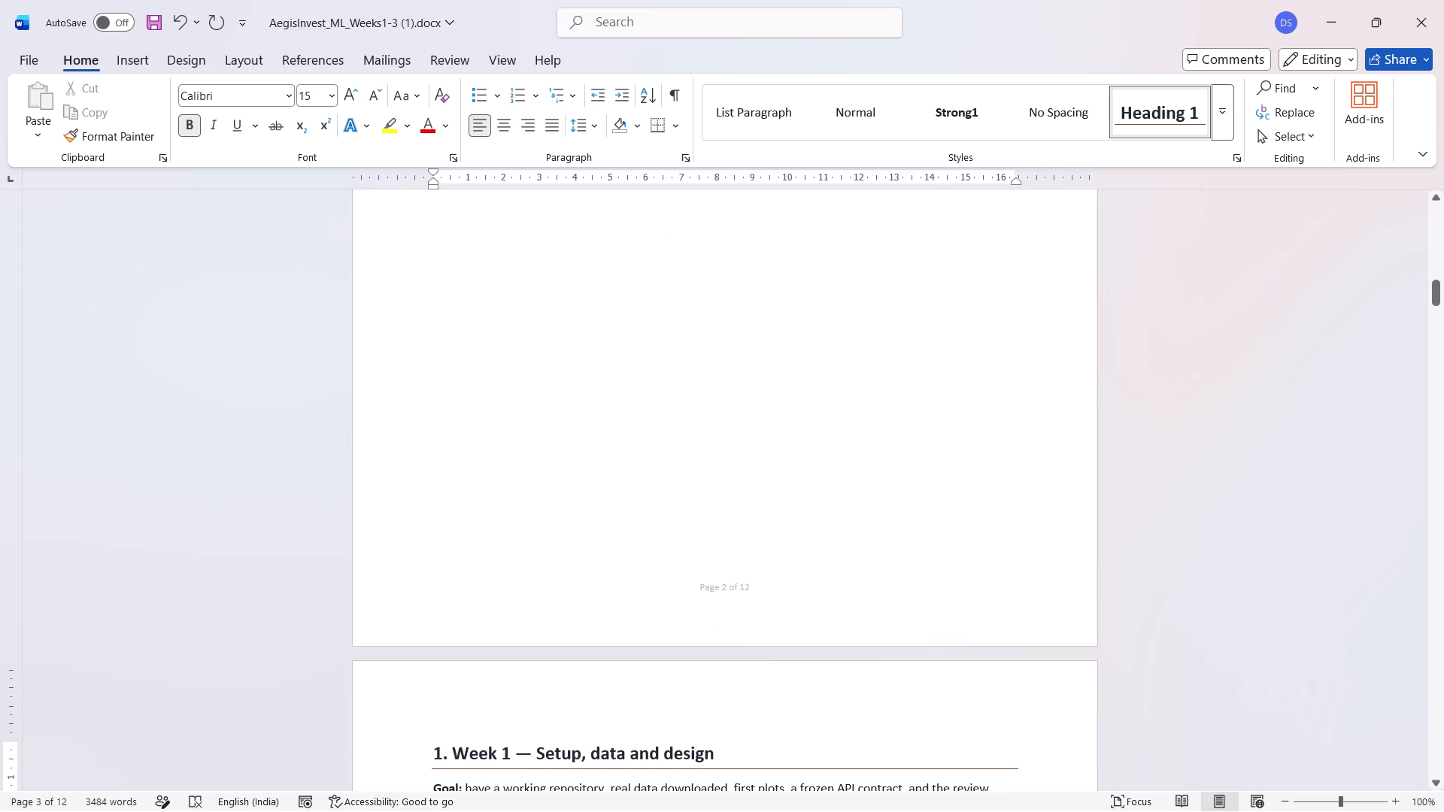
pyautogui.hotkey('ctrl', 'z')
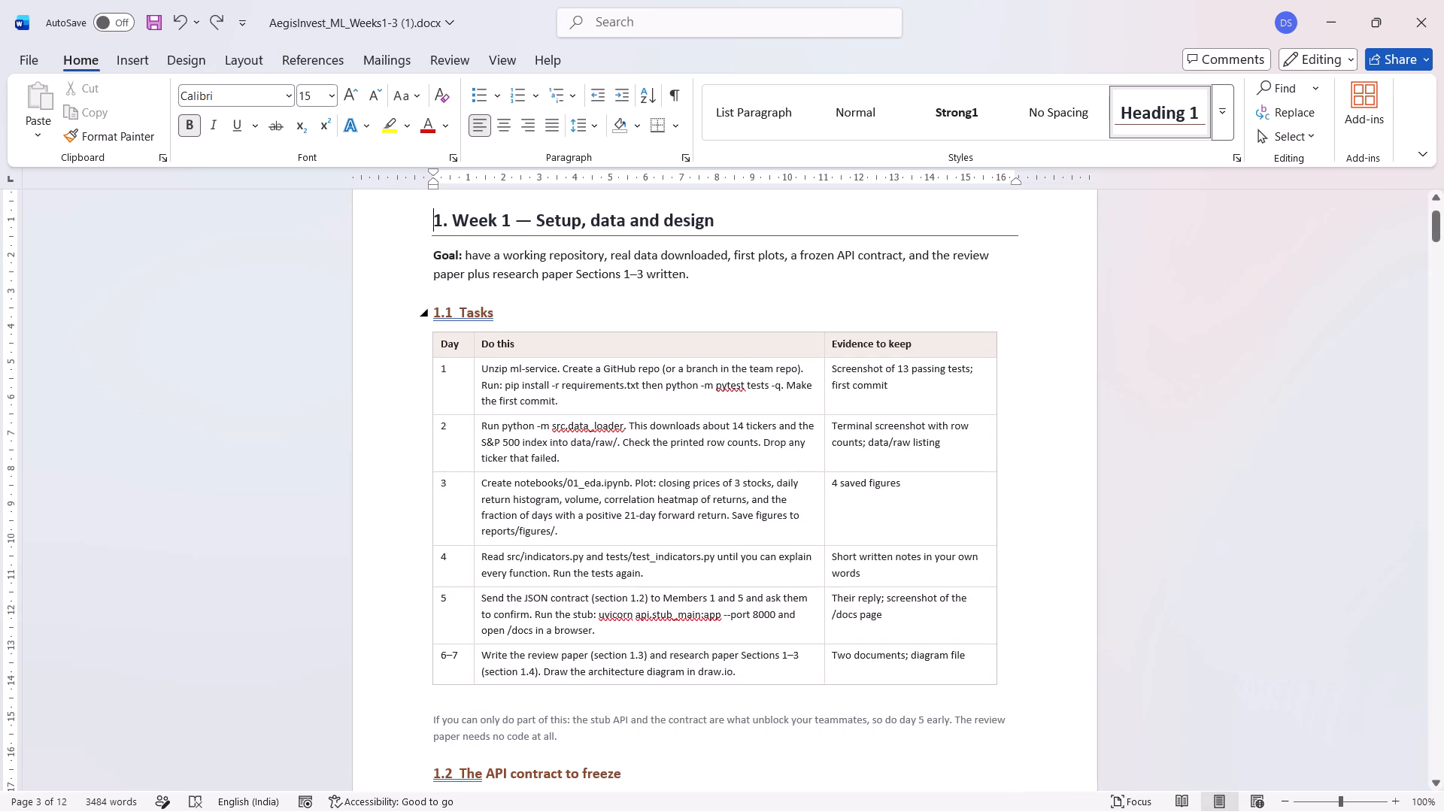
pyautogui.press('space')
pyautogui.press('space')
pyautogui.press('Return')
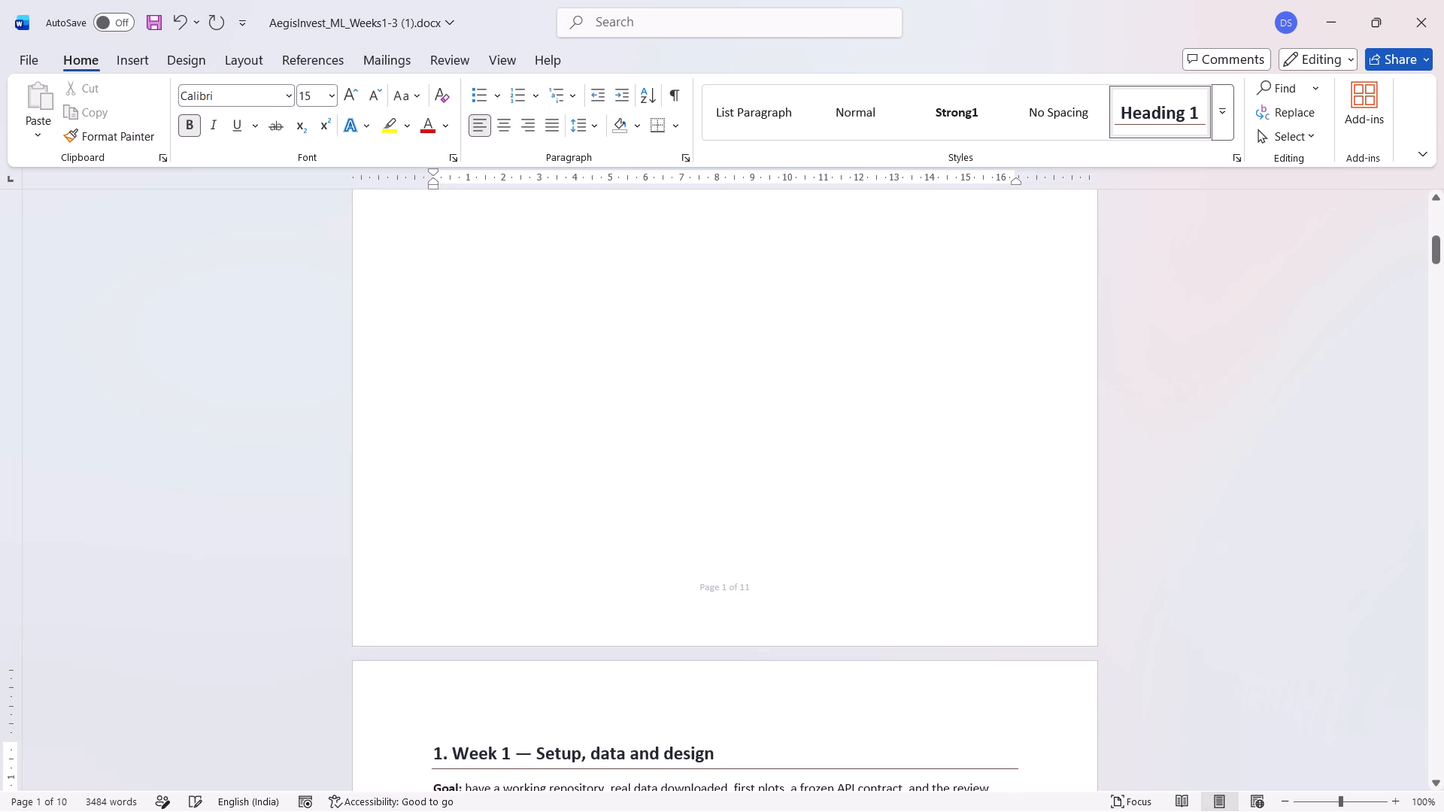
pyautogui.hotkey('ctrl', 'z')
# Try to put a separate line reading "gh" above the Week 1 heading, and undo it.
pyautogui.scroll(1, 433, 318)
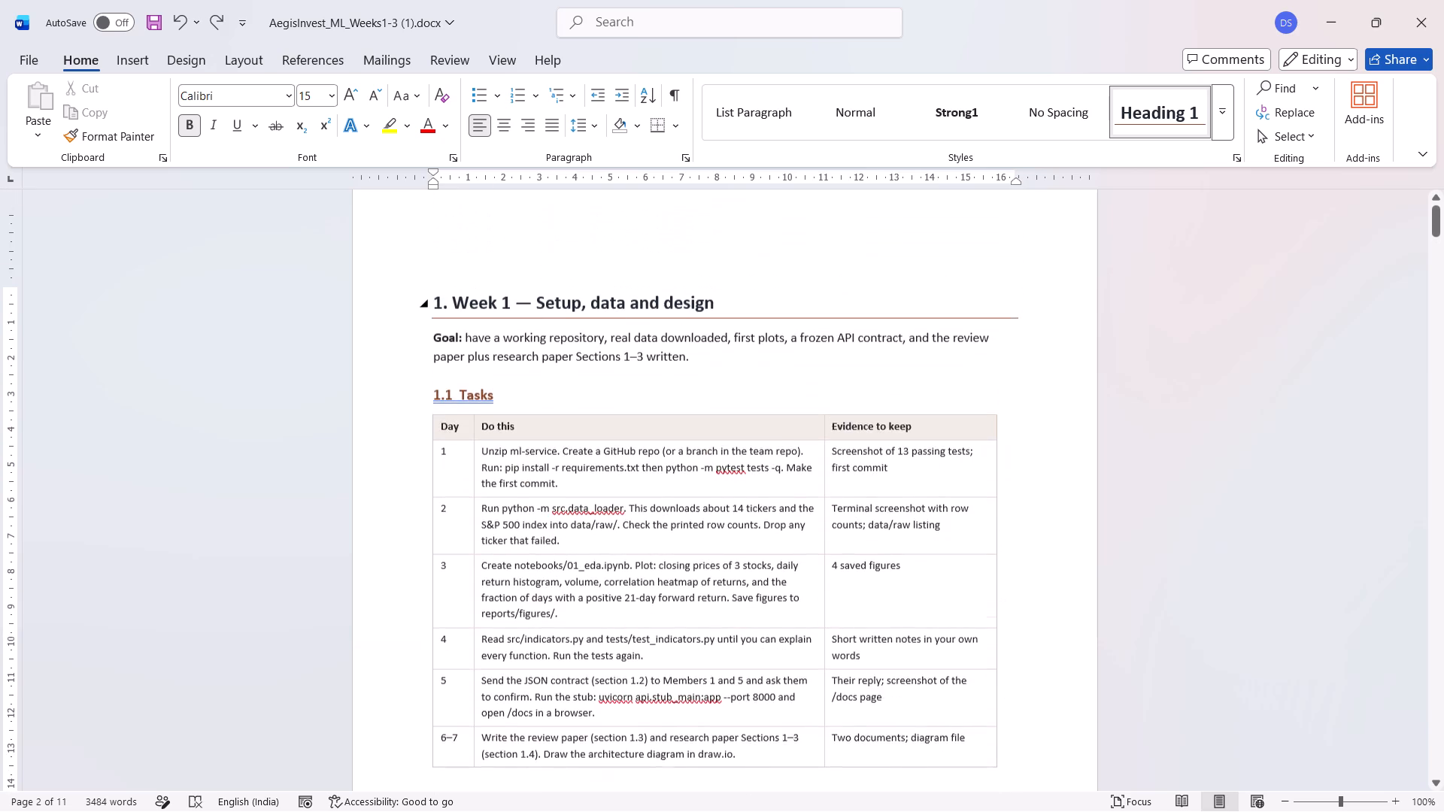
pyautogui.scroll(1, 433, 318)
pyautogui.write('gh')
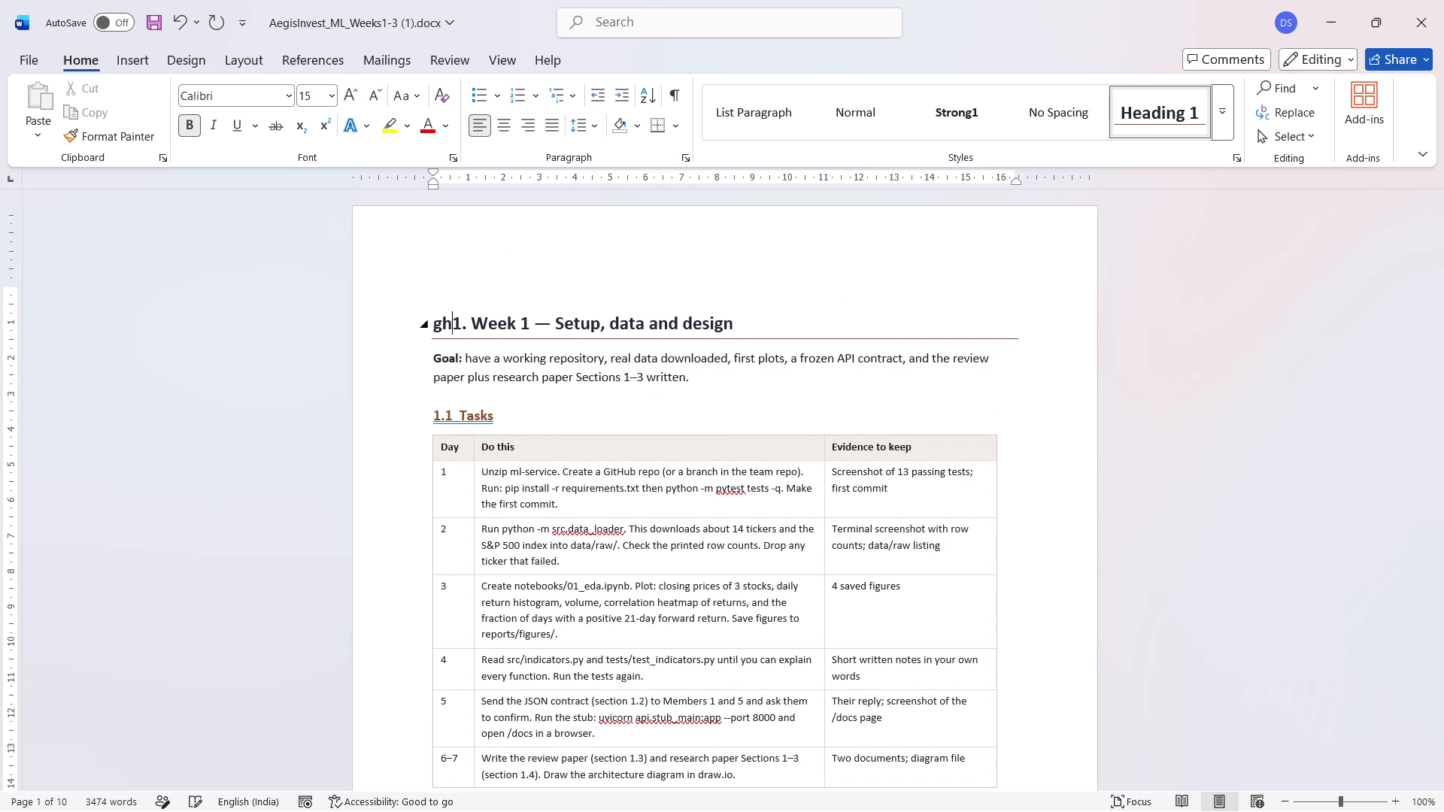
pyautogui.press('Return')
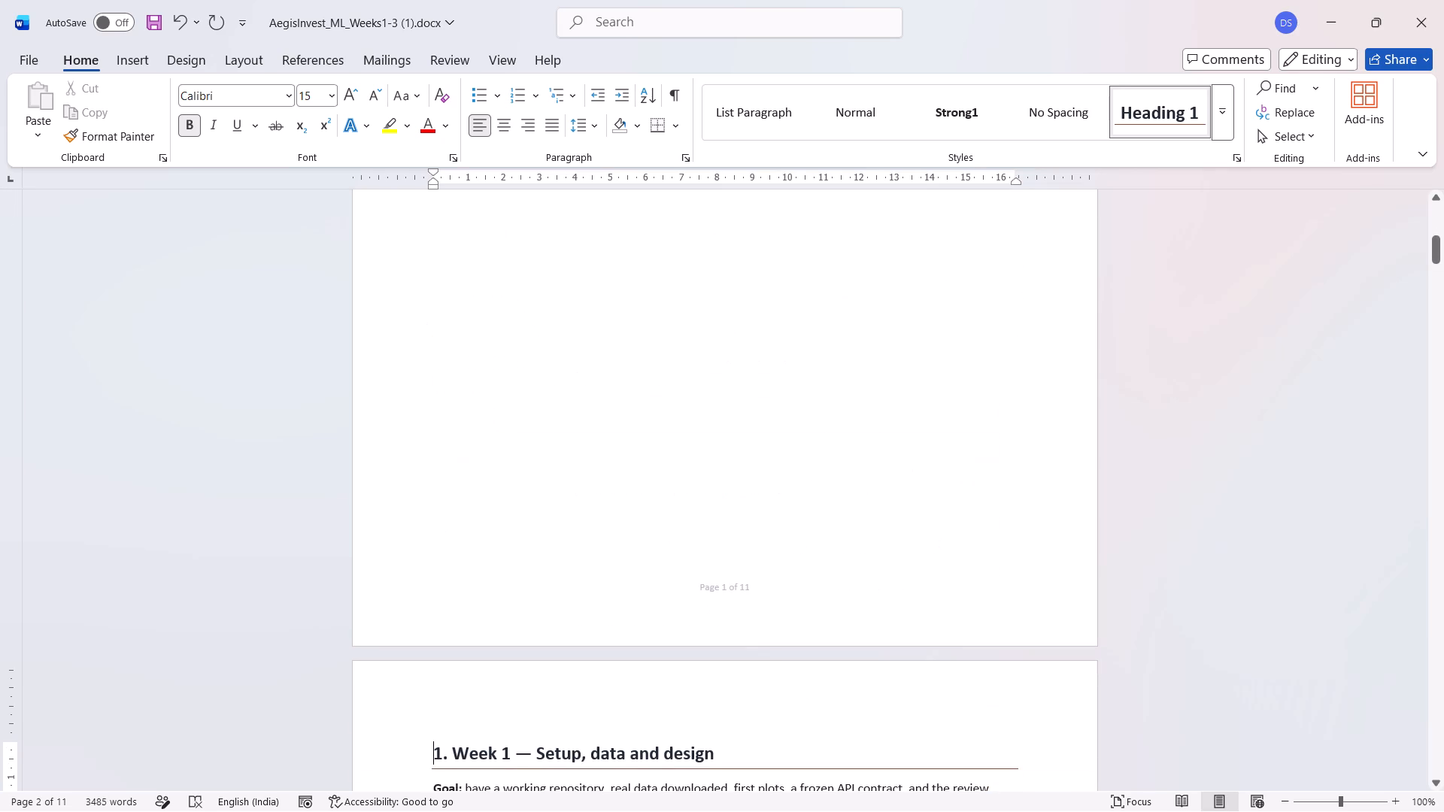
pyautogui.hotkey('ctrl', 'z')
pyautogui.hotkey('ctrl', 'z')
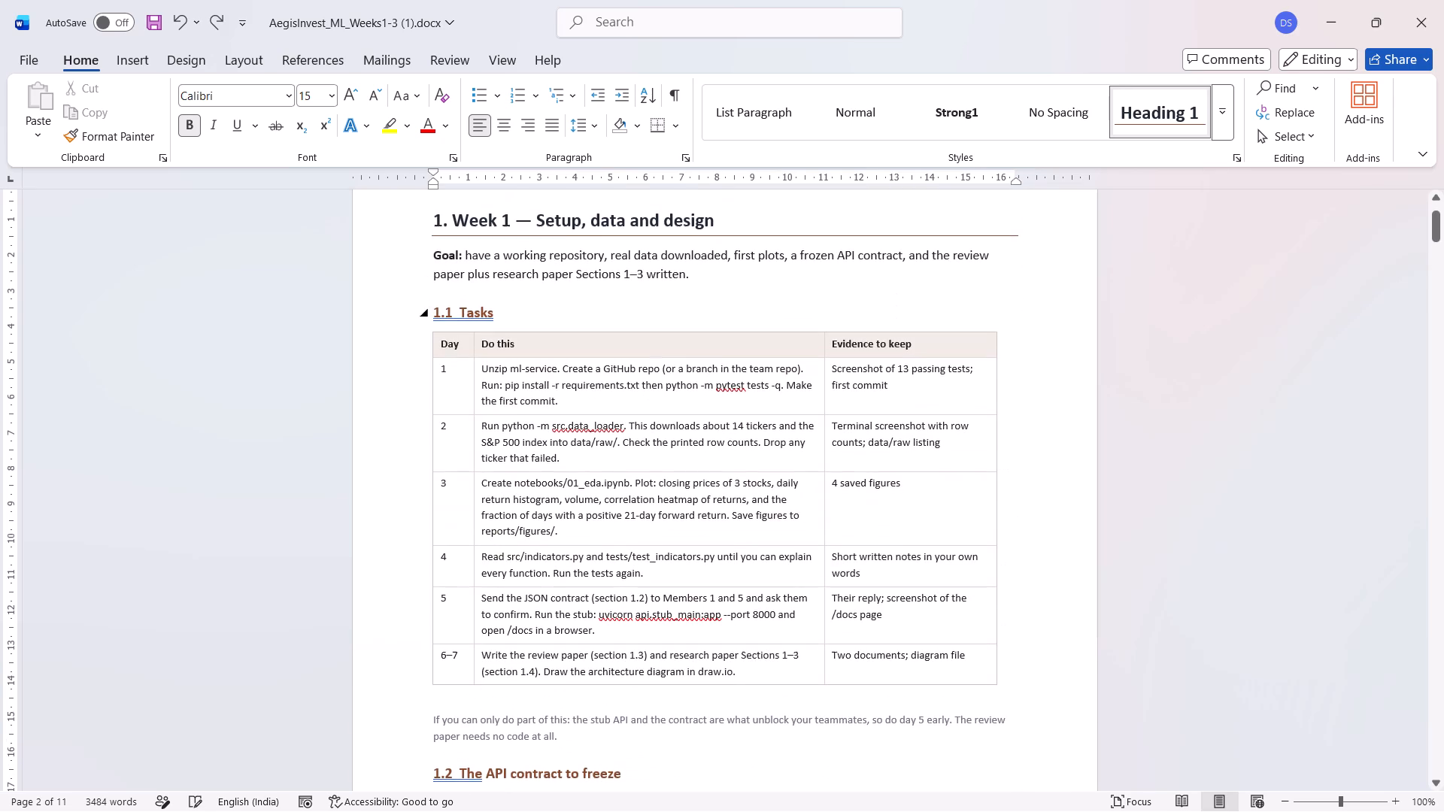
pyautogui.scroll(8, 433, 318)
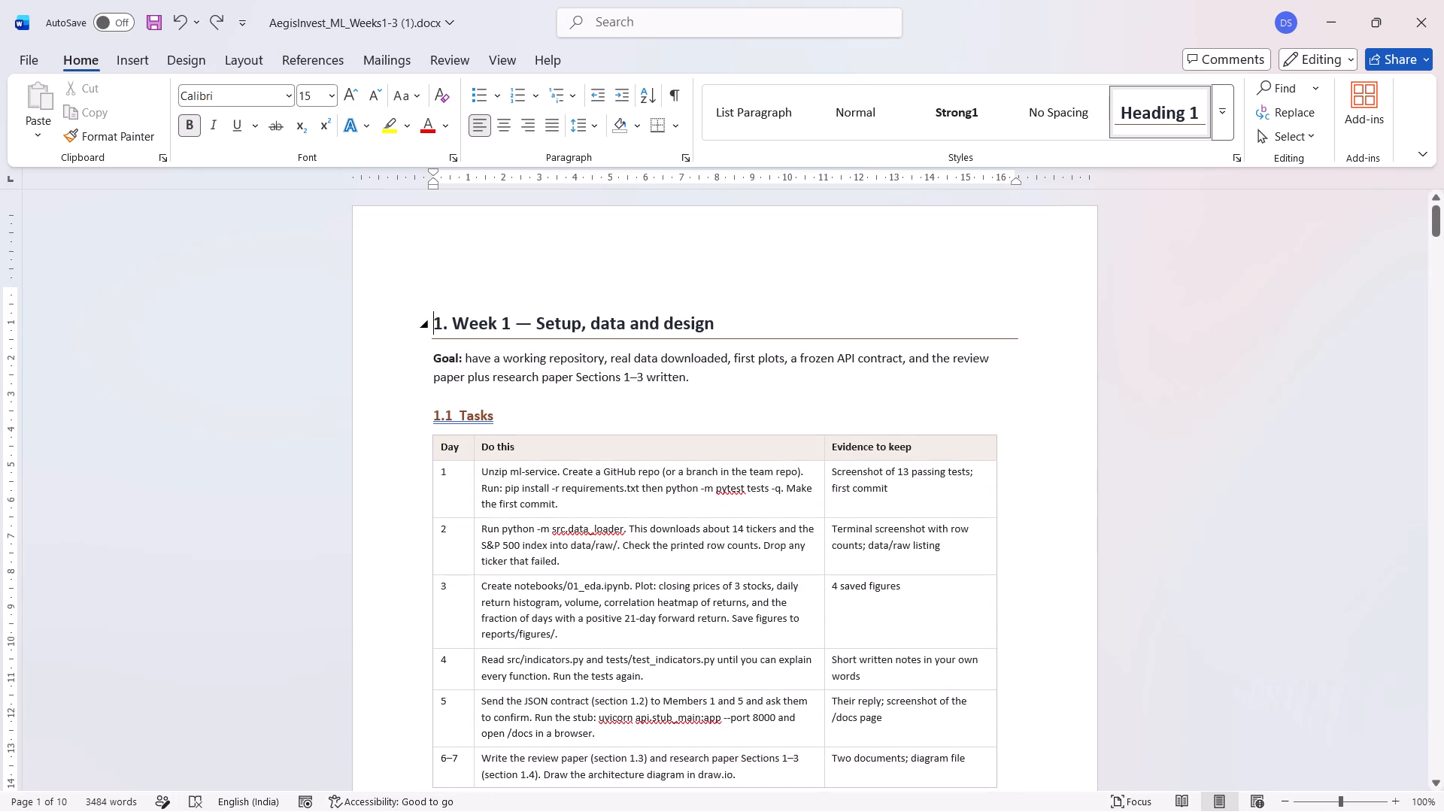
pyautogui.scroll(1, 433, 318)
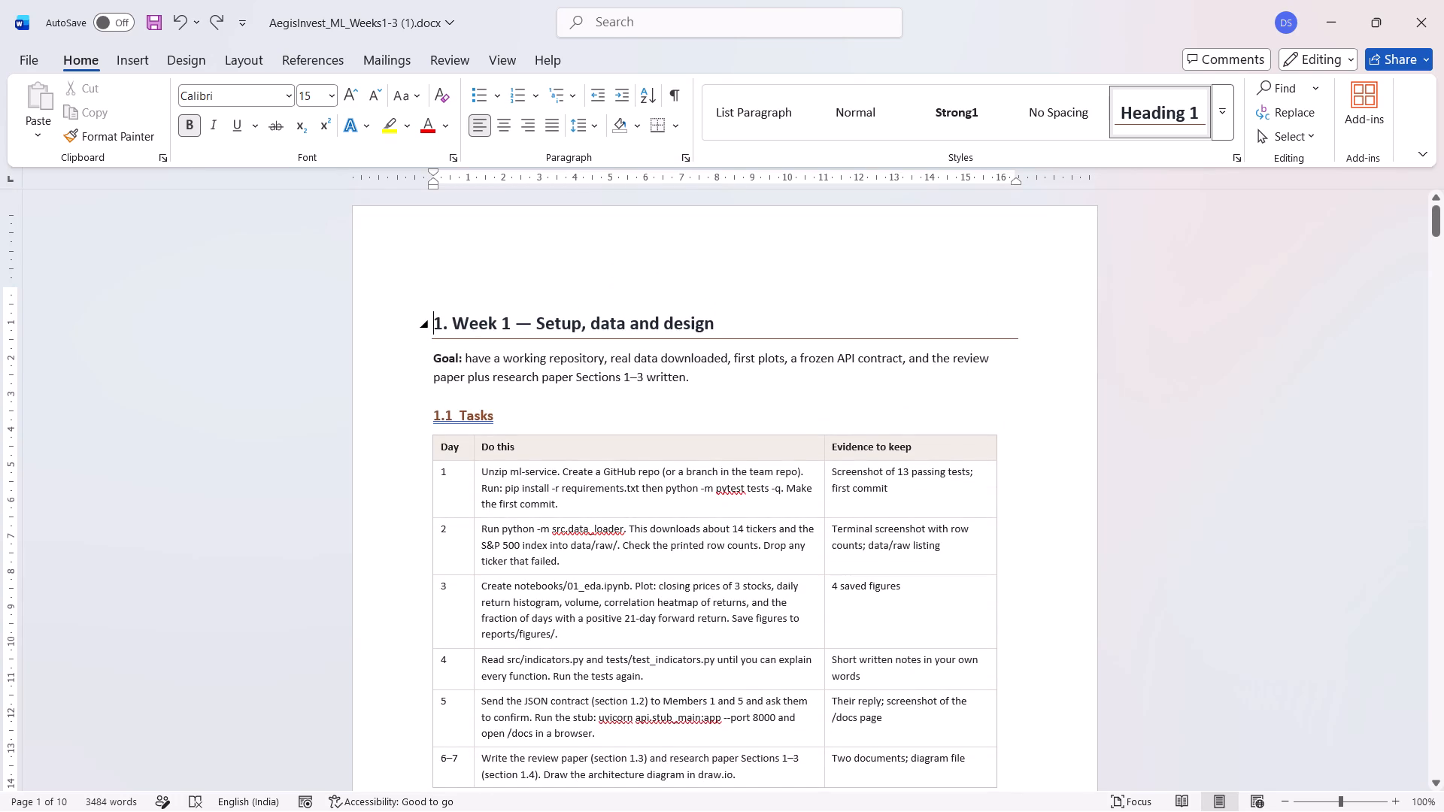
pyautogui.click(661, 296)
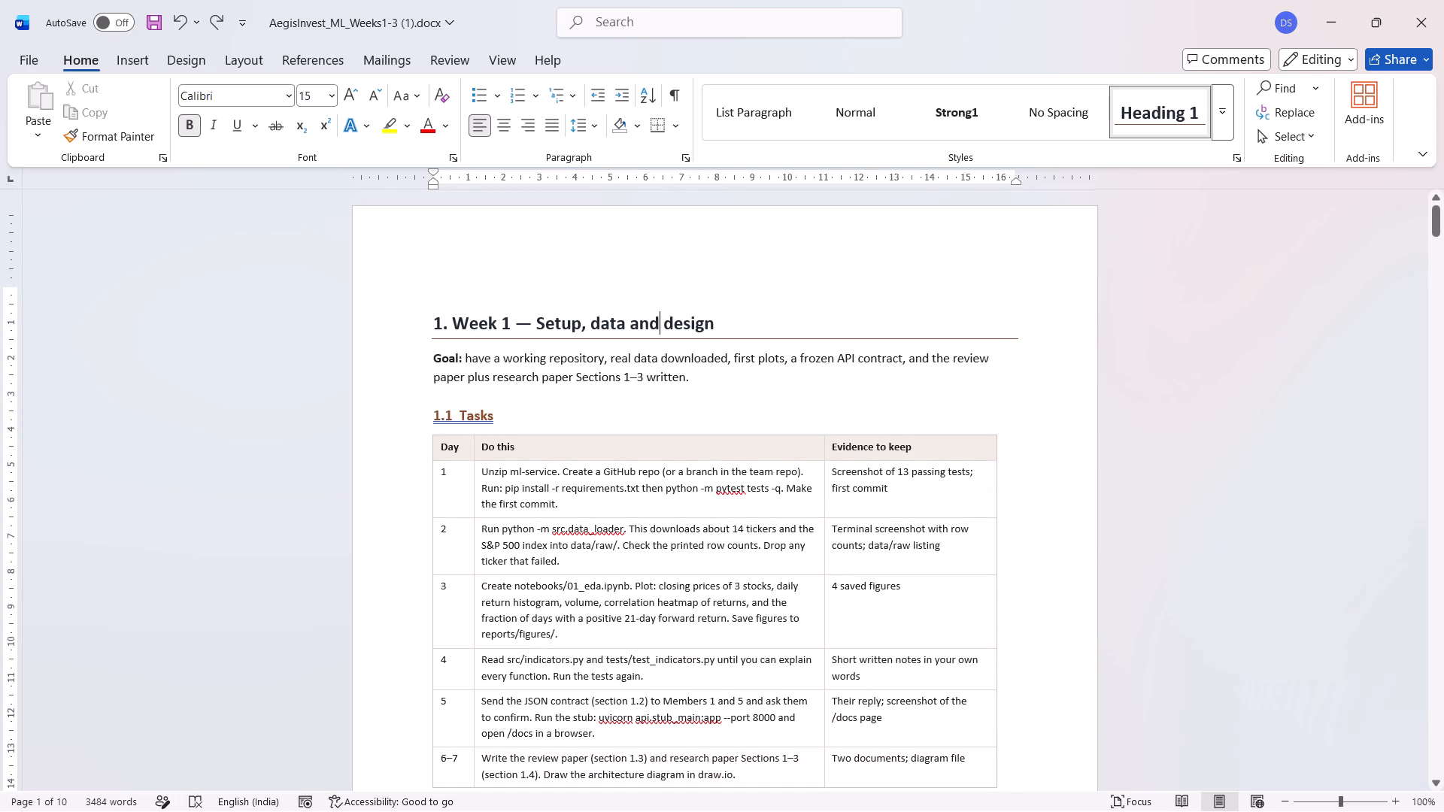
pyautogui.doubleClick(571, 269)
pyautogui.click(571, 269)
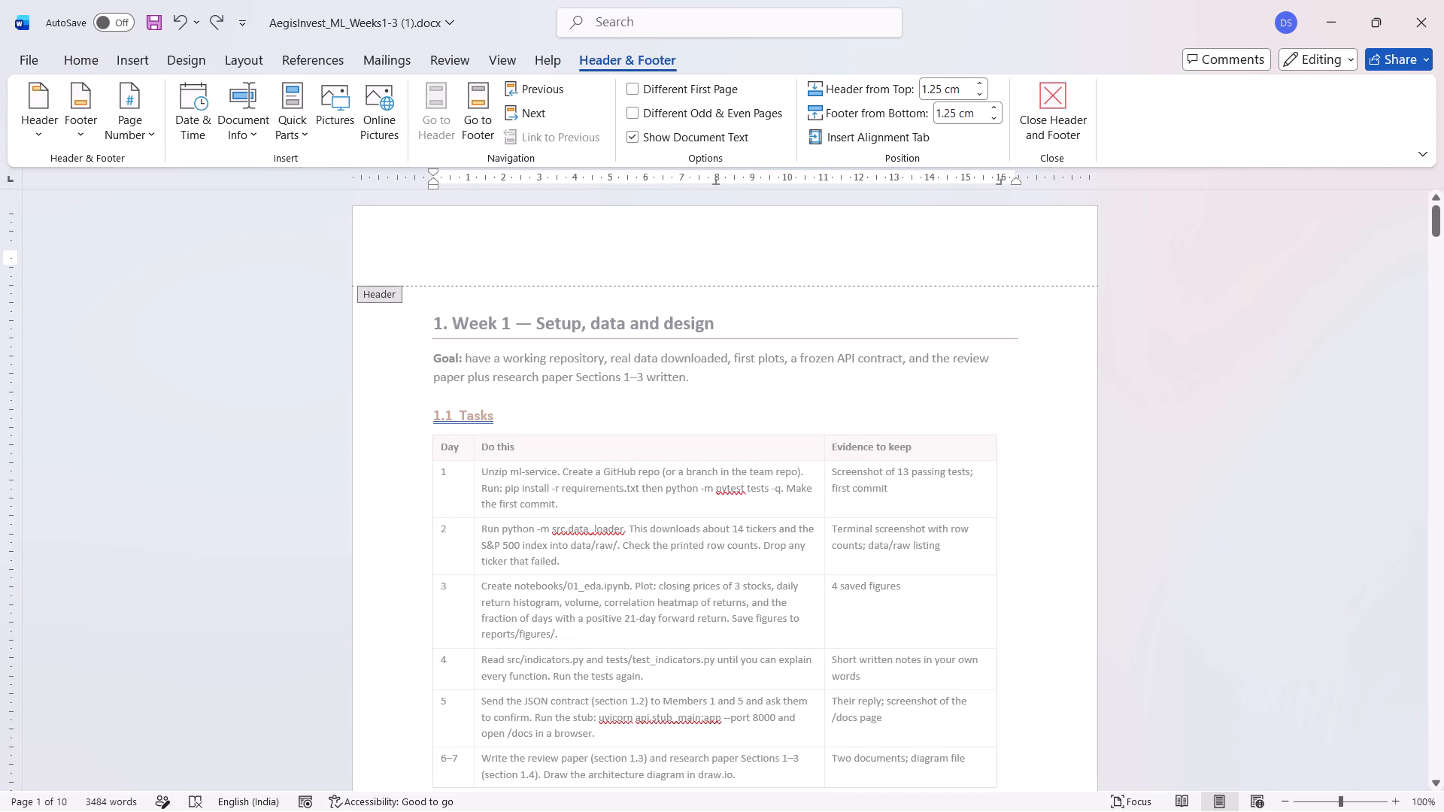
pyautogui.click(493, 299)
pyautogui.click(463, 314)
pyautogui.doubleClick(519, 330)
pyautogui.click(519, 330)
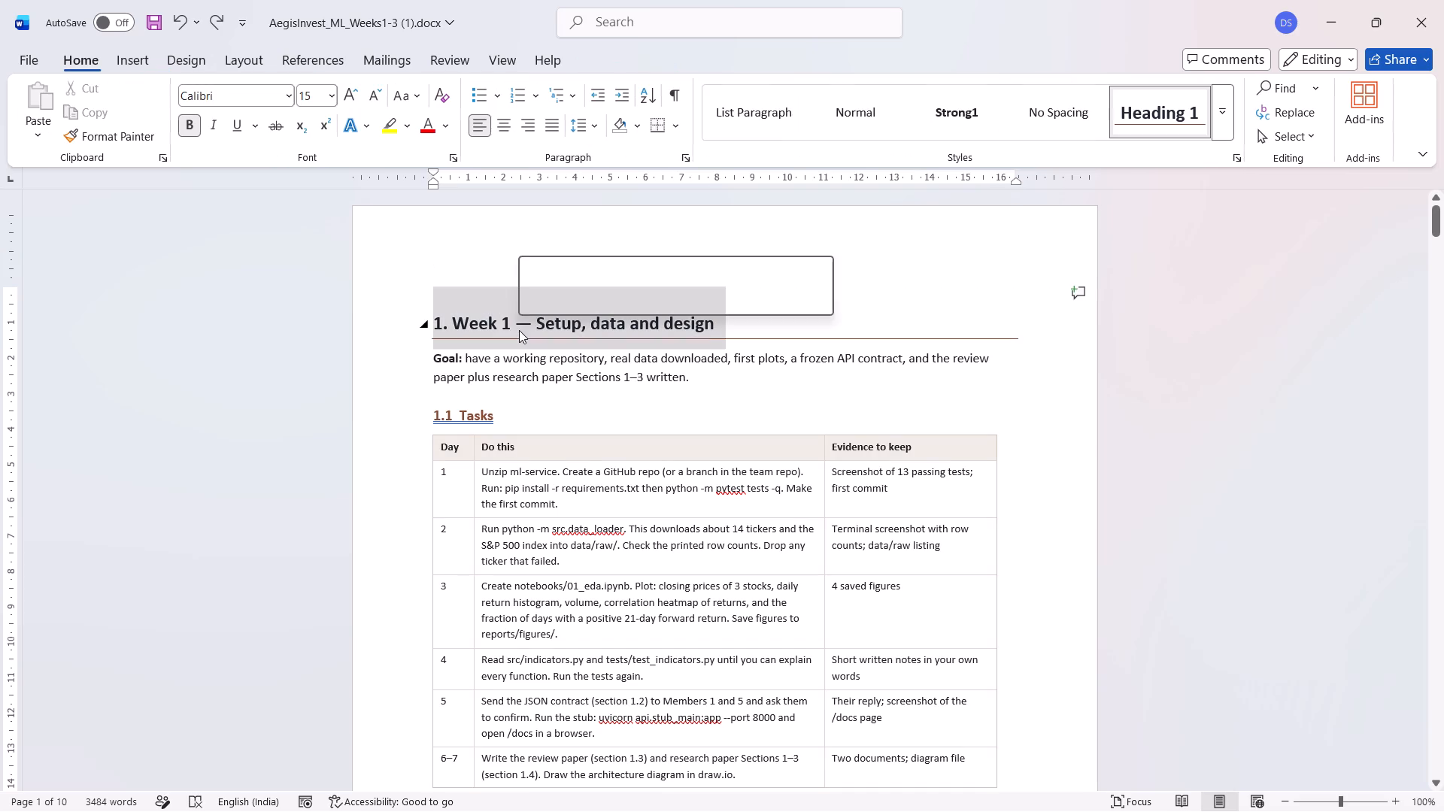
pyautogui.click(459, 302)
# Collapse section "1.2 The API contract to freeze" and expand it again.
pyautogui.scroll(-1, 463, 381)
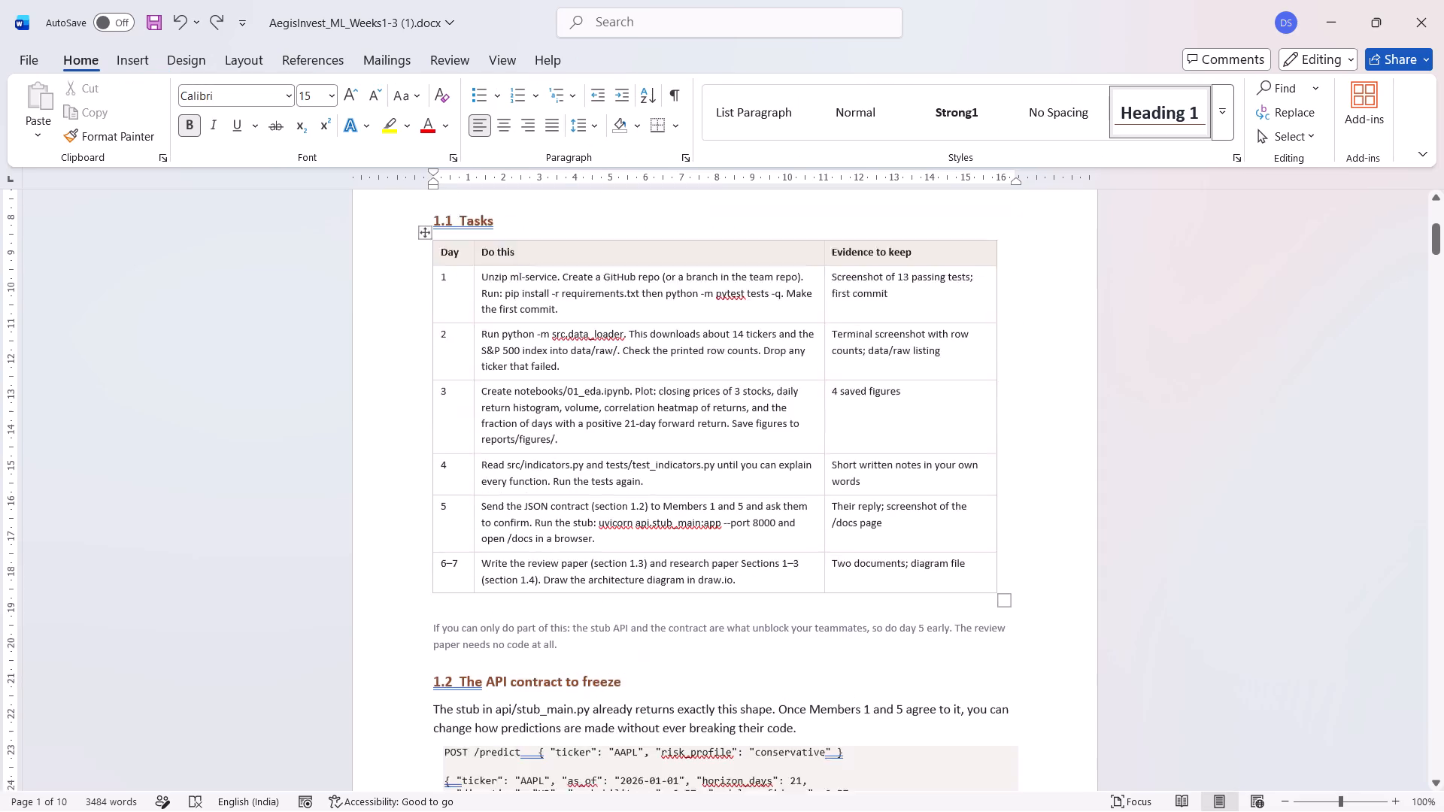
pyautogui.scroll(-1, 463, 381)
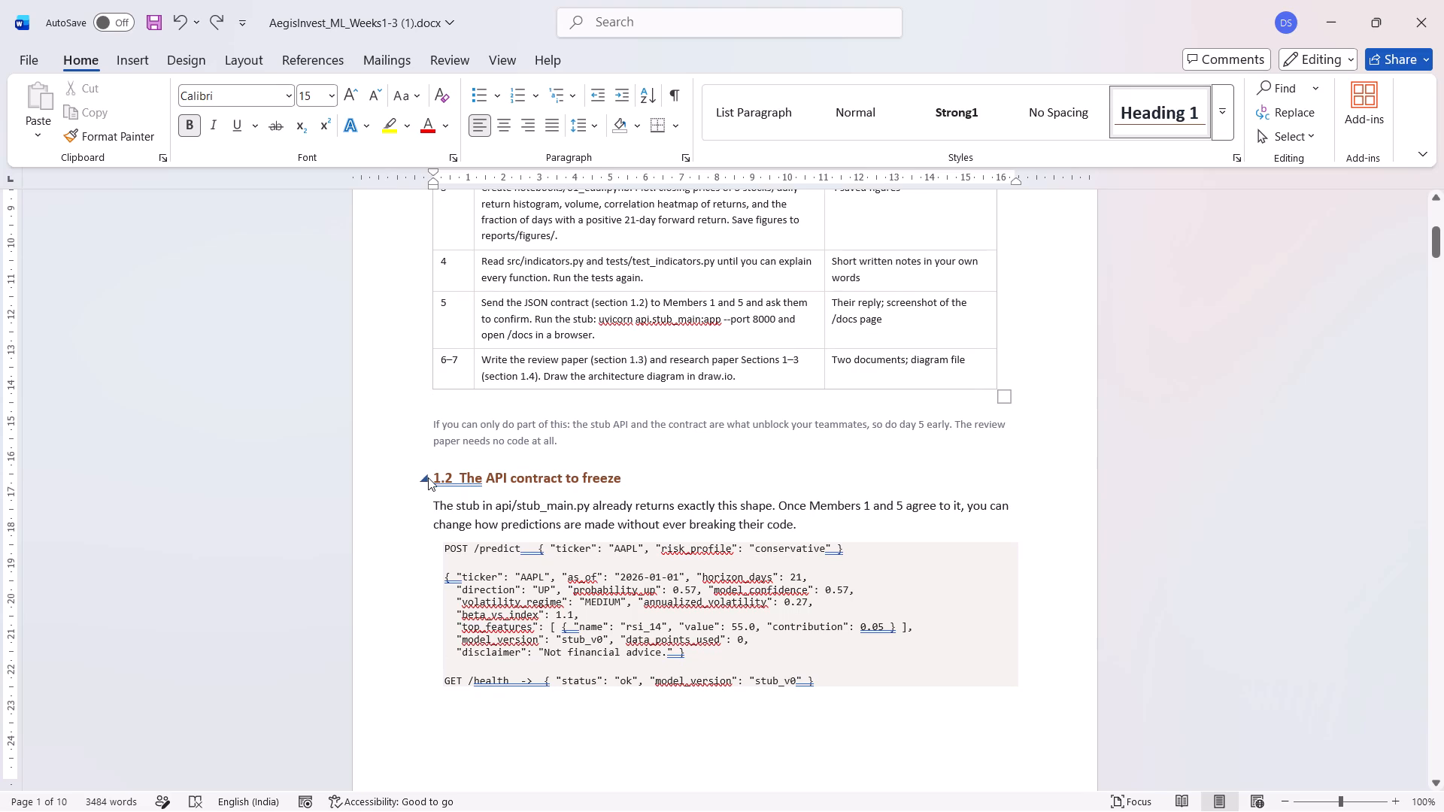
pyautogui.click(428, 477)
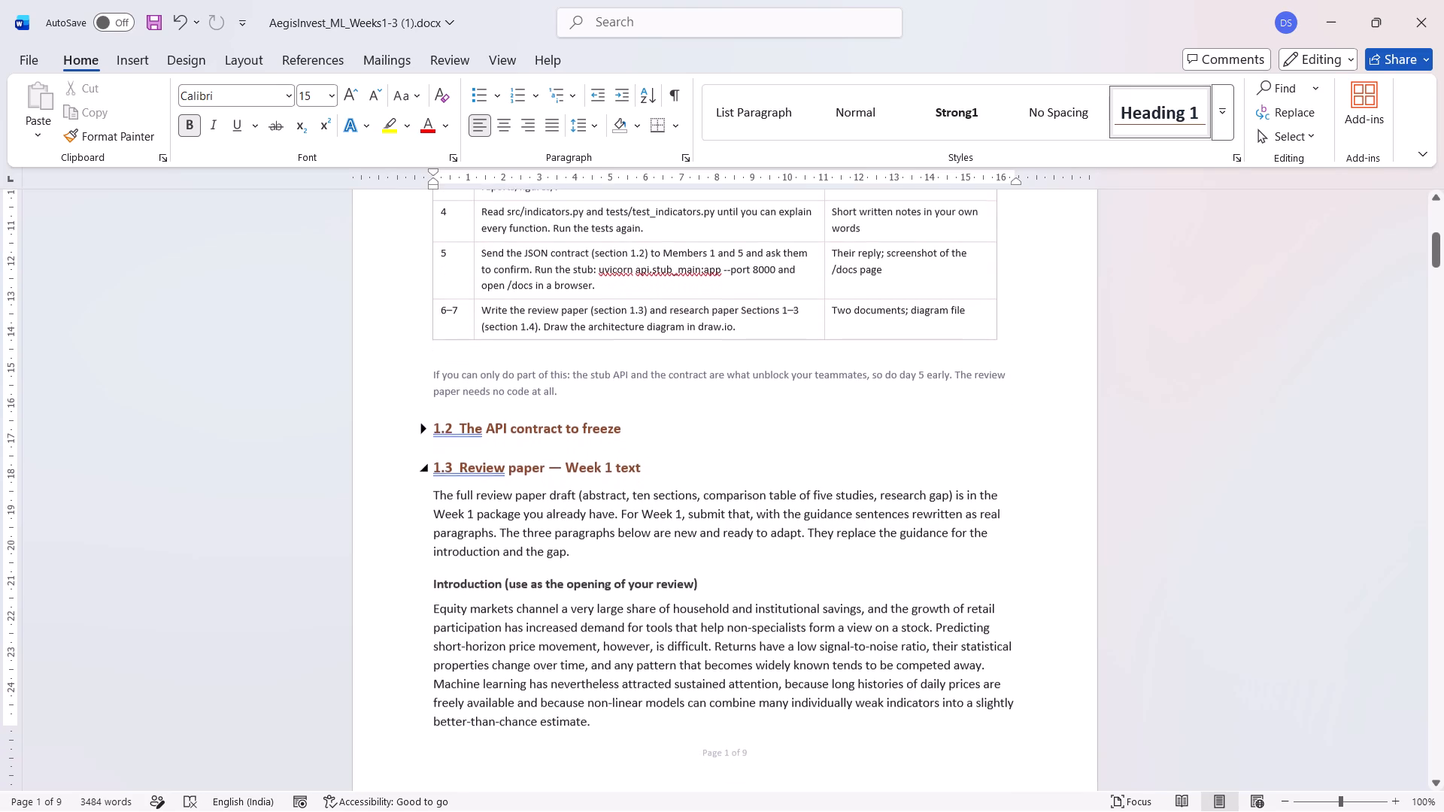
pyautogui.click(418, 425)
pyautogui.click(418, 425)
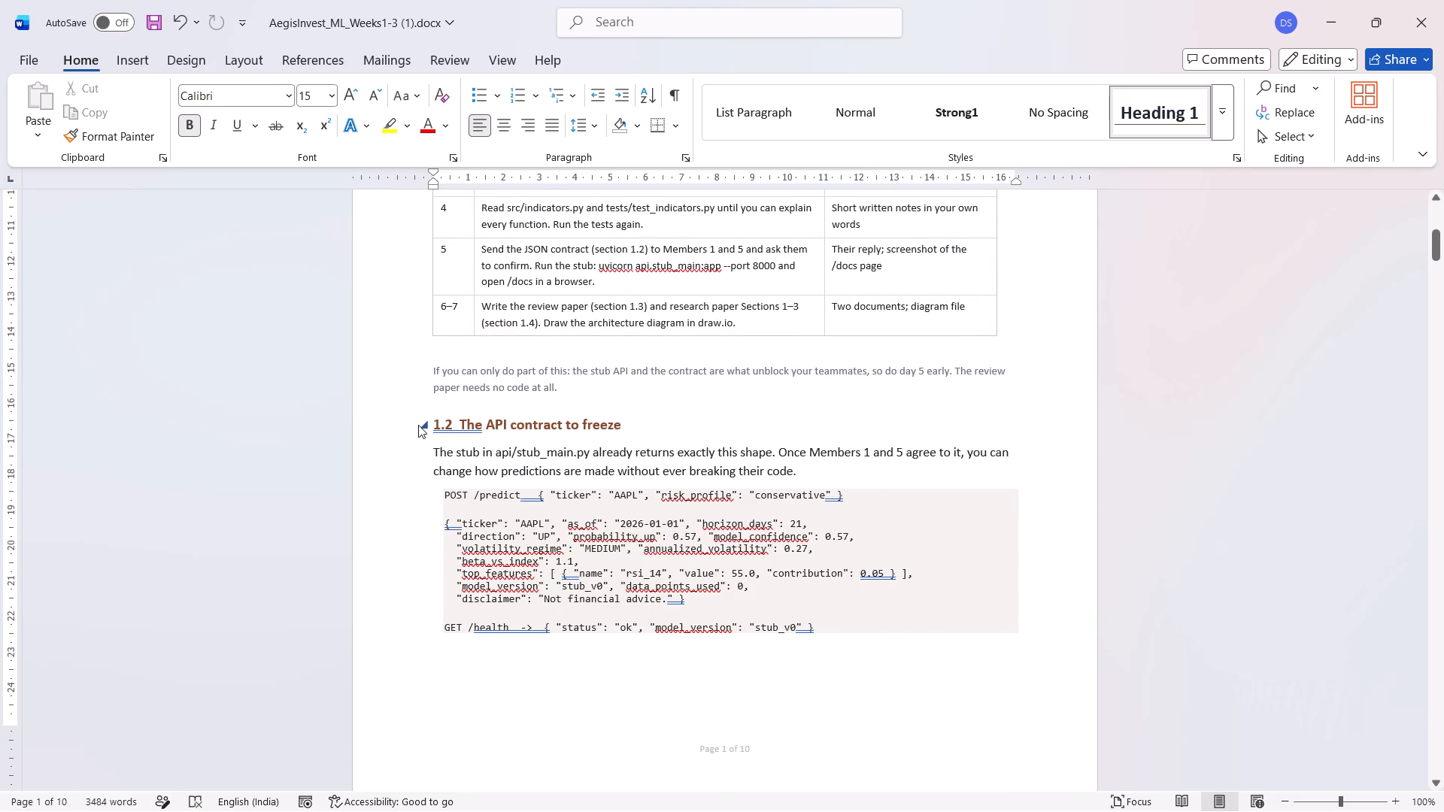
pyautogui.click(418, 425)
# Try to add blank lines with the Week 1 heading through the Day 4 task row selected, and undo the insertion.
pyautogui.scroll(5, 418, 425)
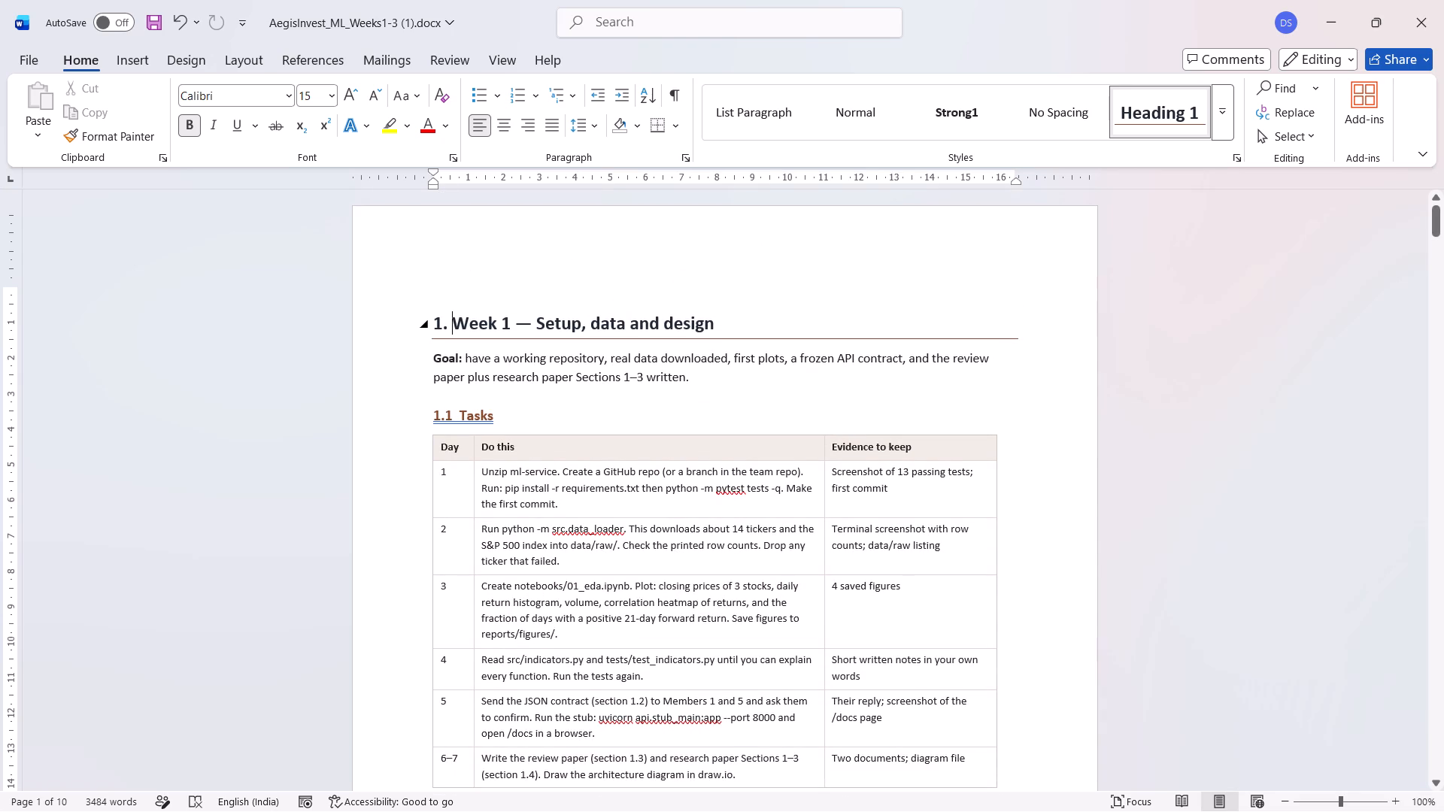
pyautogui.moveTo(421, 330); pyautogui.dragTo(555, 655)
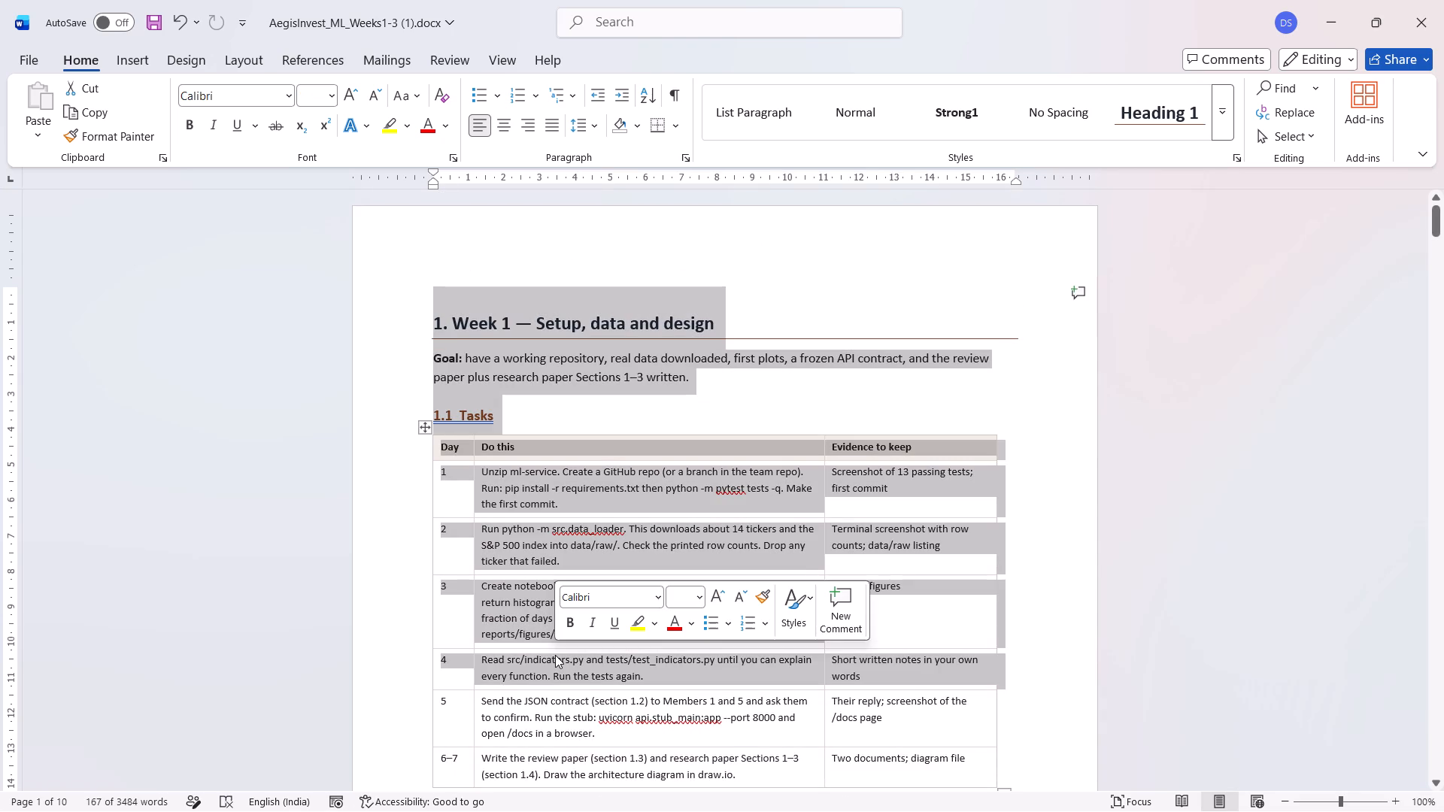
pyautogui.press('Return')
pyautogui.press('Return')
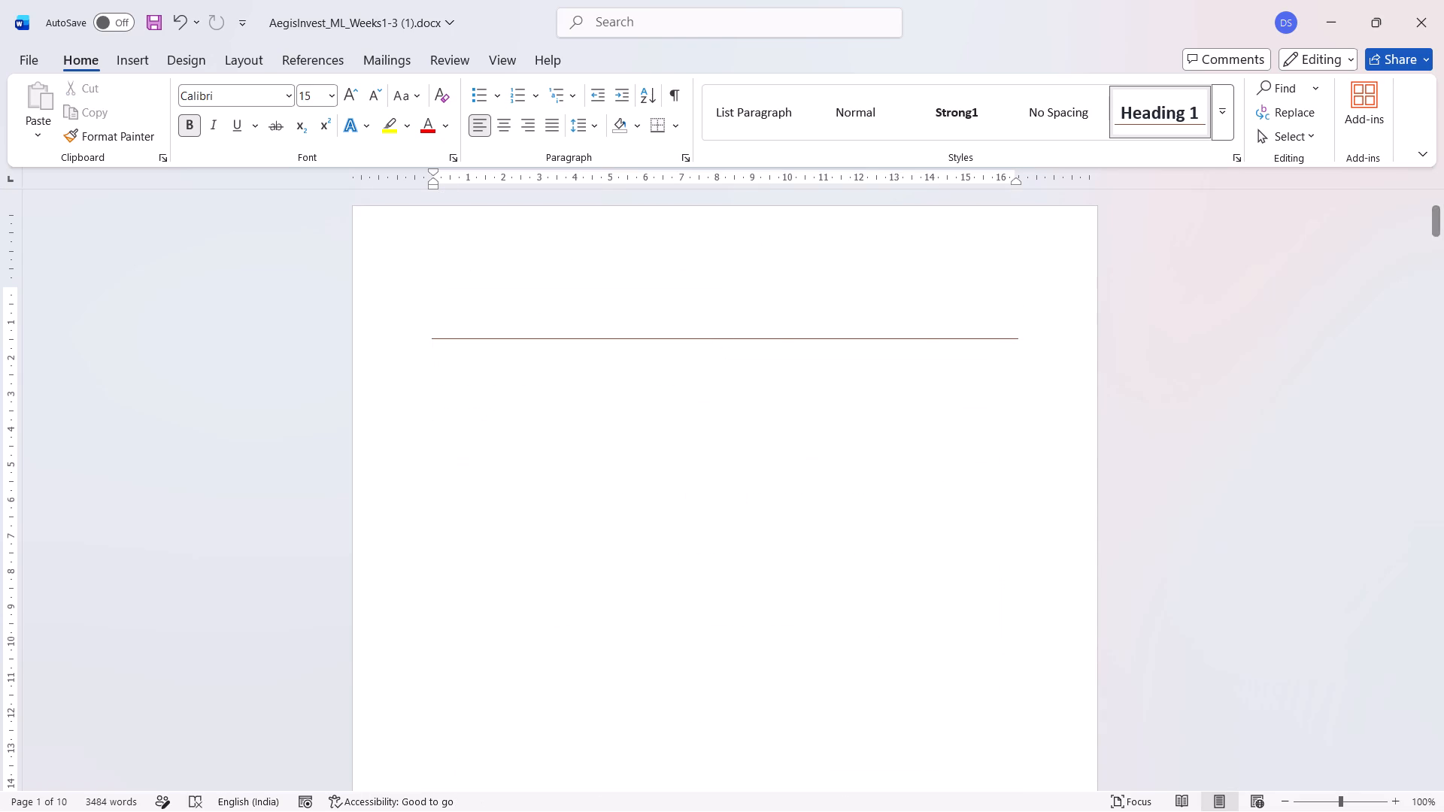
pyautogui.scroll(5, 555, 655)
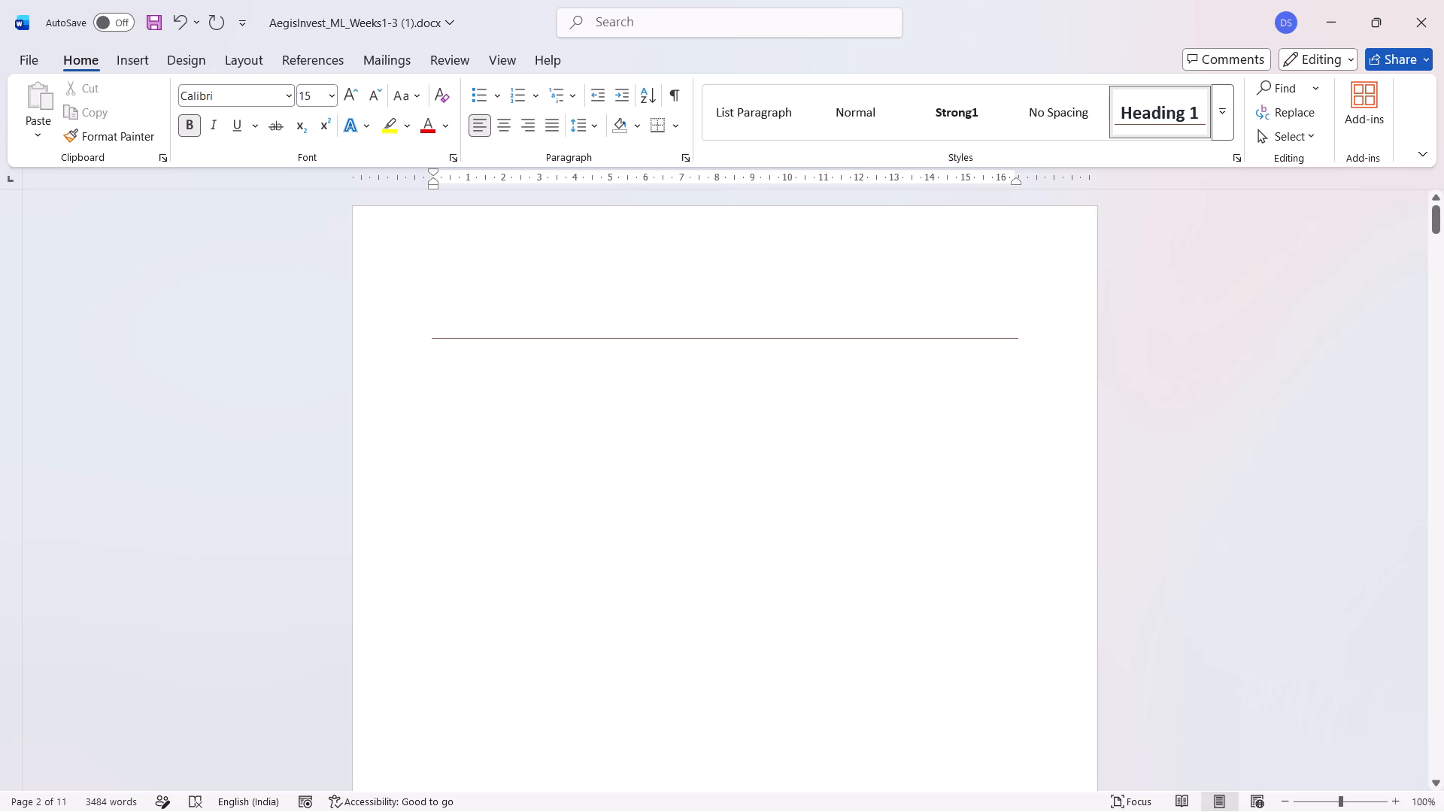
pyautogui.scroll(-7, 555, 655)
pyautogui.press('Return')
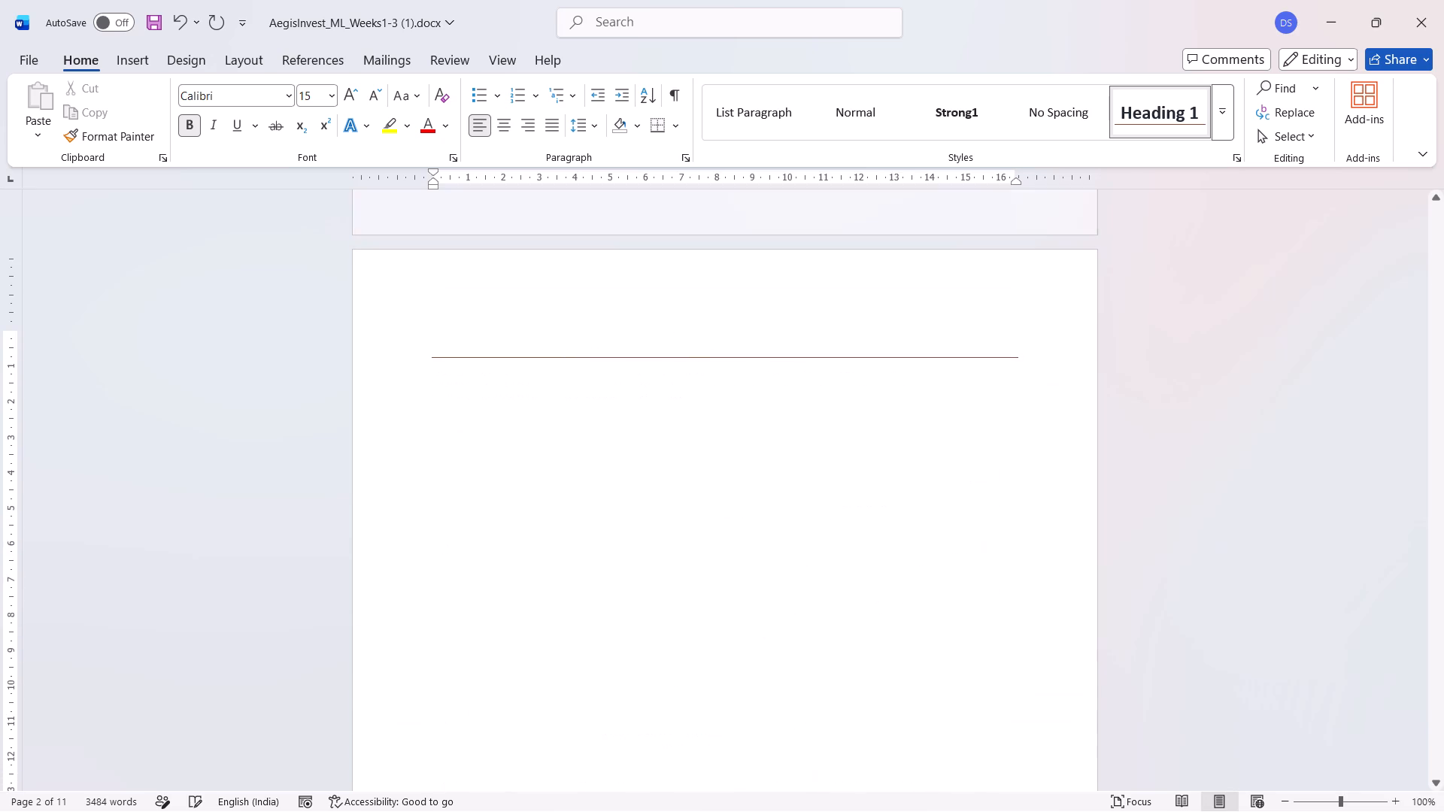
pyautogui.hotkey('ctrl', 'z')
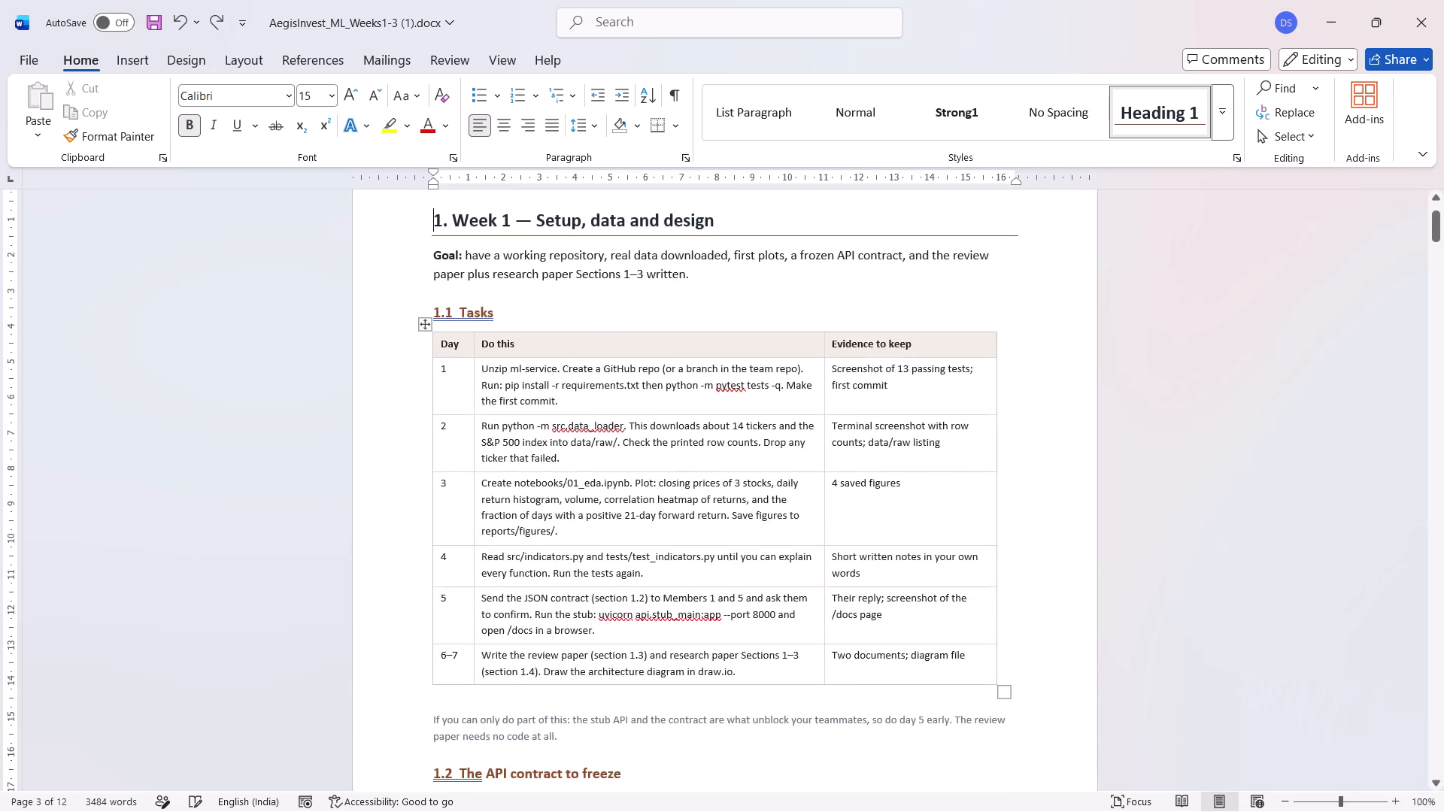
# Apply the No Spacing style to the "1. Week 1 — Setup, data and design" heading.
pyautogui.scroll(14, 623, 591)
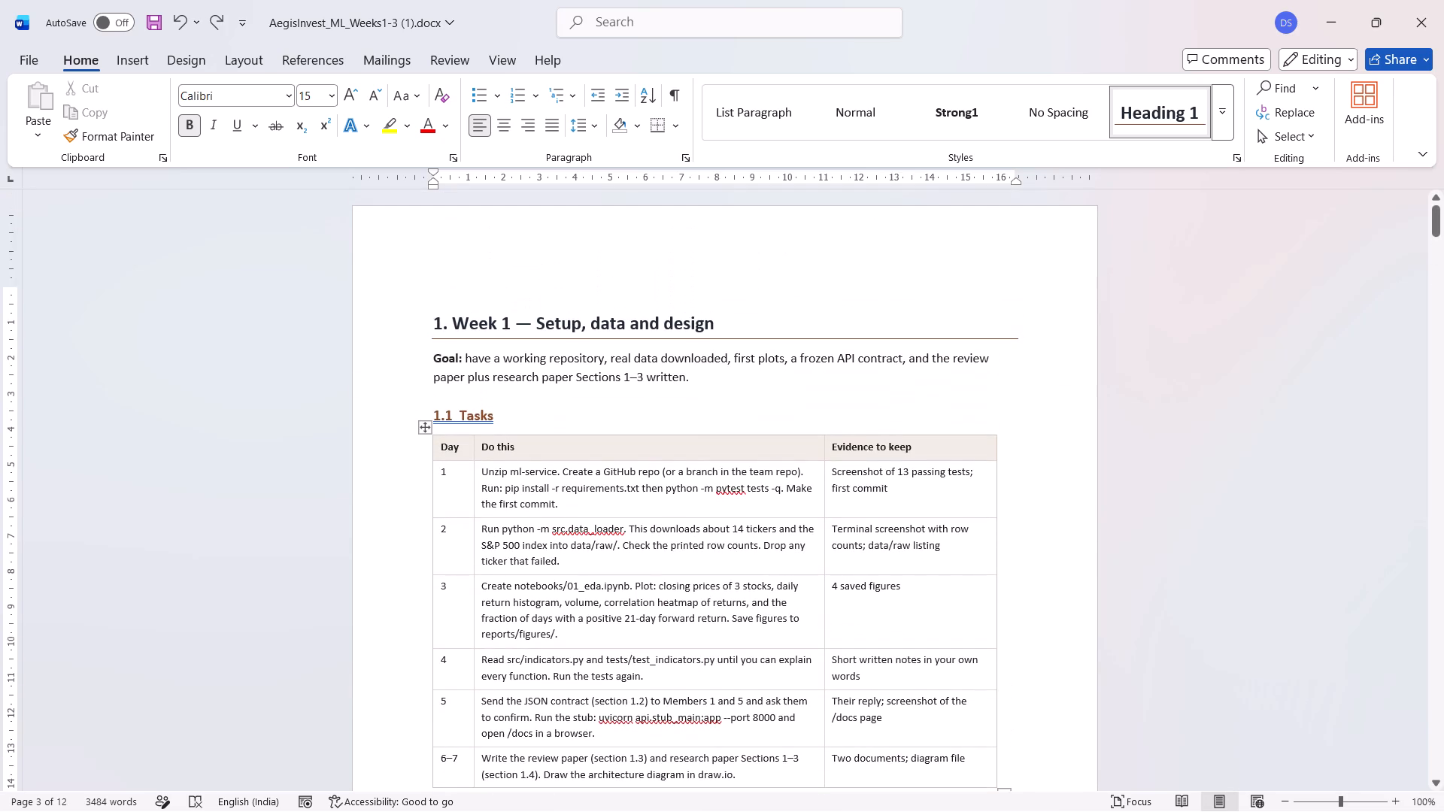
pyautogui.scroll(1, 623, 591)
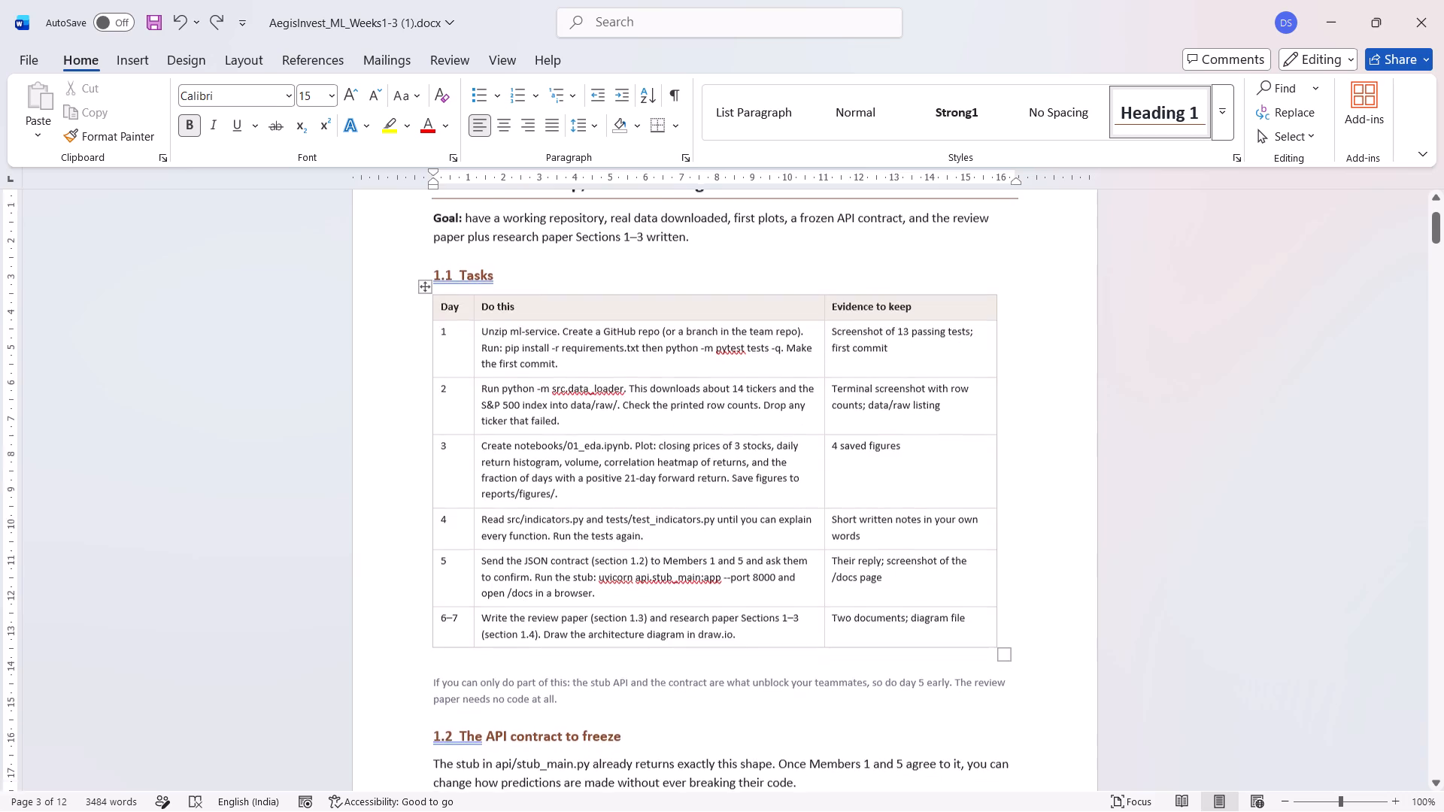
pyautogui.click(1133, 120)
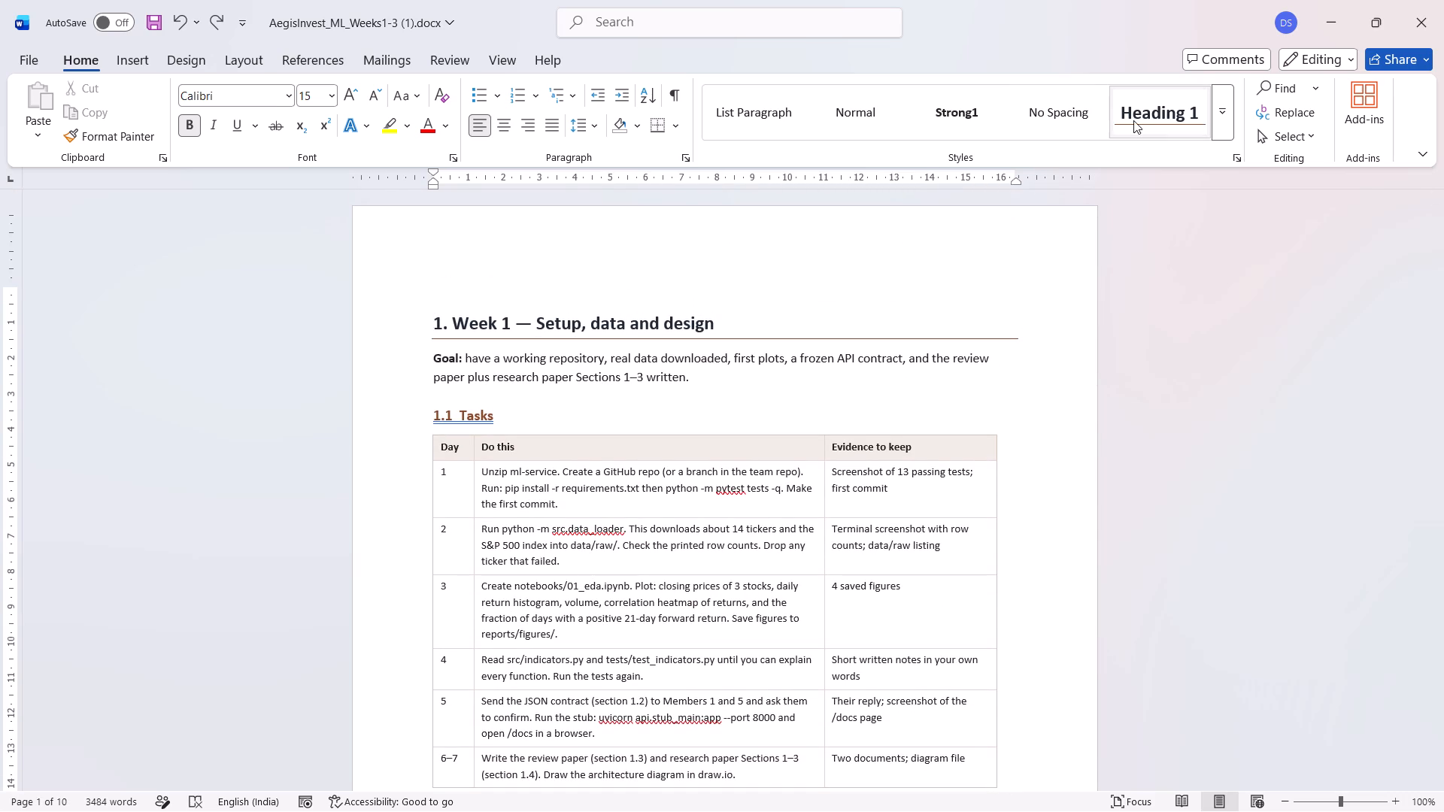
pyautogui.doubleClick(1133, 120)
pyautogui.click(1047, 125)
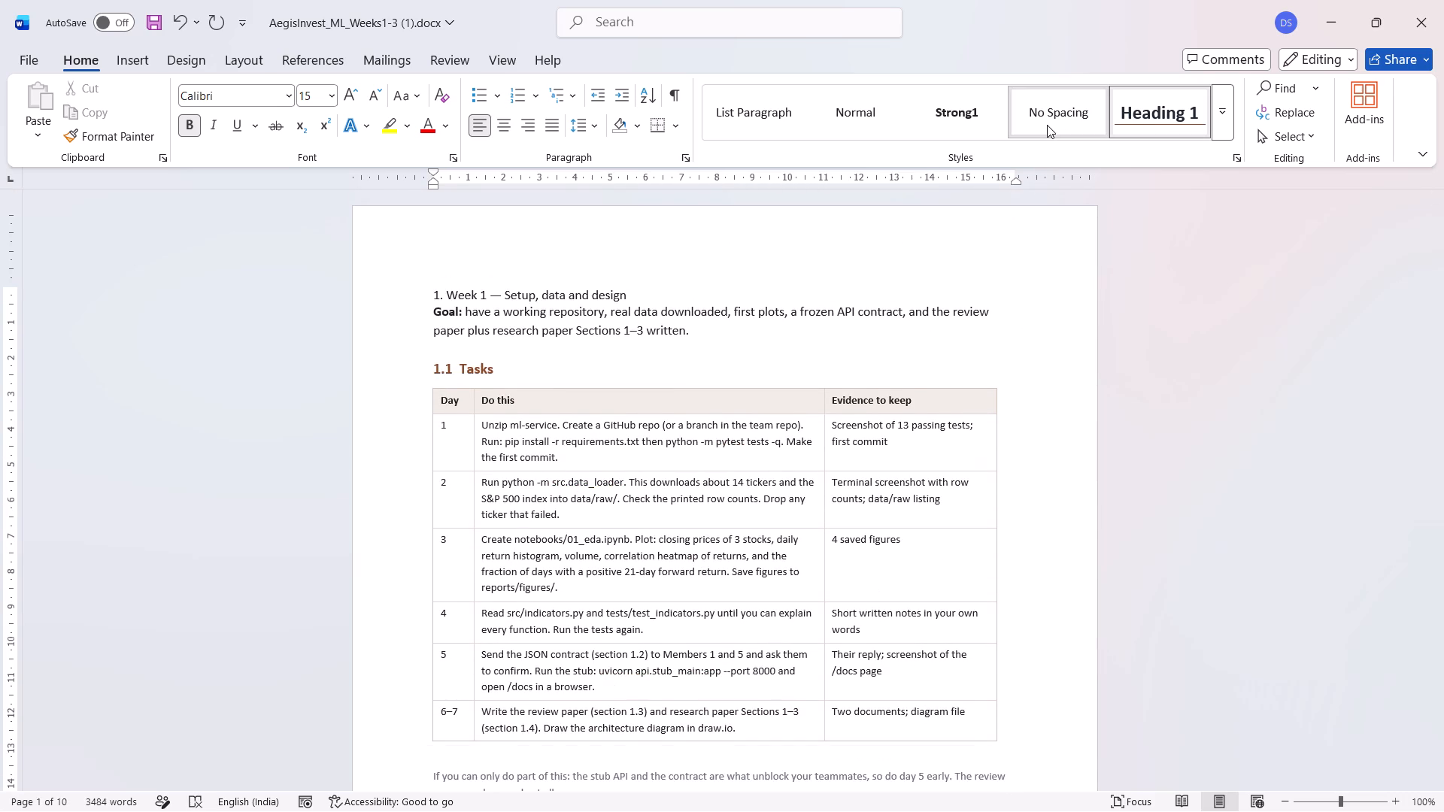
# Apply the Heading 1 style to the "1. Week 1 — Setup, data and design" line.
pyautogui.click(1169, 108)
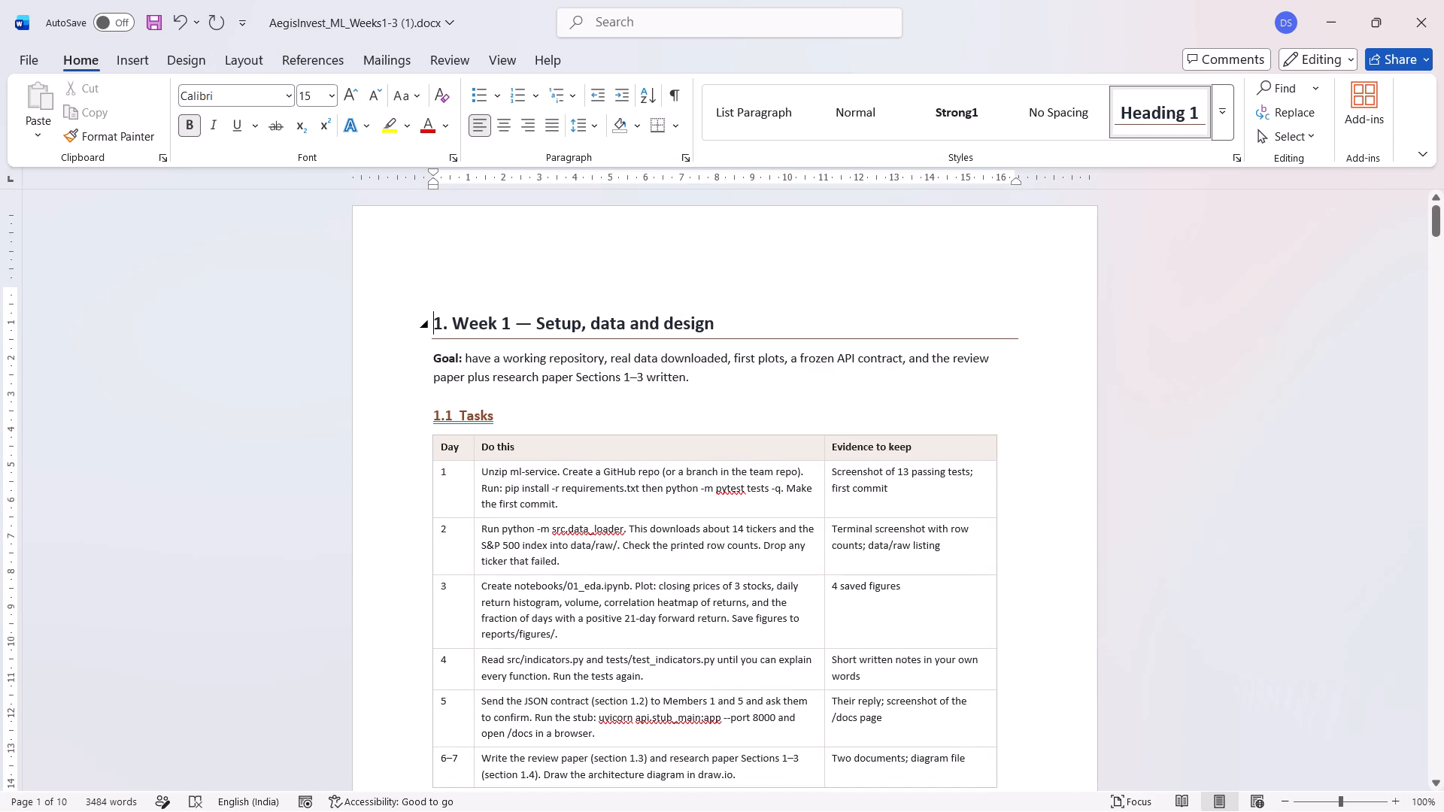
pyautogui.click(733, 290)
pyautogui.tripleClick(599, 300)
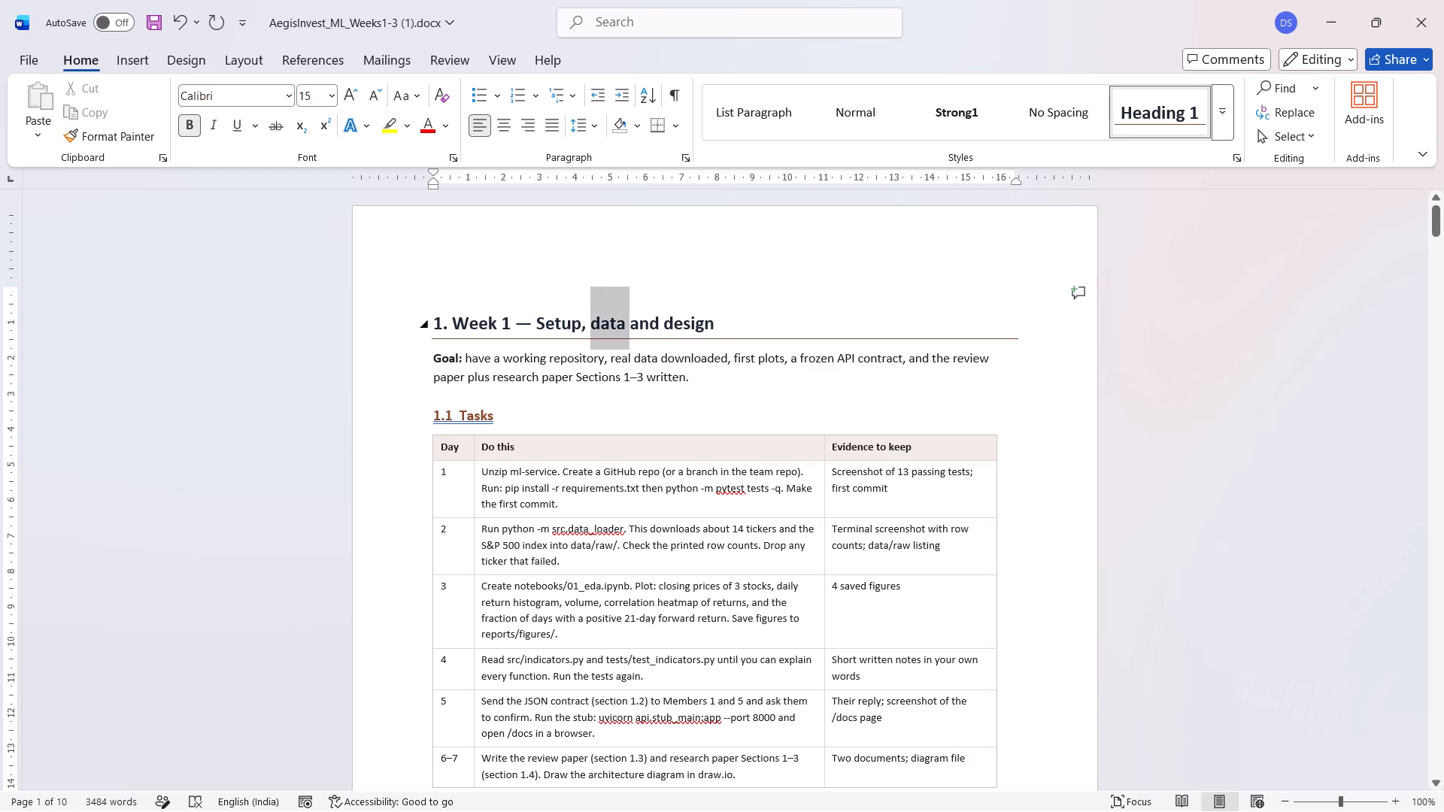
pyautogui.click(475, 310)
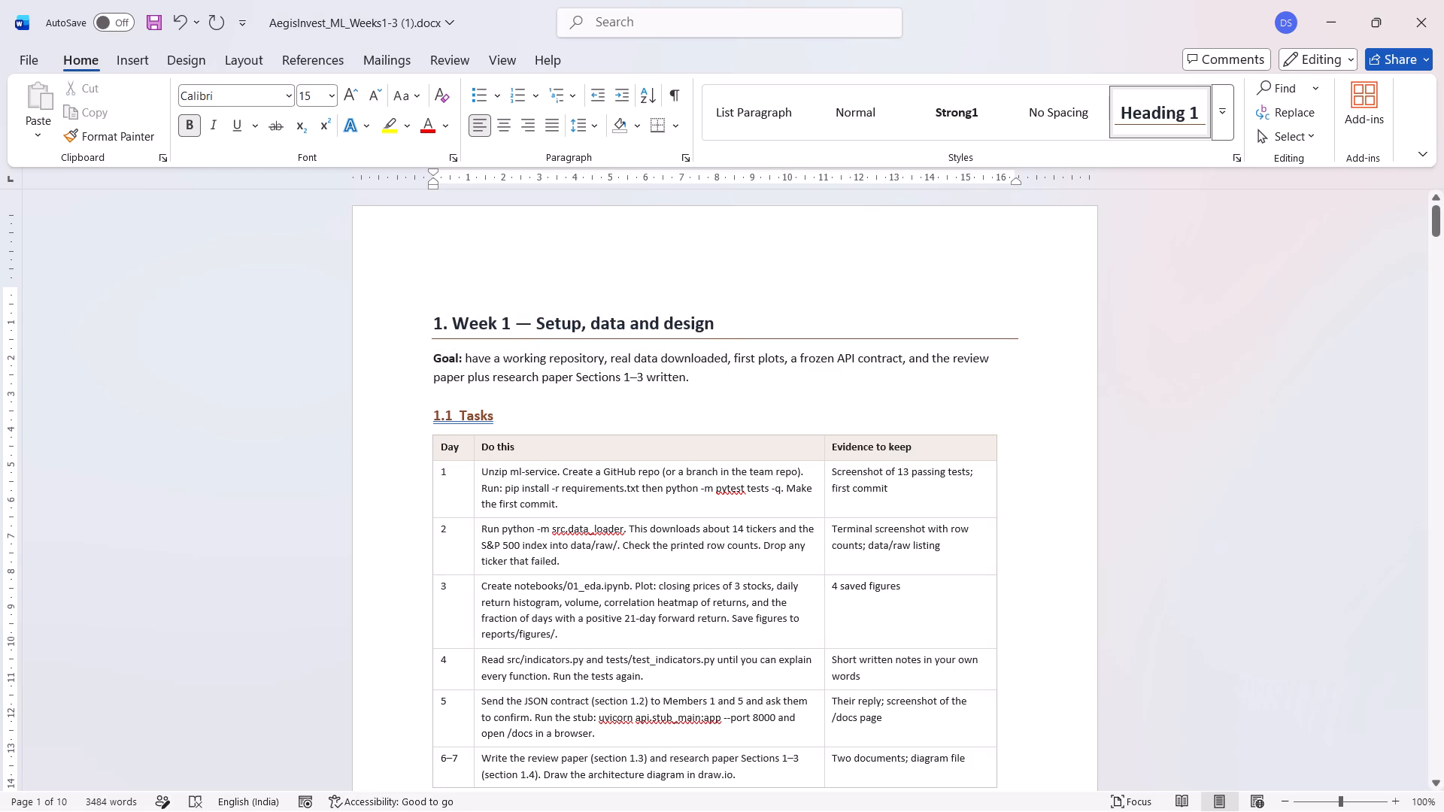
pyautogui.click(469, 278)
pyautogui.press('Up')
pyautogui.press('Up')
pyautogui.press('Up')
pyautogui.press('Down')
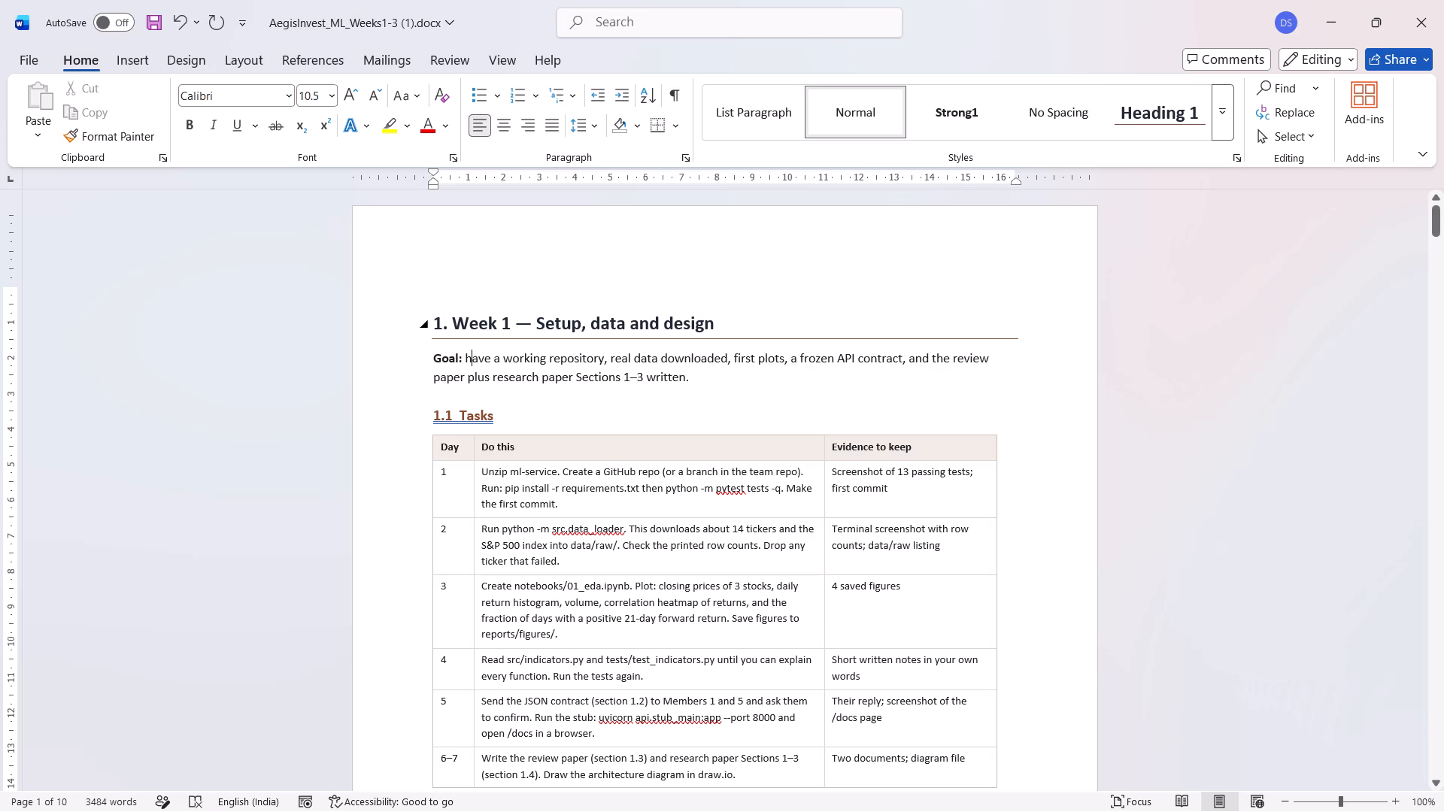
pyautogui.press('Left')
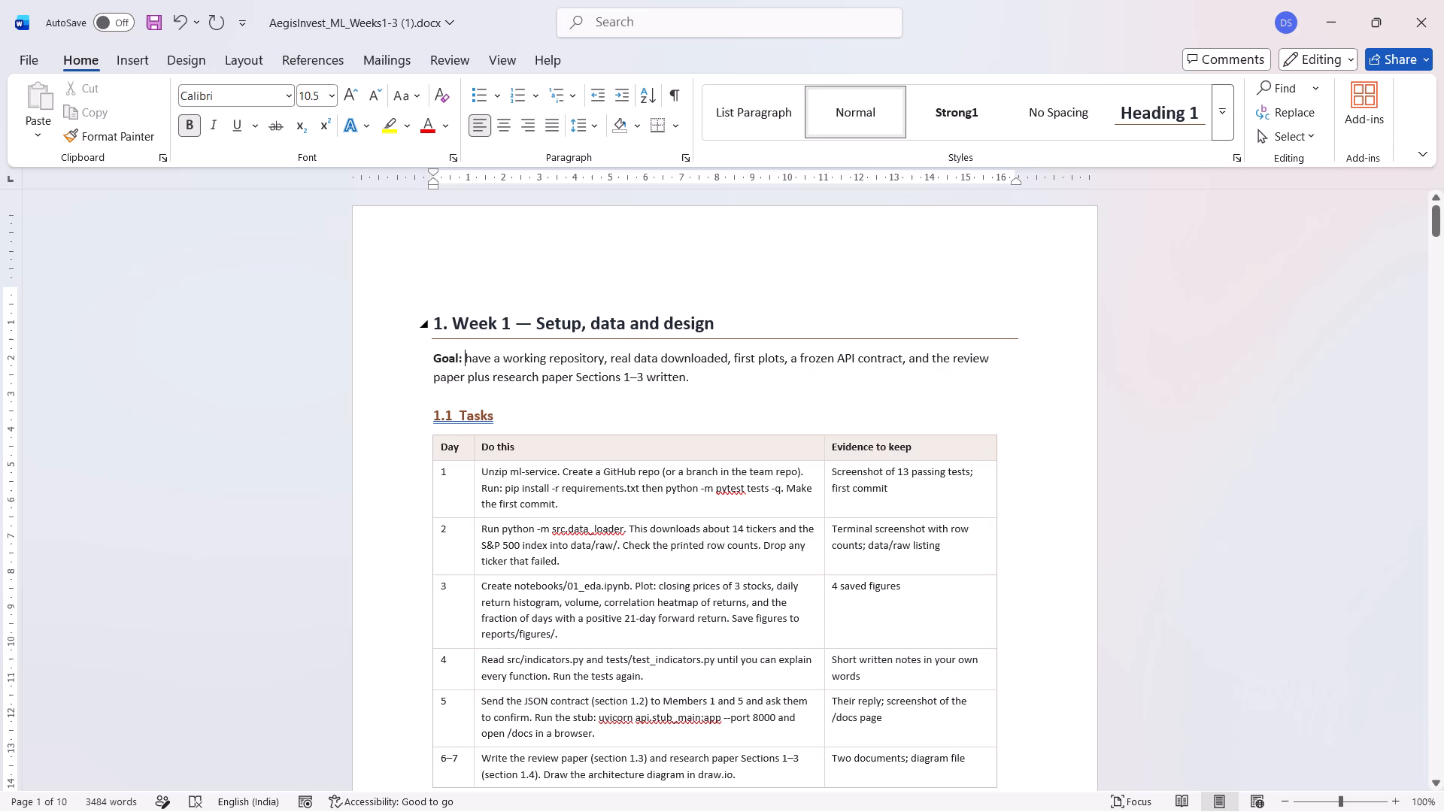
# Apply the Normal style to the "1. Week 1 — Setup, data and design" heading.
pyautogui.click(459, 297)
pyautogui.press('Left')
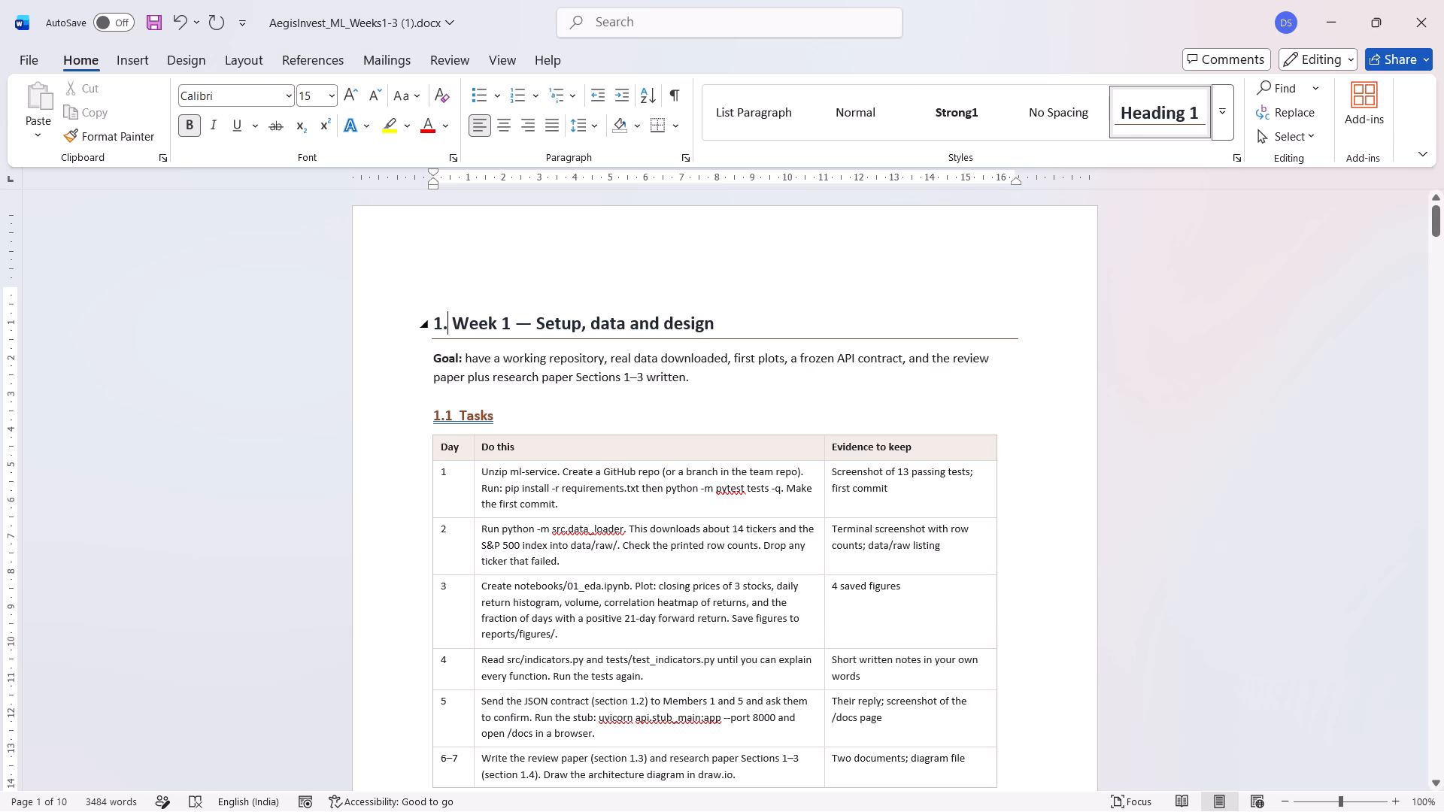
pyautogui.press('Left')
pyautogui.press('Left')
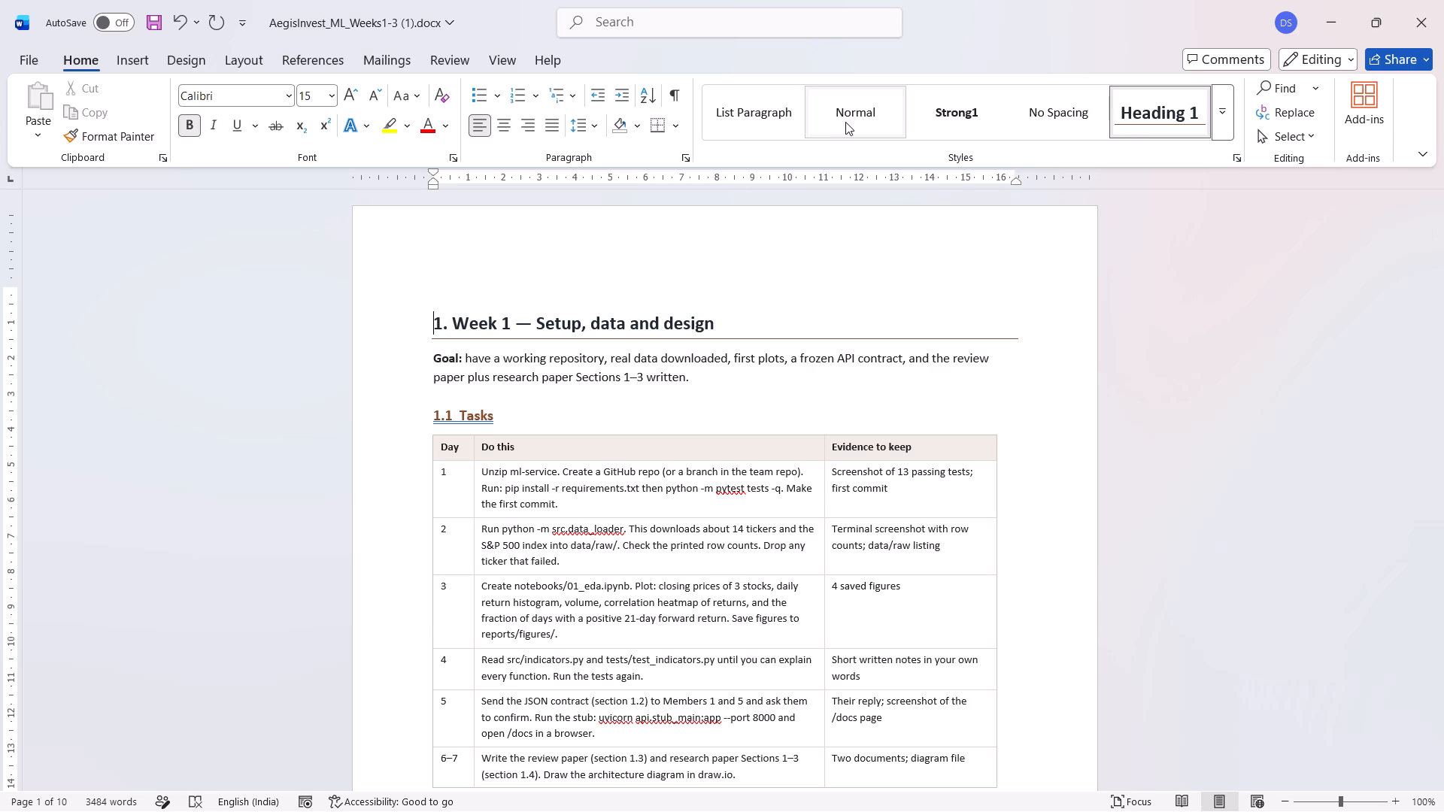
pyautogui.click(845, 122)
# Add a blank line and a "Name:" line containing the author's name above the Week 1 heading.
pyautogui.press('Return')
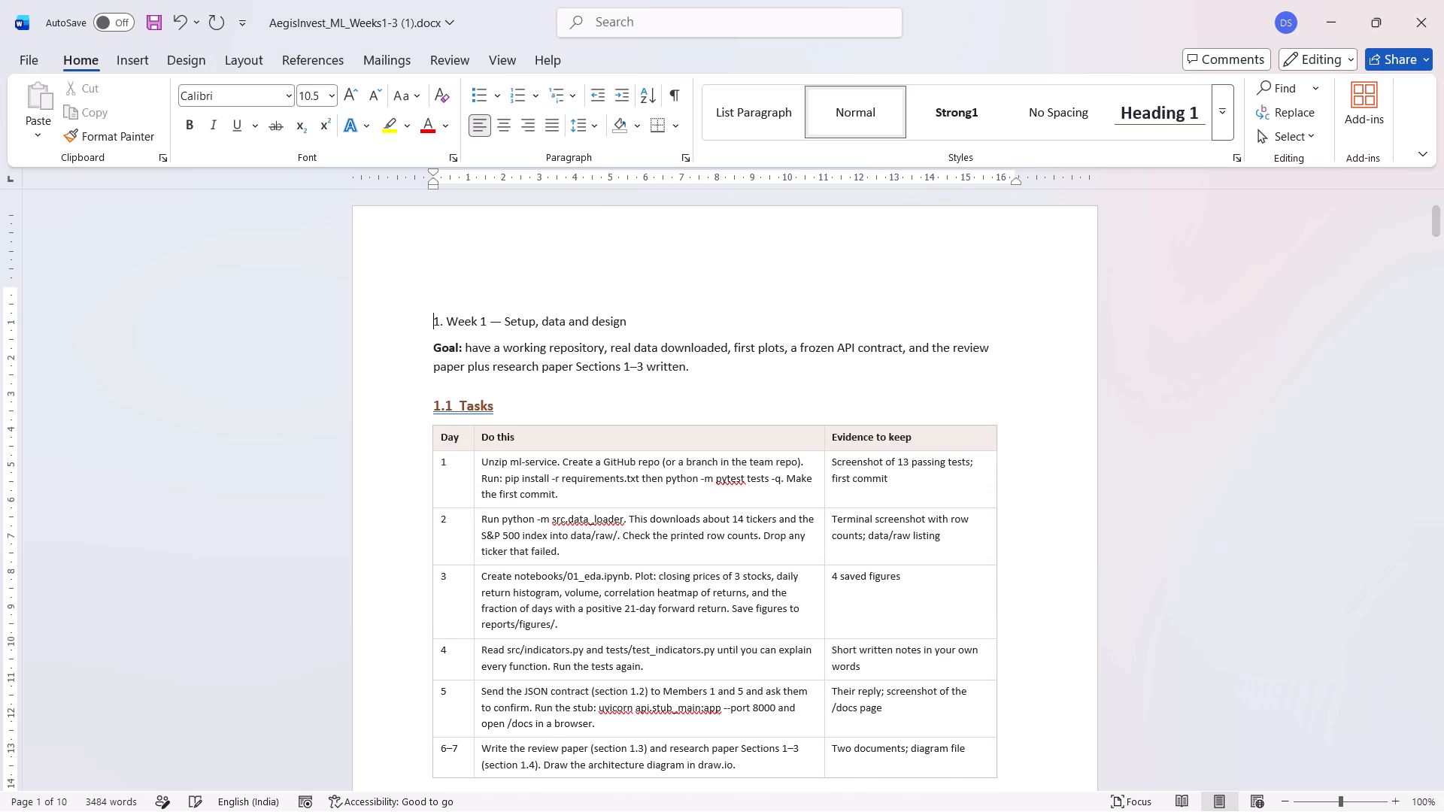
pyautogui.press('Return')
pyautogui.press('Up')
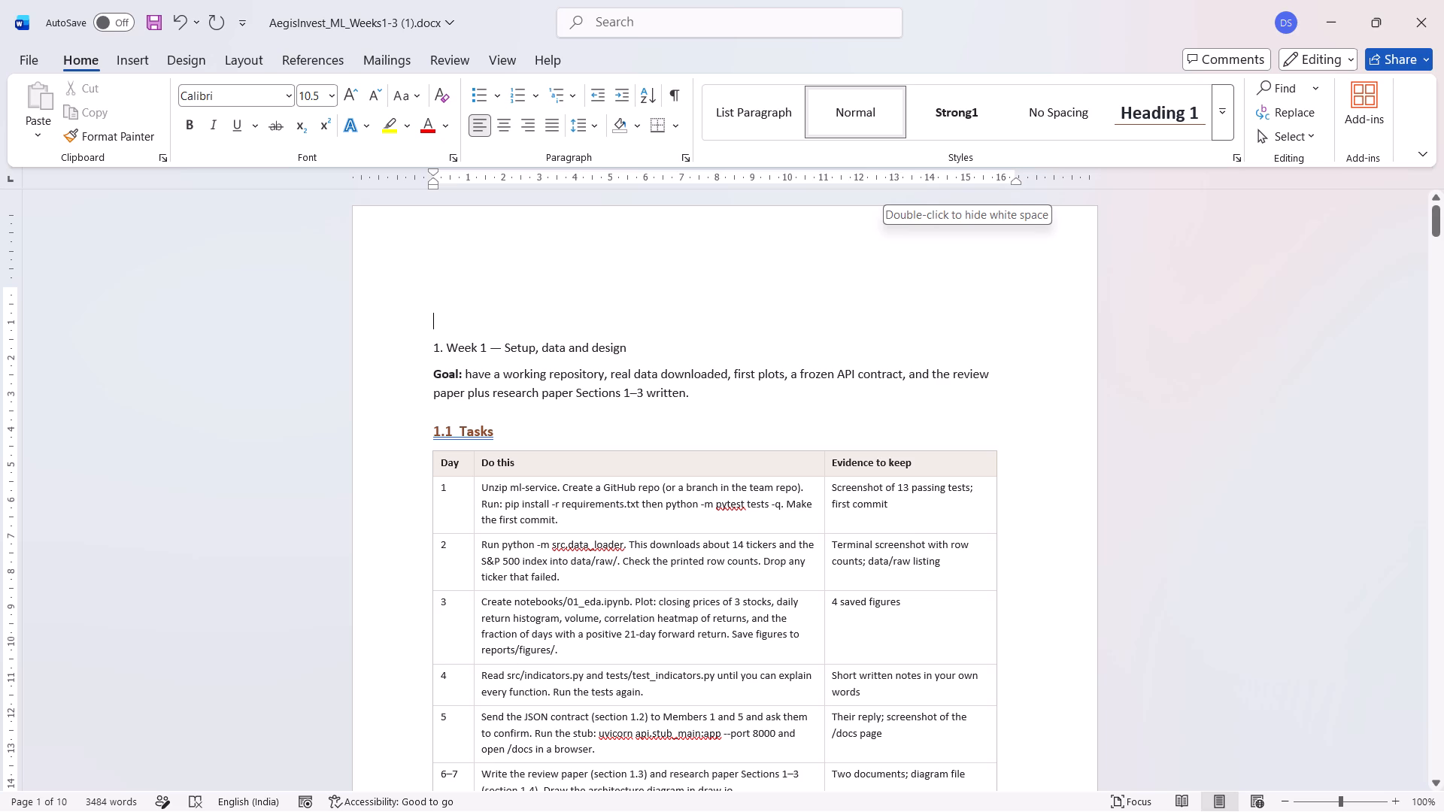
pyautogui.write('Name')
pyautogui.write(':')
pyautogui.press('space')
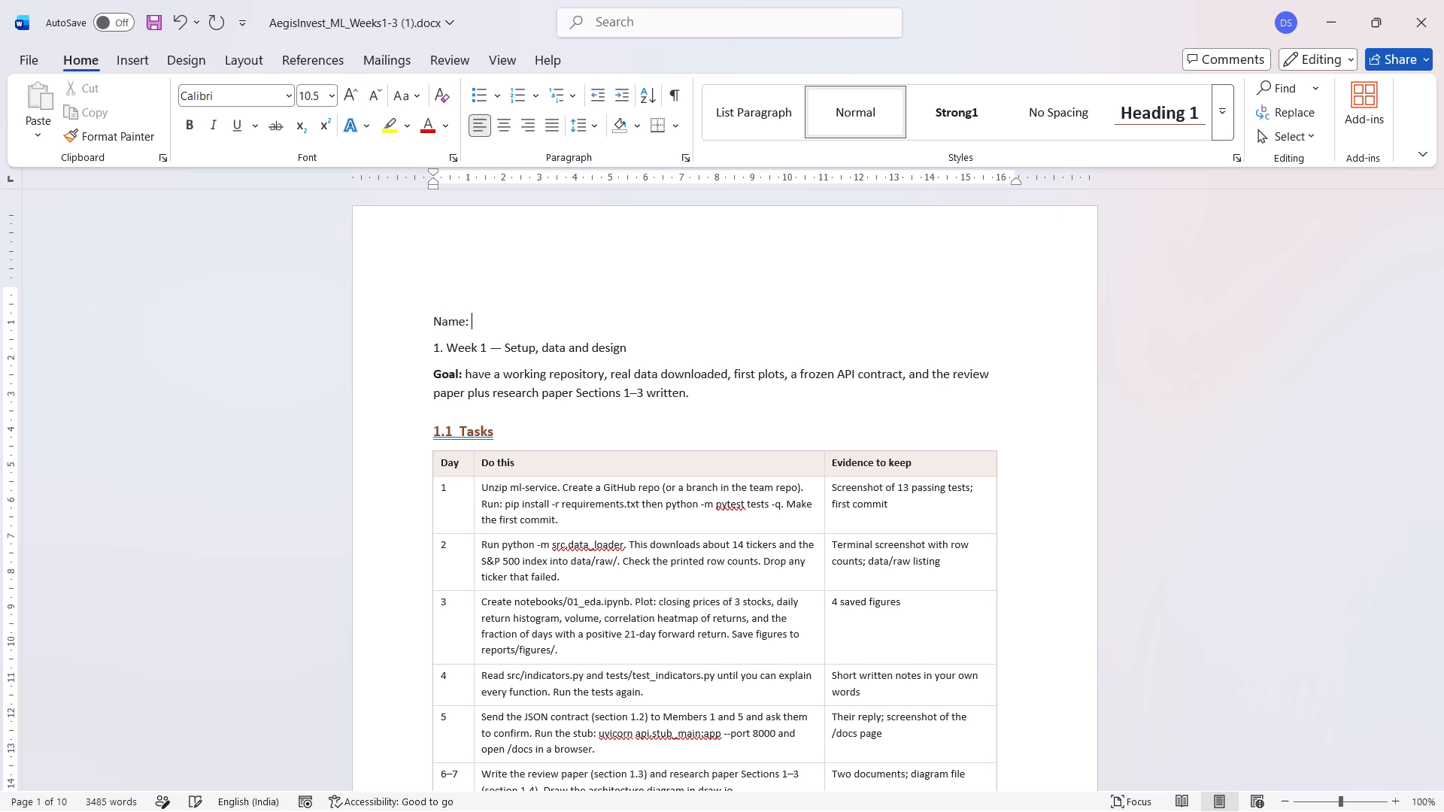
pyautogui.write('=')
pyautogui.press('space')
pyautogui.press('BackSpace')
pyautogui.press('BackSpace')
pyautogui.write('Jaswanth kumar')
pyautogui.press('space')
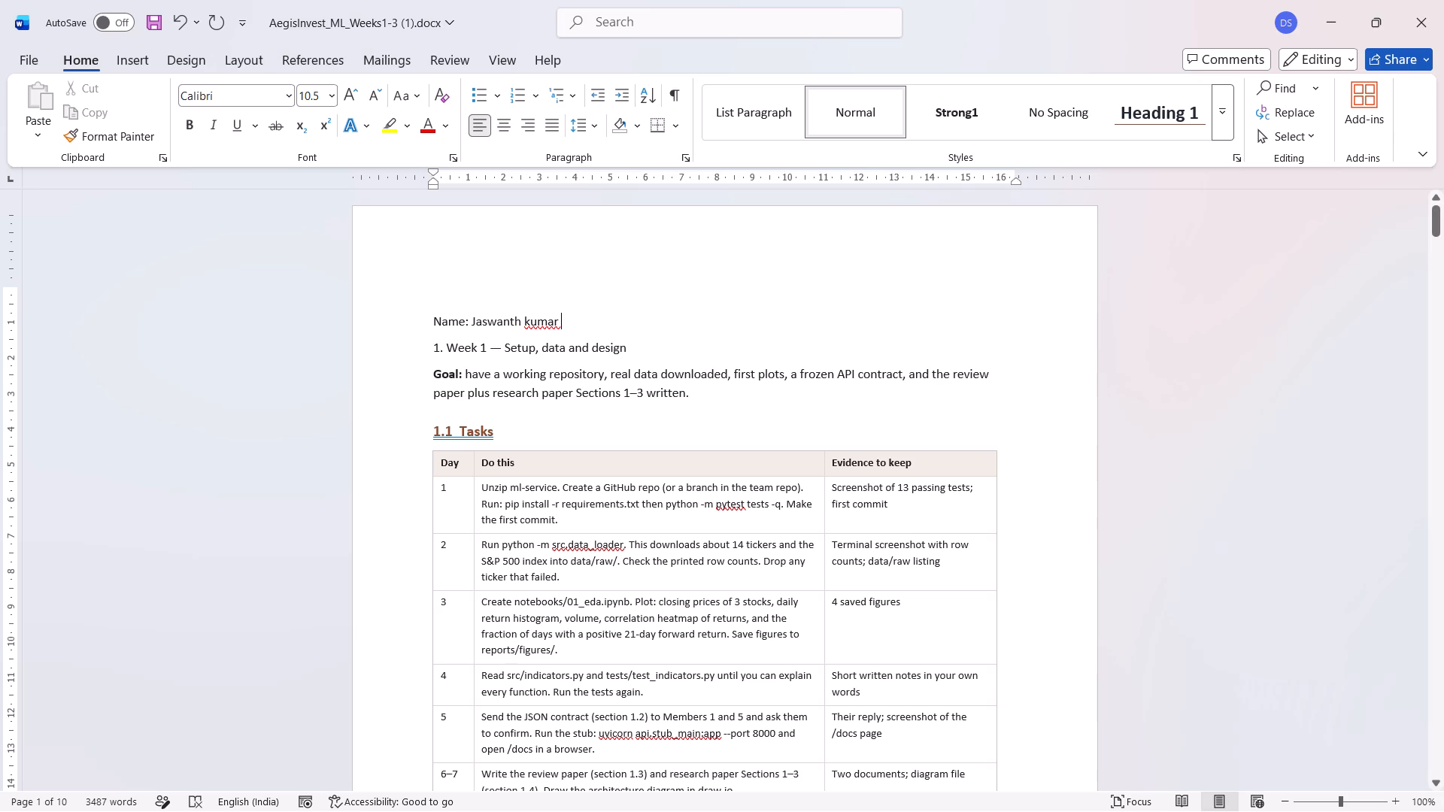
# Set the font size of the "Name:" line and the blank line above it to 22.
pyautogui.moveTo(647, 292); pyautogui.dragTo(560, 319)
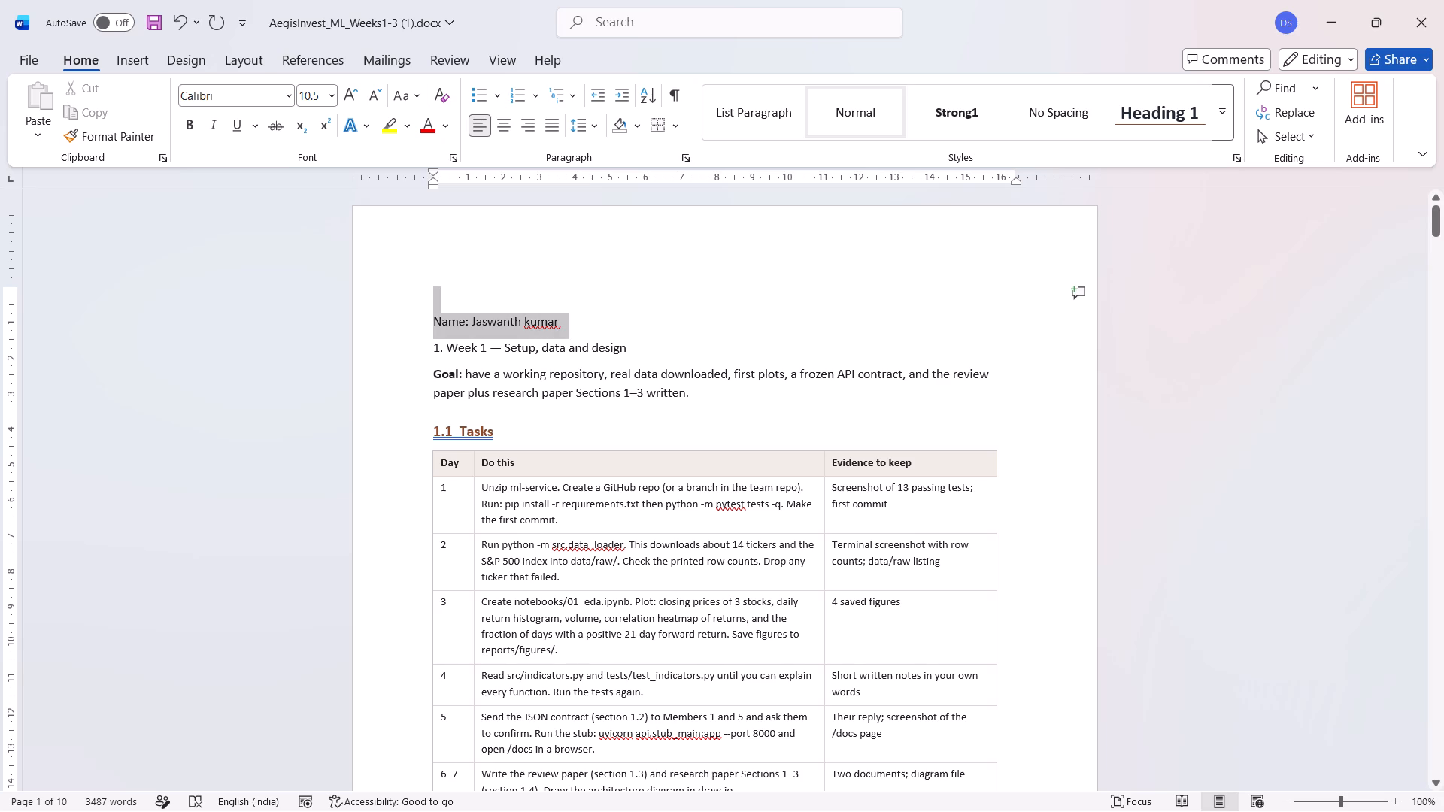
pyautogui.moveTo(560, 319); pyautogui.dragTo(562, 319)
pyautogui.doubleClick(704, 257)
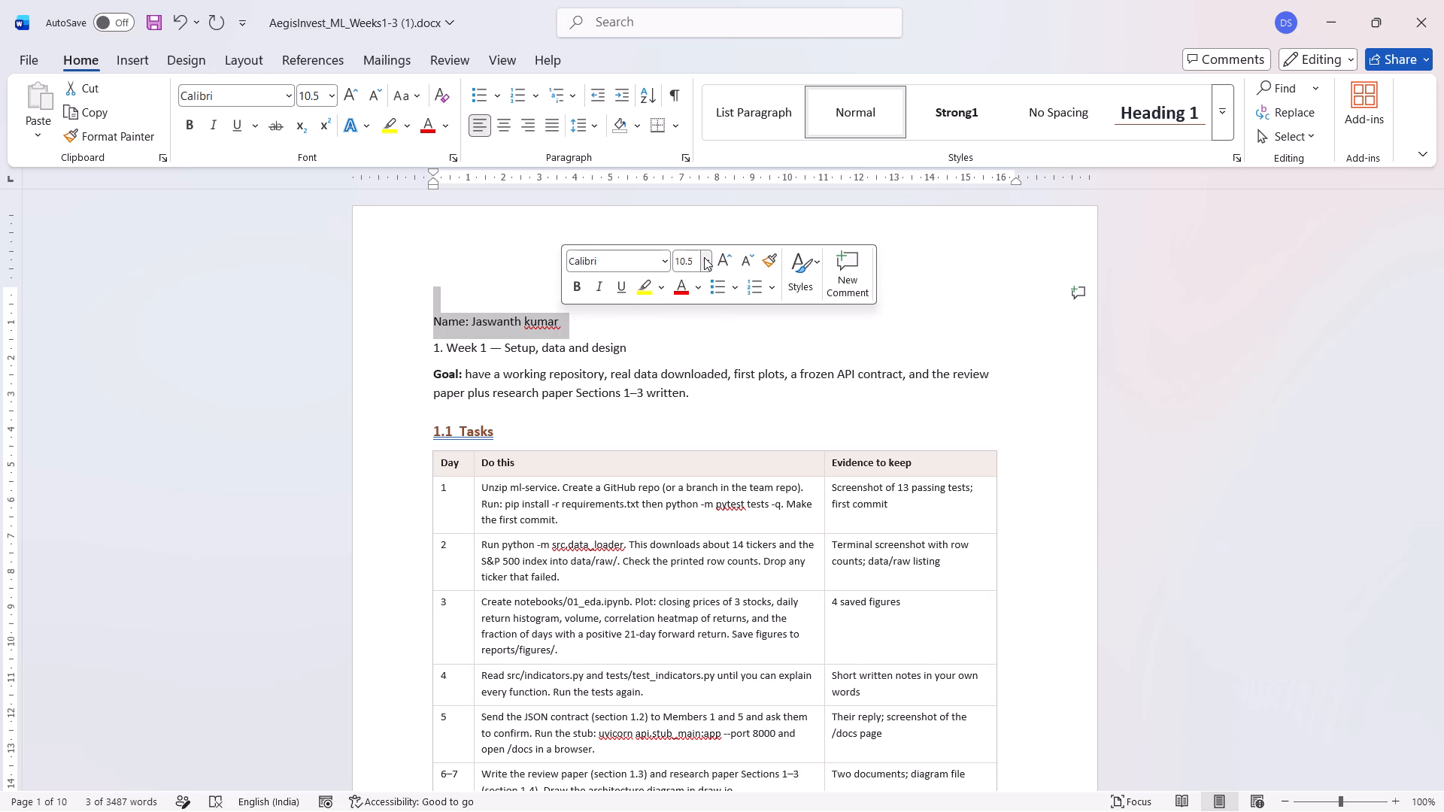
pyautogui.click(704, 257)
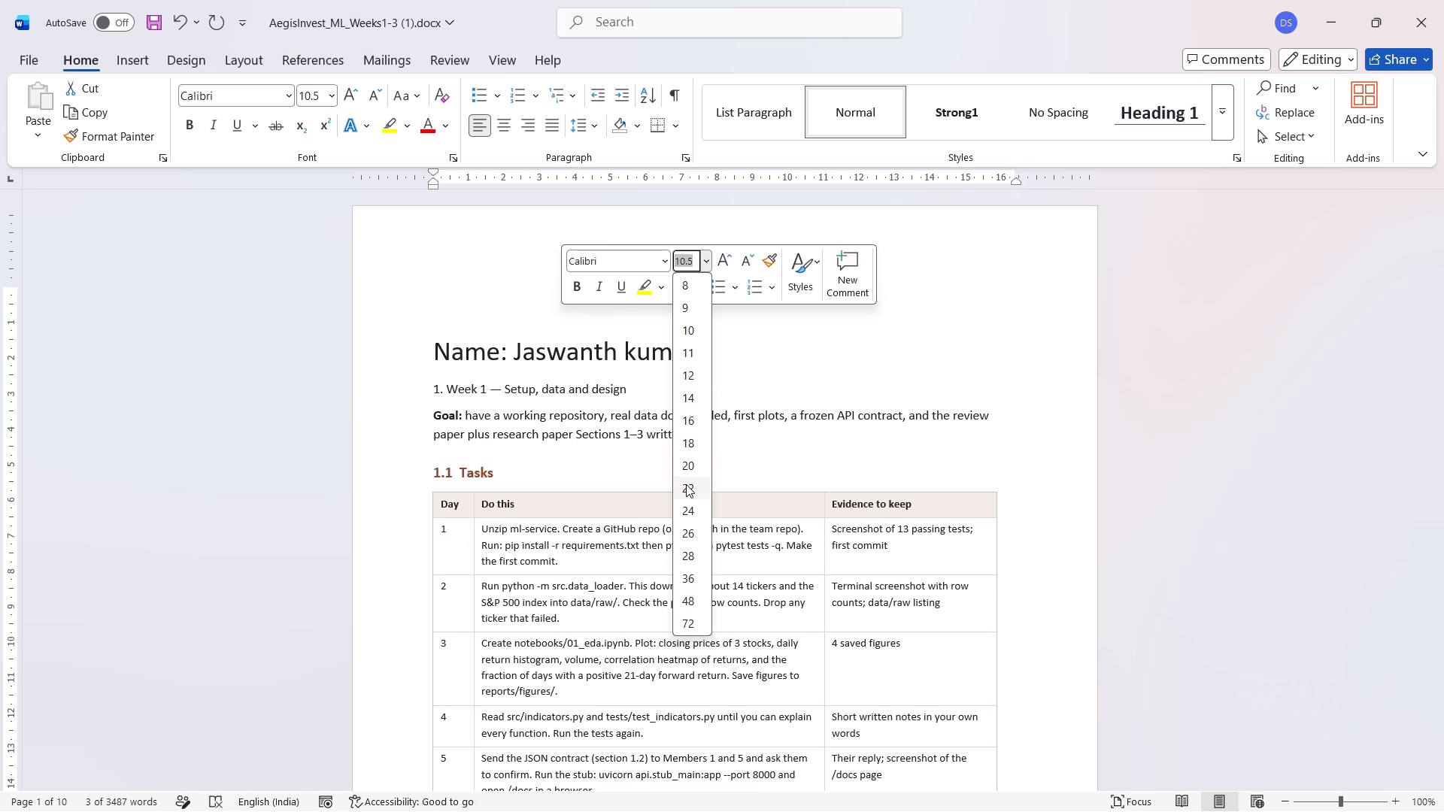
pyautogui.click(686, 484)
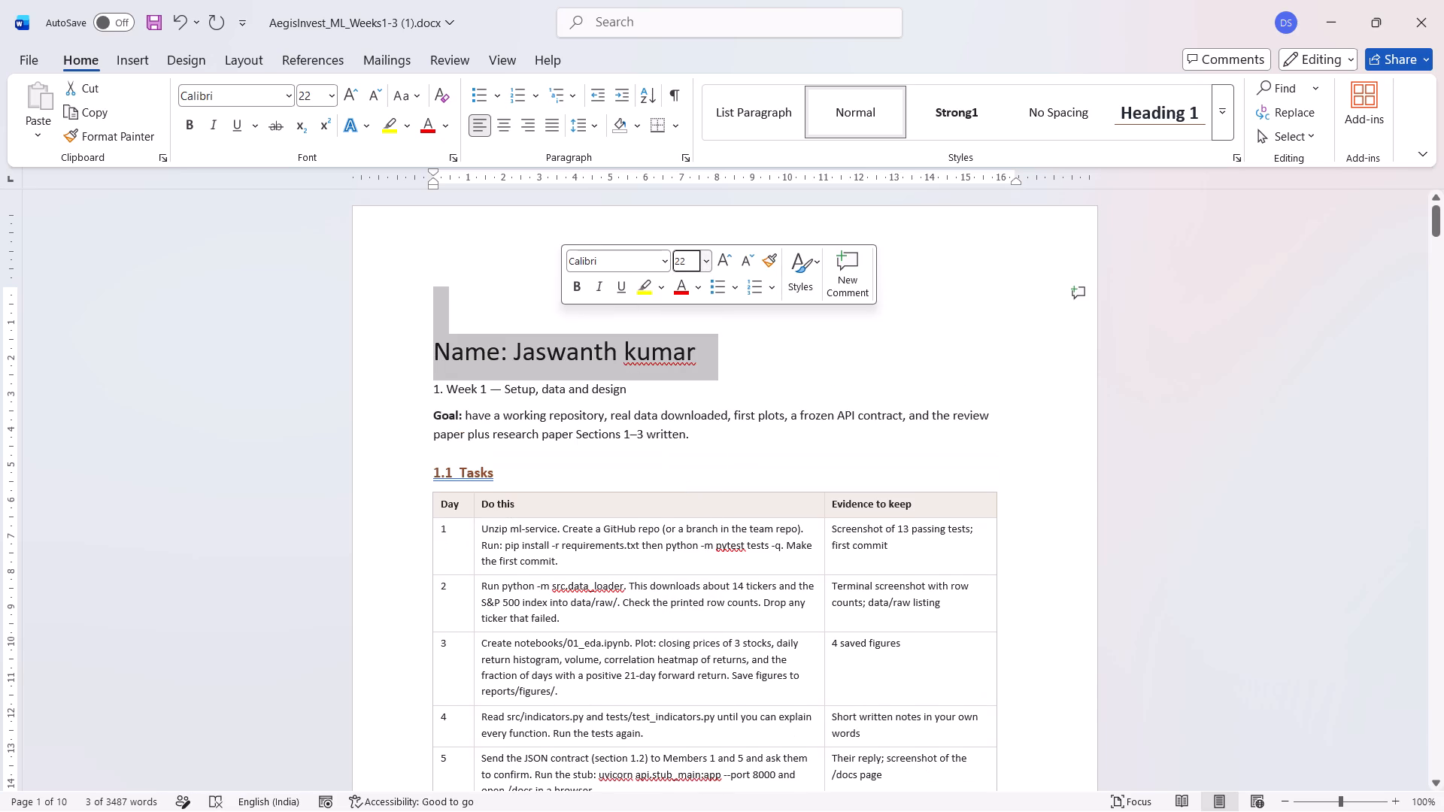
# Insert a blank line between the "Name:" line and the Week 1 heading.
pyautogui.click(733, 389)
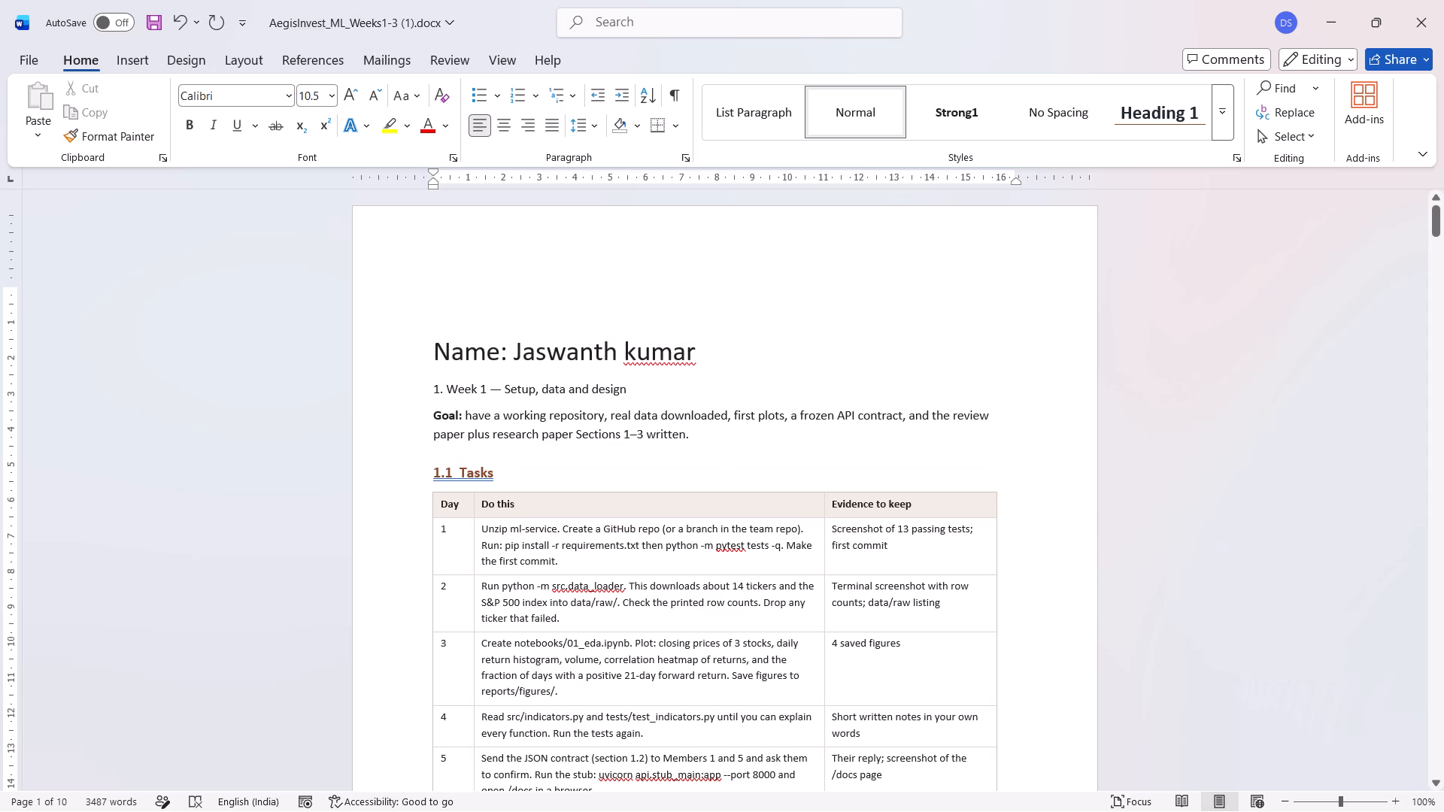
pyautogui.click(437, 389)
pyautogui.press('Left')
pyautogui.press('Return')
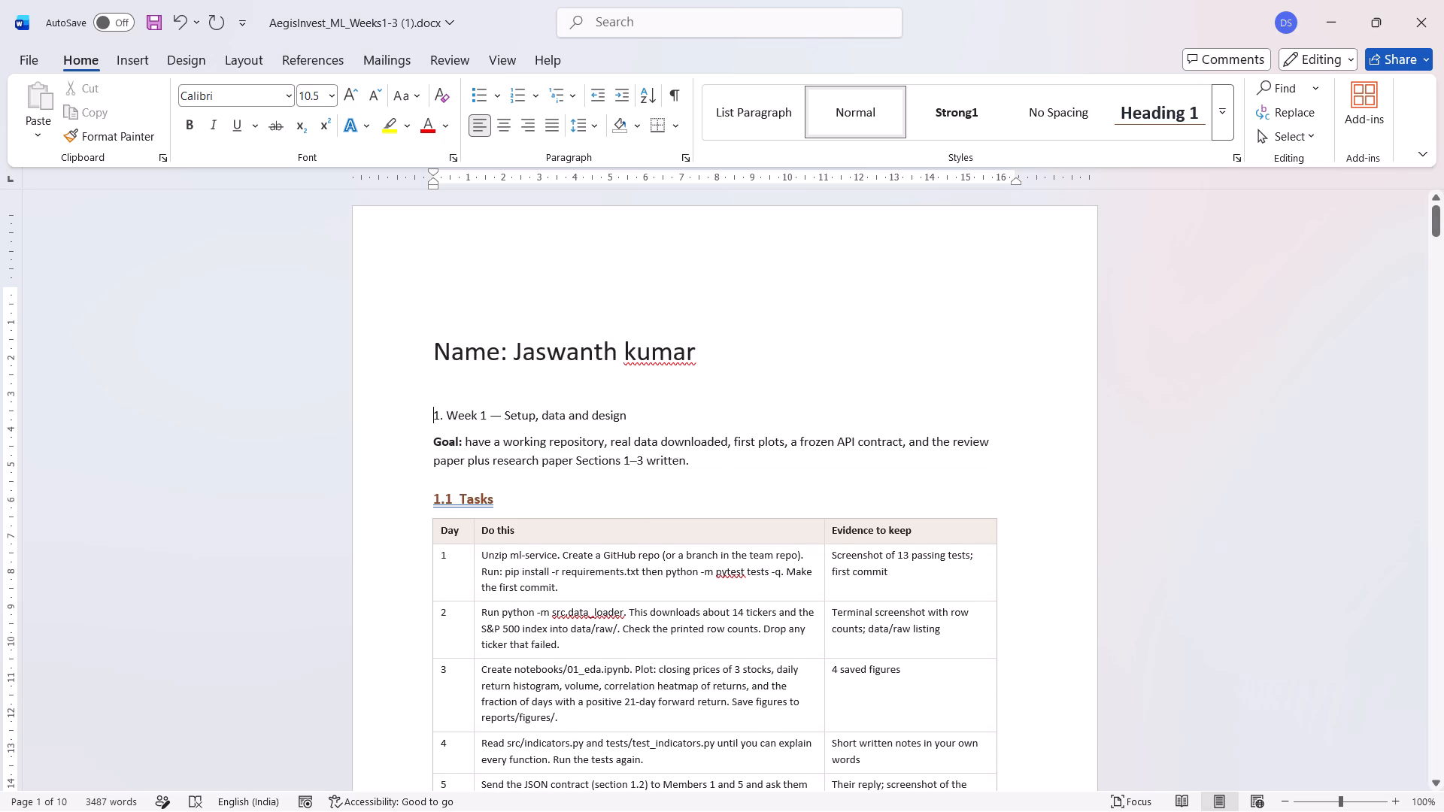
# Apply the Strong1 style to the "1. Week 1 — Setup, data and design" heading.
pyautogui.moveTo(637, 417); pyautogui.dragTo(423, 417)
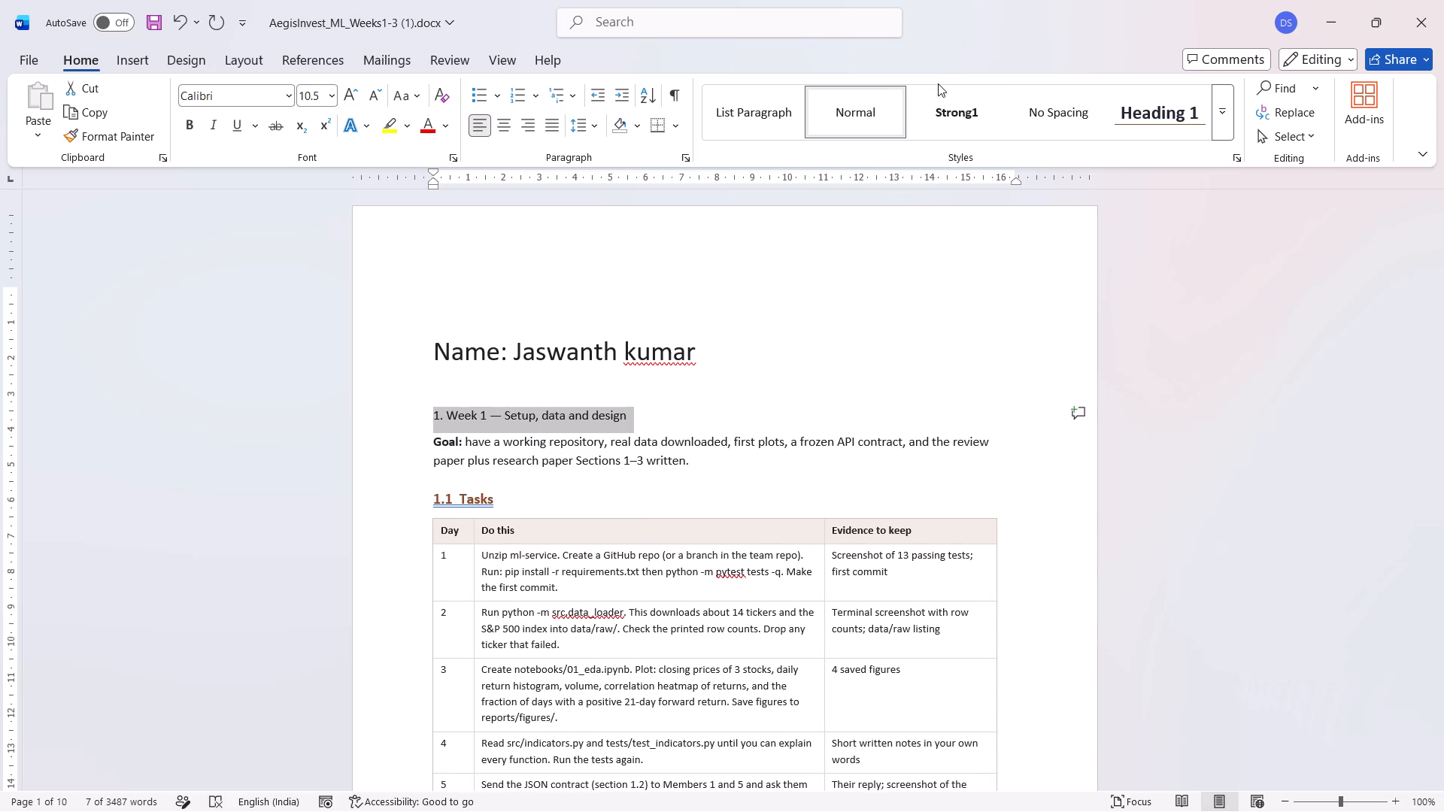
pyautogui.click(957, 124)
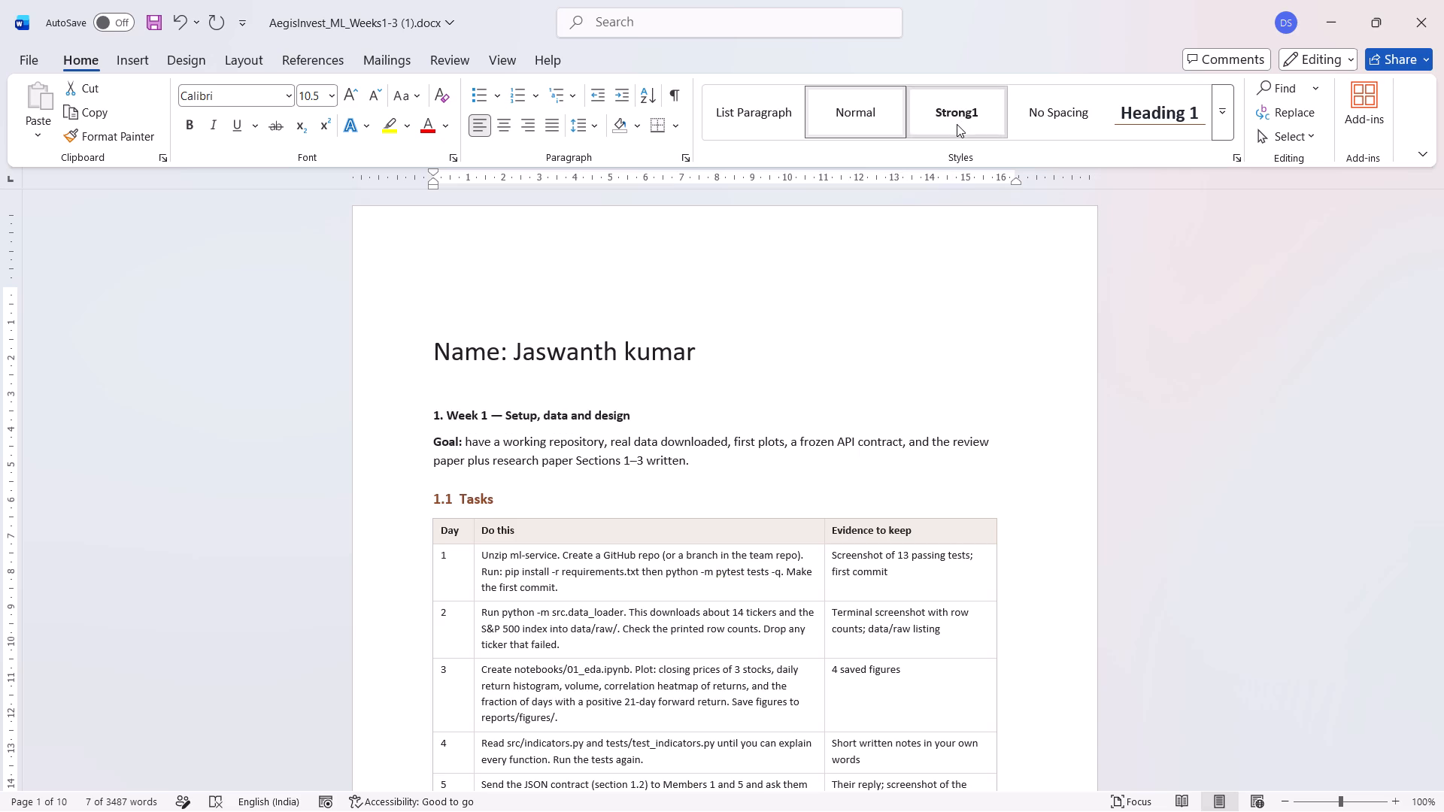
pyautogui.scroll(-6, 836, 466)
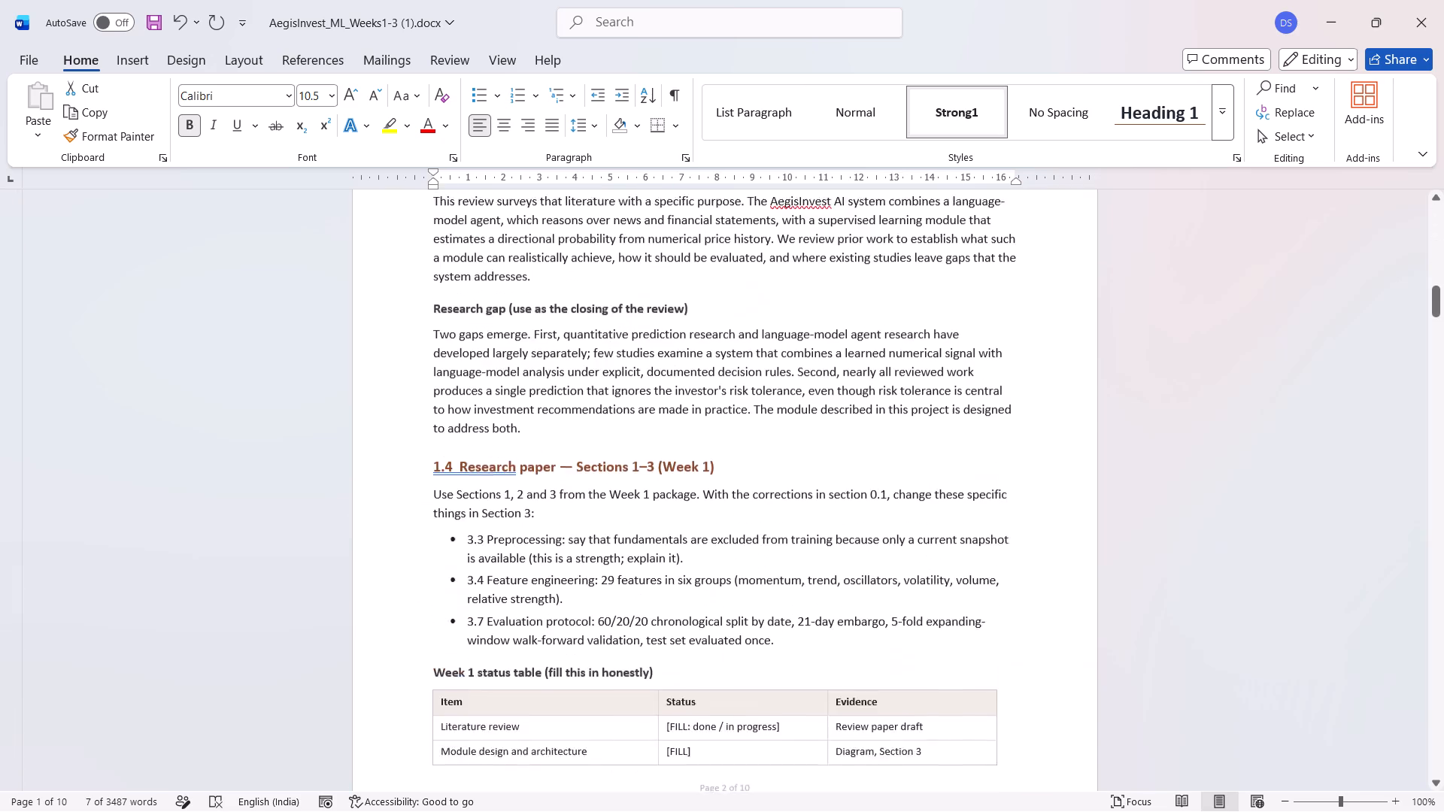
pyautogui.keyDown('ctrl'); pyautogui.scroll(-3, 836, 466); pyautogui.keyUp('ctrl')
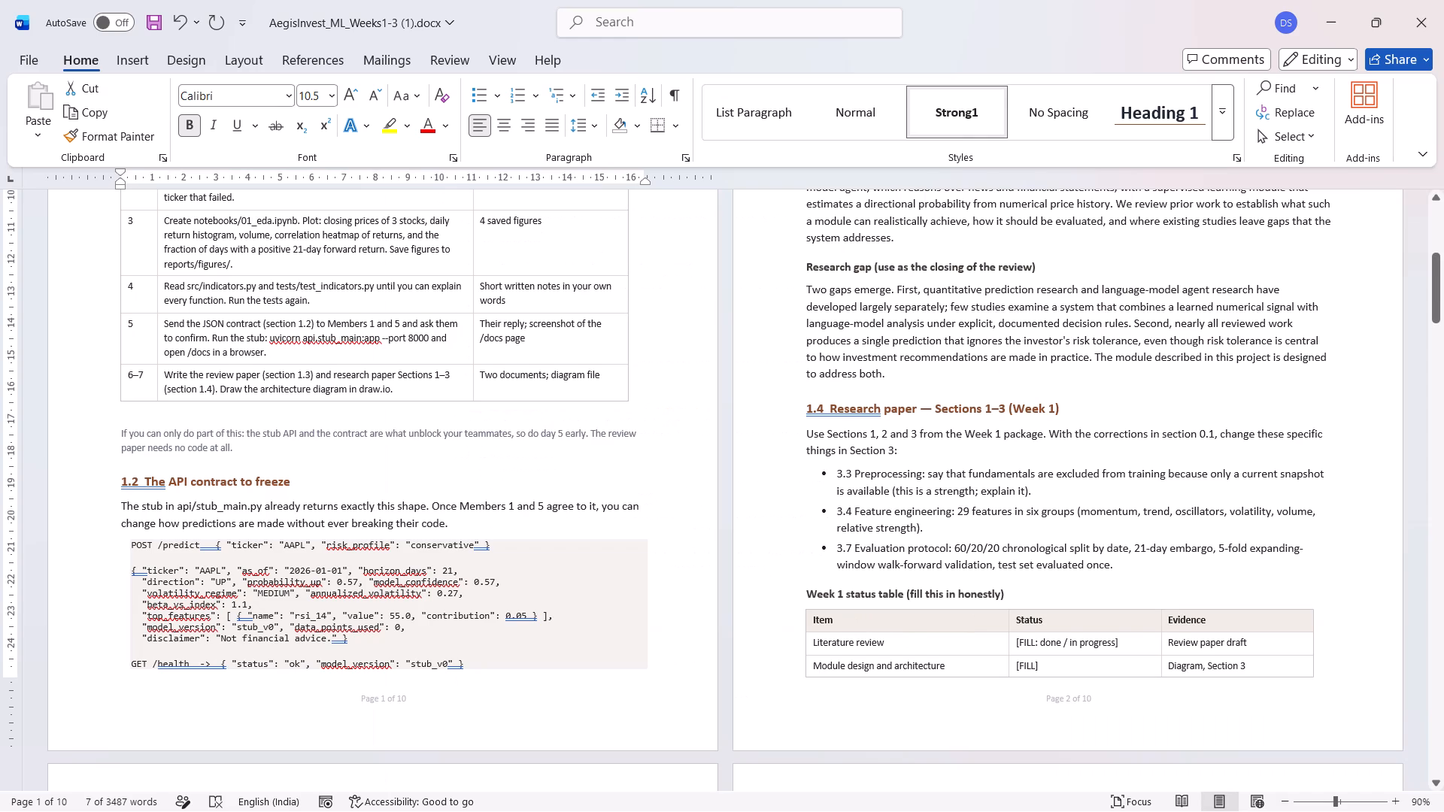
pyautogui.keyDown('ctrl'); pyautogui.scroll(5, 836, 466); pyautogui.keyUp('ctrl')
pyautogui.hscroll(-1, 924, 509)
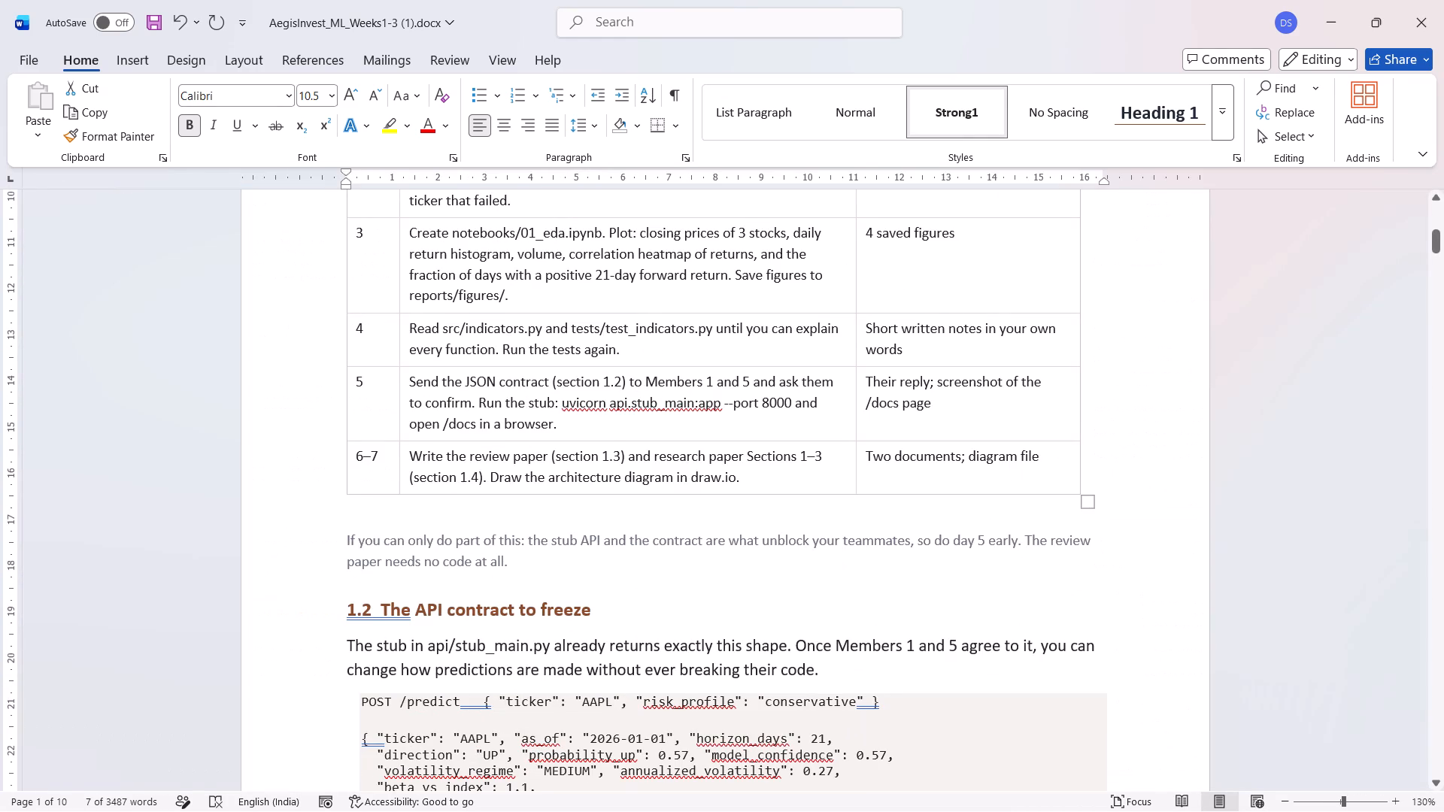
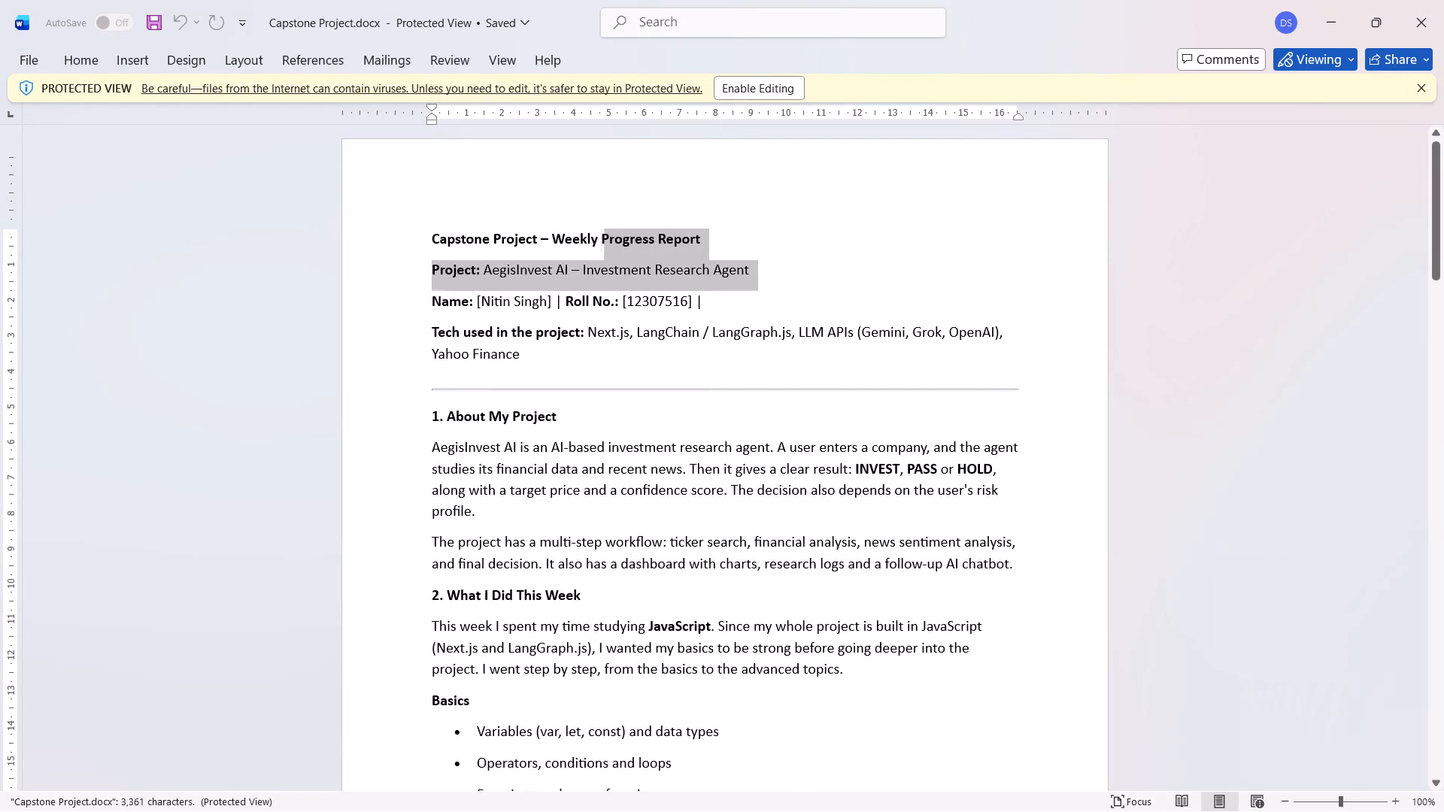
# Copy the "Capstone Project – Weekly Progress Report" title and the "Project:" line below it from Capstone Project.docx.
pyautogui.moveTo(603, 252); pyautogui.dragTo(452, 240)
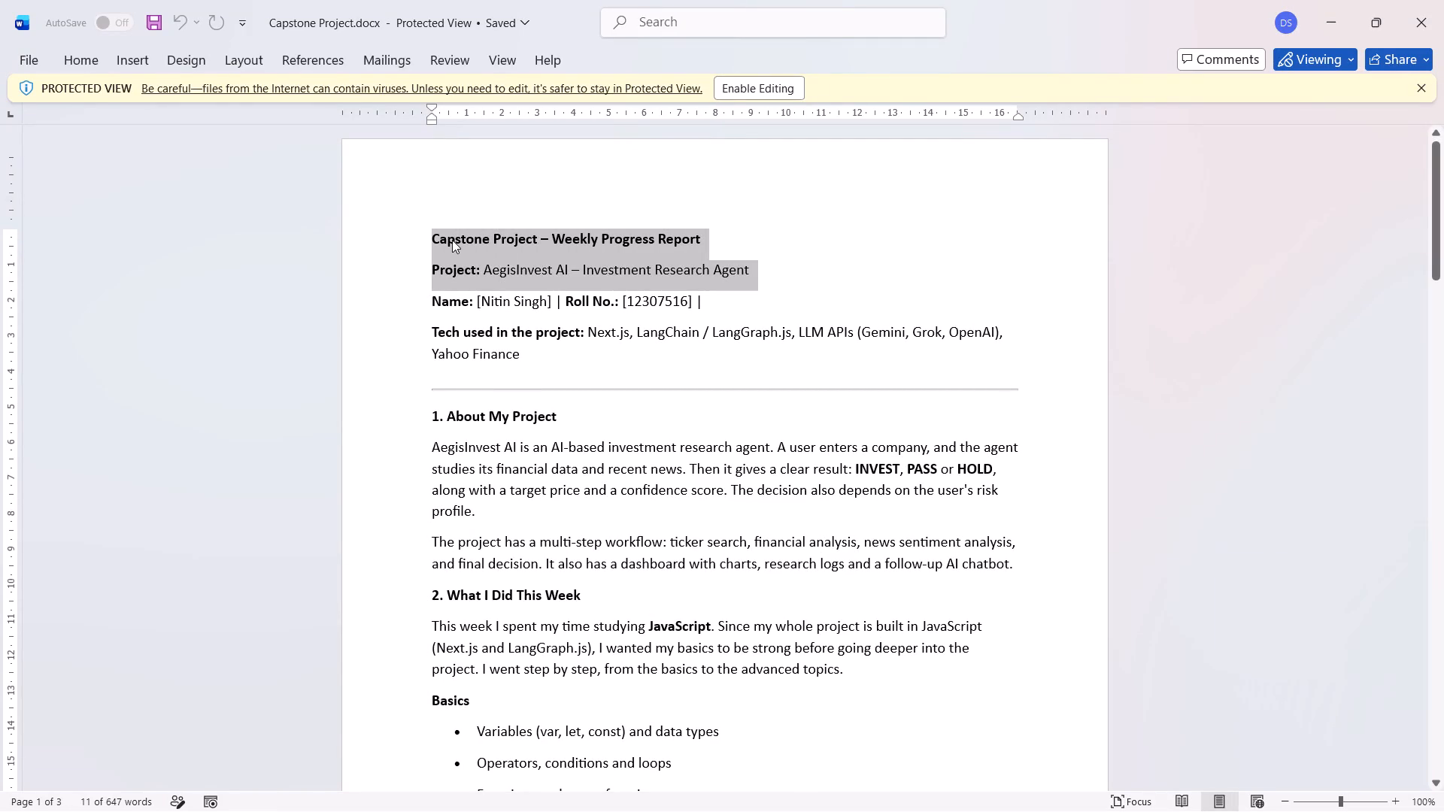
pyautogui.hotkey('ctrl', 'c')
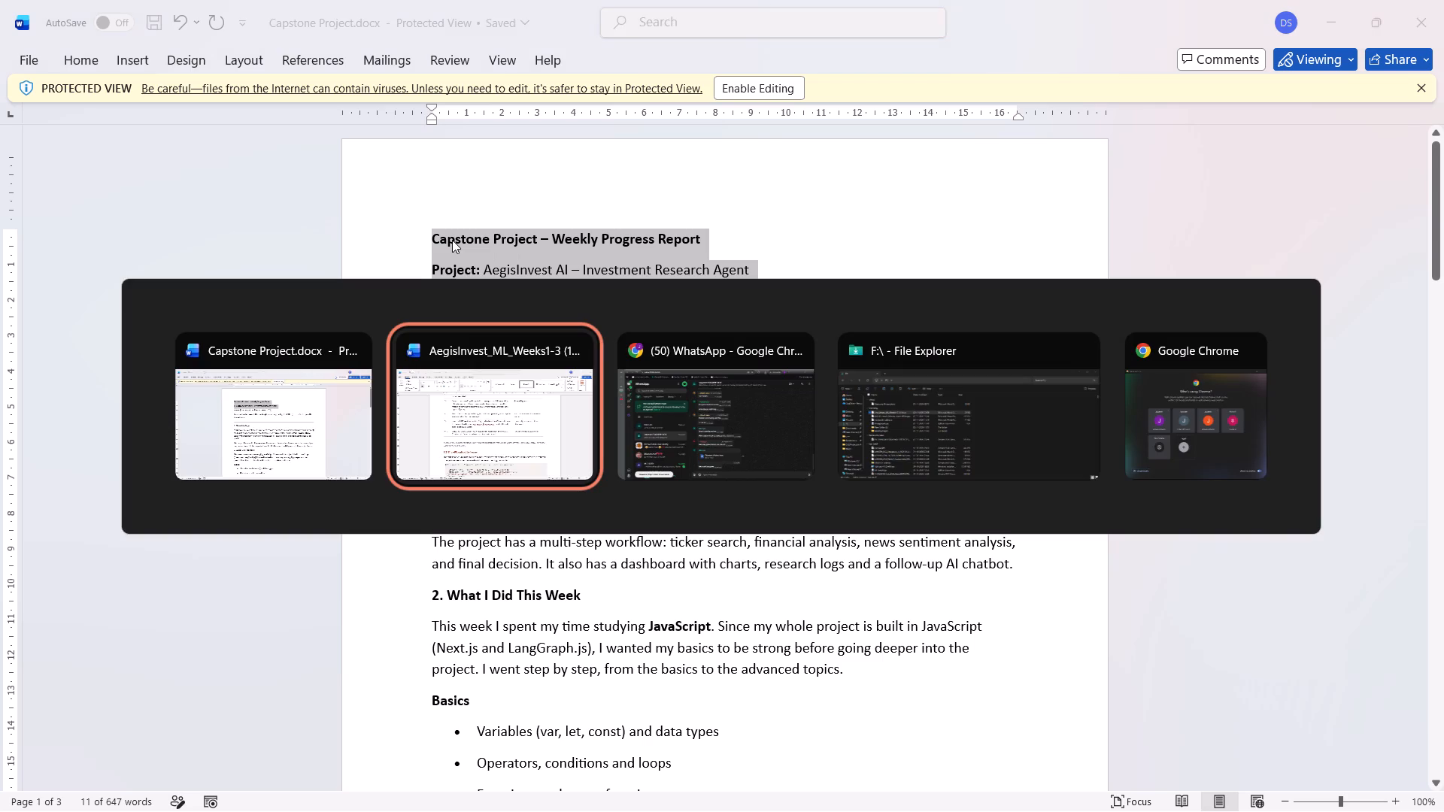
# Paste the copied "Capstone Project – Weekly Progress Report" title and "Project:" line at the start of the document, above the "Name:" line.
pyautogui.scroll(8, 472, 311)
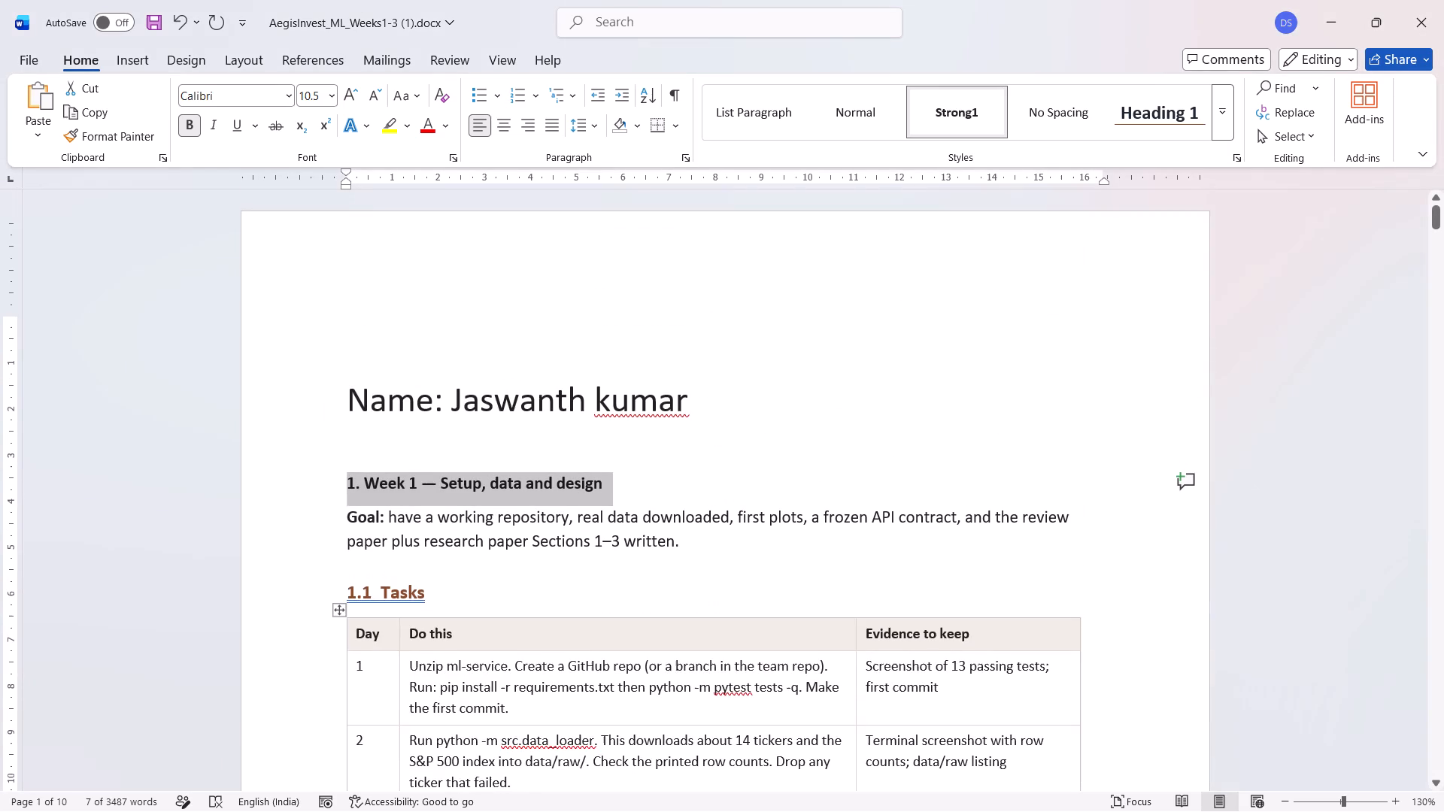
pyautogui.click(381, 355)
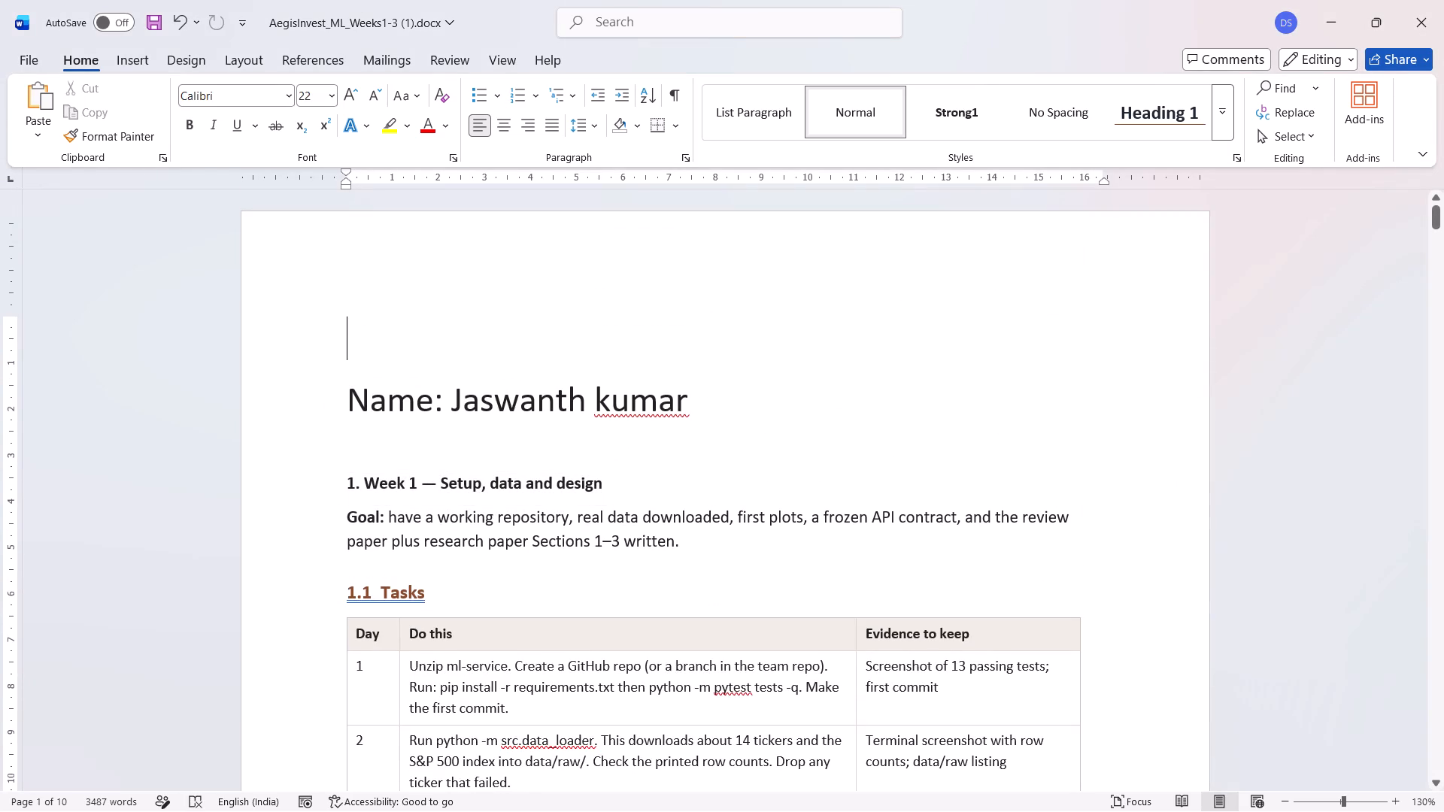
pyautogui.hotkey('ctrl', 'v')
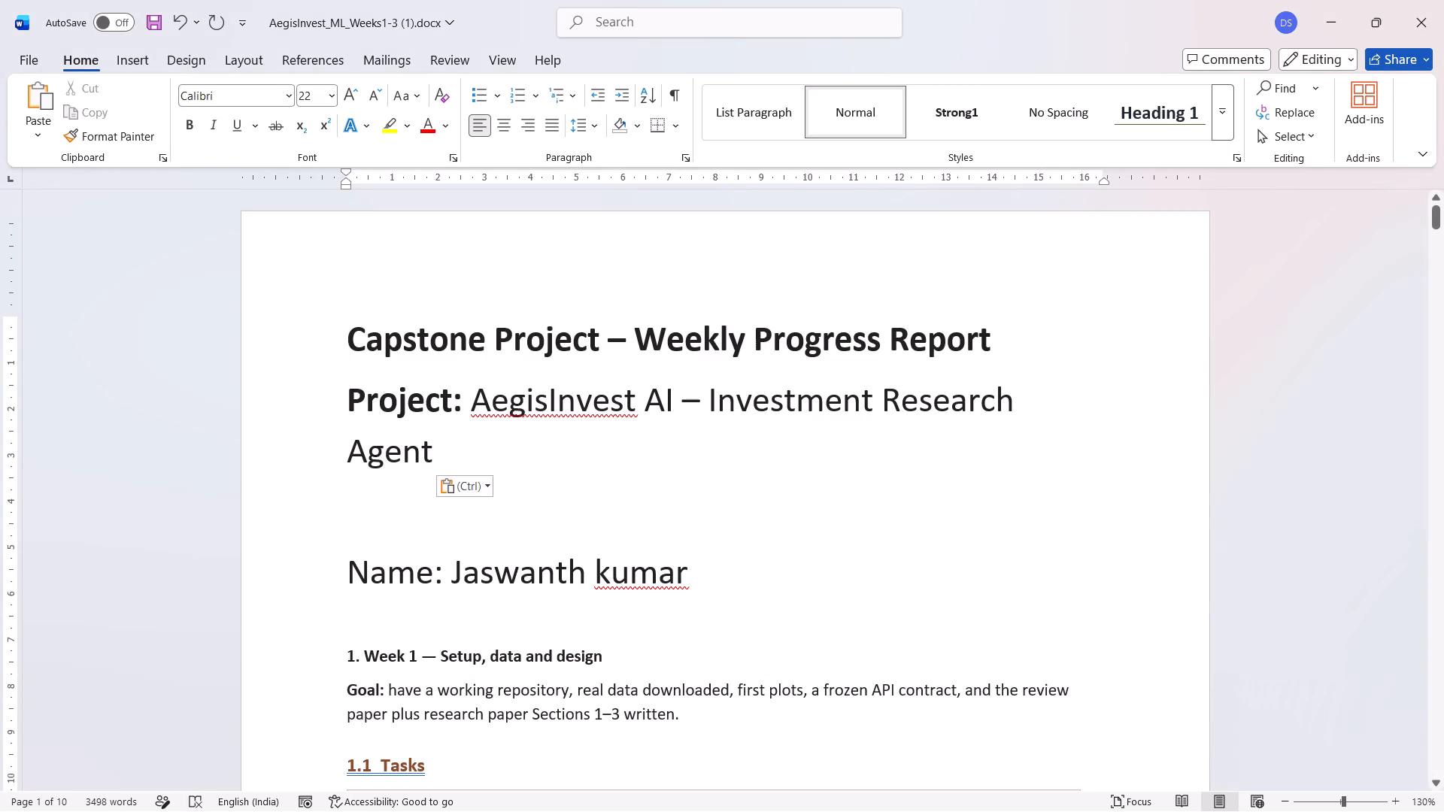
# Set the font size of the report title and the "Project:" line to 18.
pyautogui.moveTo(469, 453); pyautogui.dragTo(339, 322)
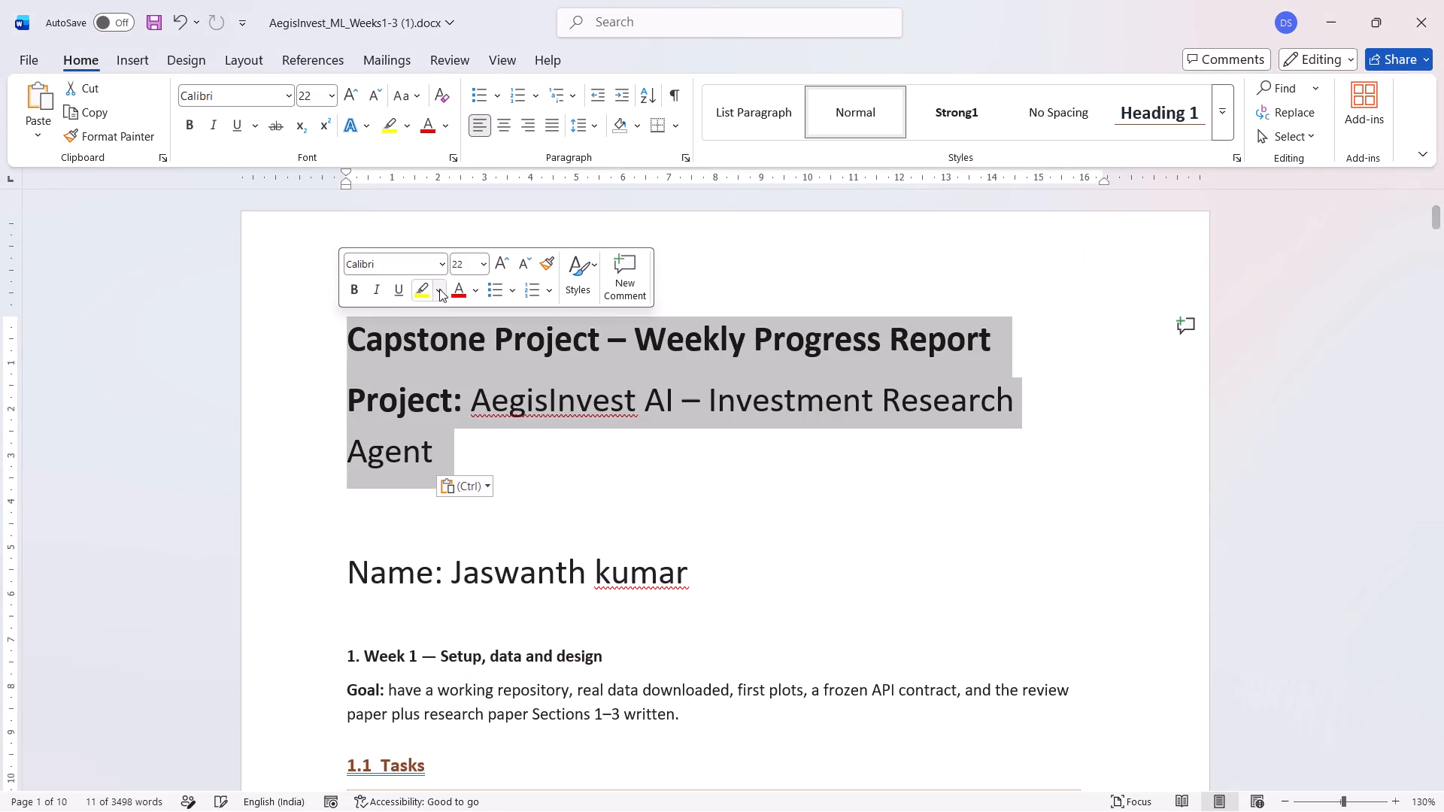
pyautogui.click(470, 266)
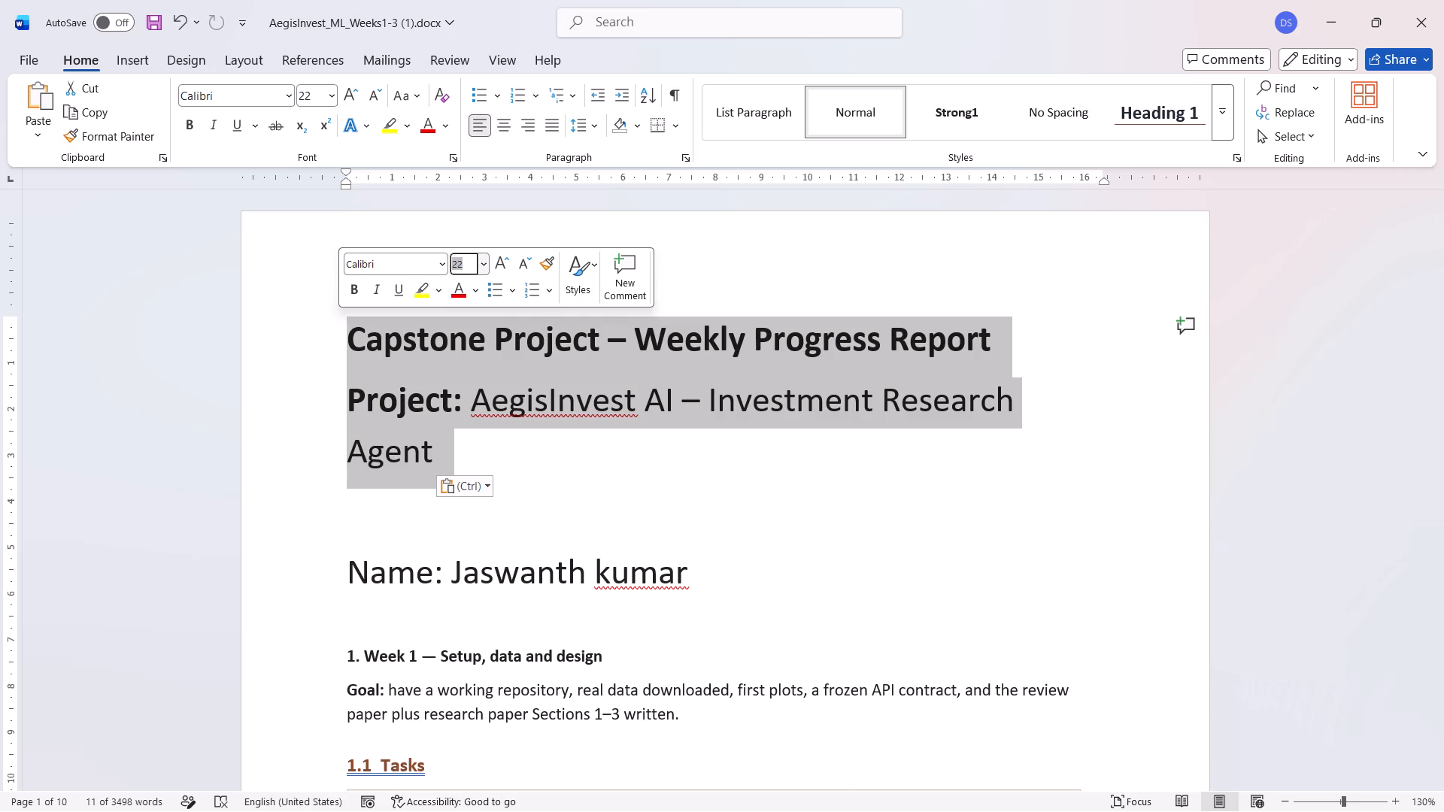
pyautogui.press('BackSpace')
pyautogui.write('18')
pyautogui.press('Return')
# Set the font size of the "Name:" line to 18.
pyautogui.click(538, 531)
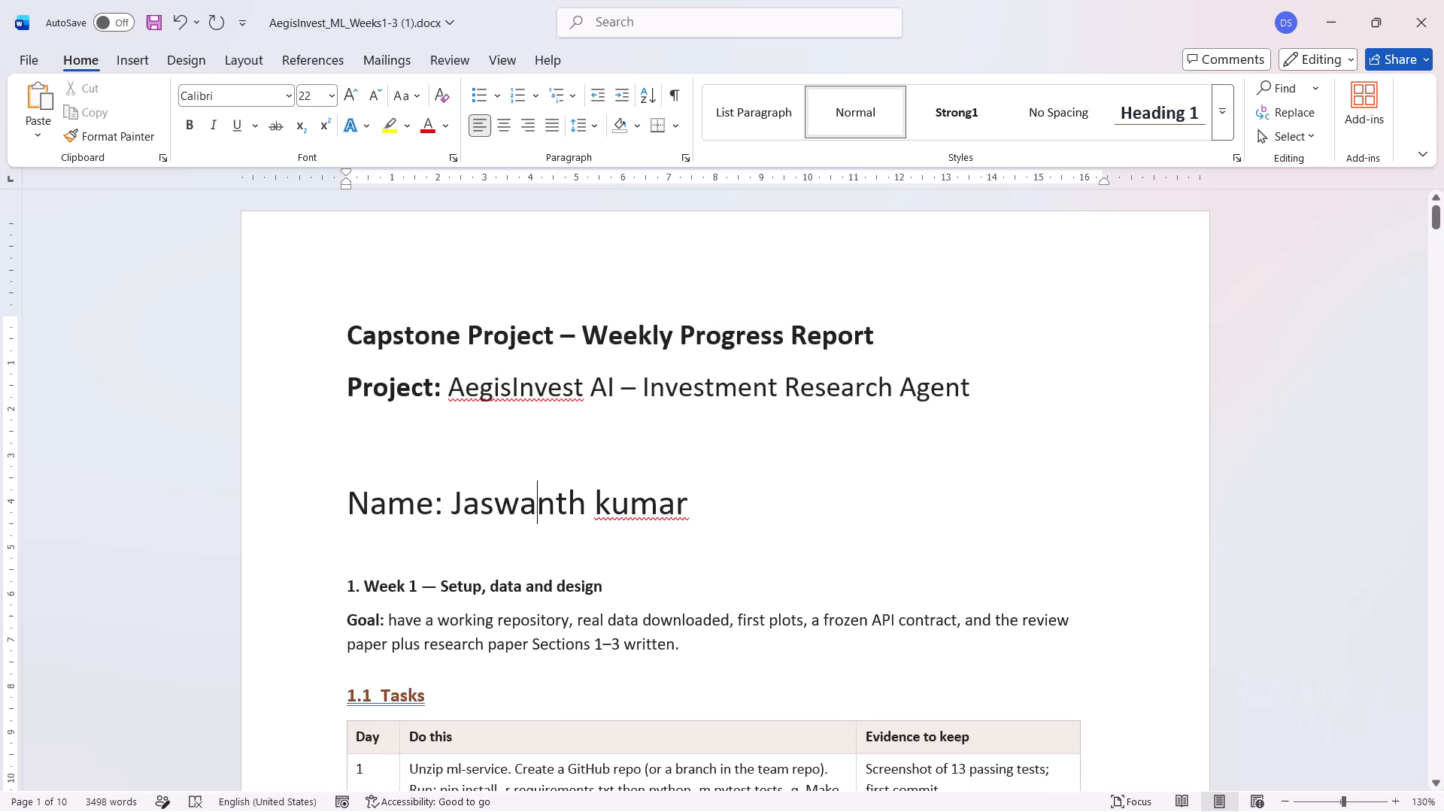
pyautogui.moveTo(708, 507); pyautogui.dragTo(335, 493)
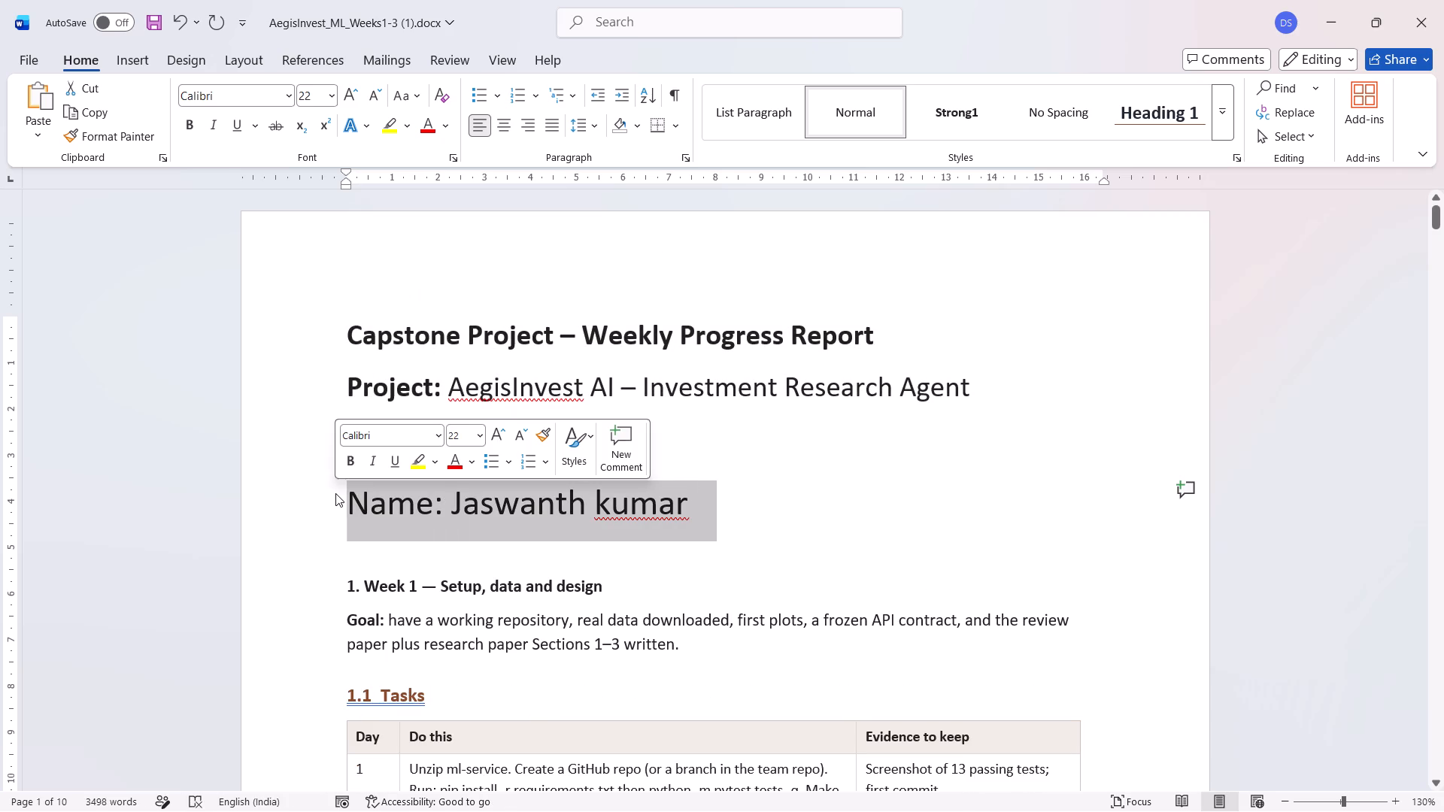
pyautogui.moveTo(462, 444); pyautogui.dragTo(471, 435)
pyautogui.doubleClick(471, 435)
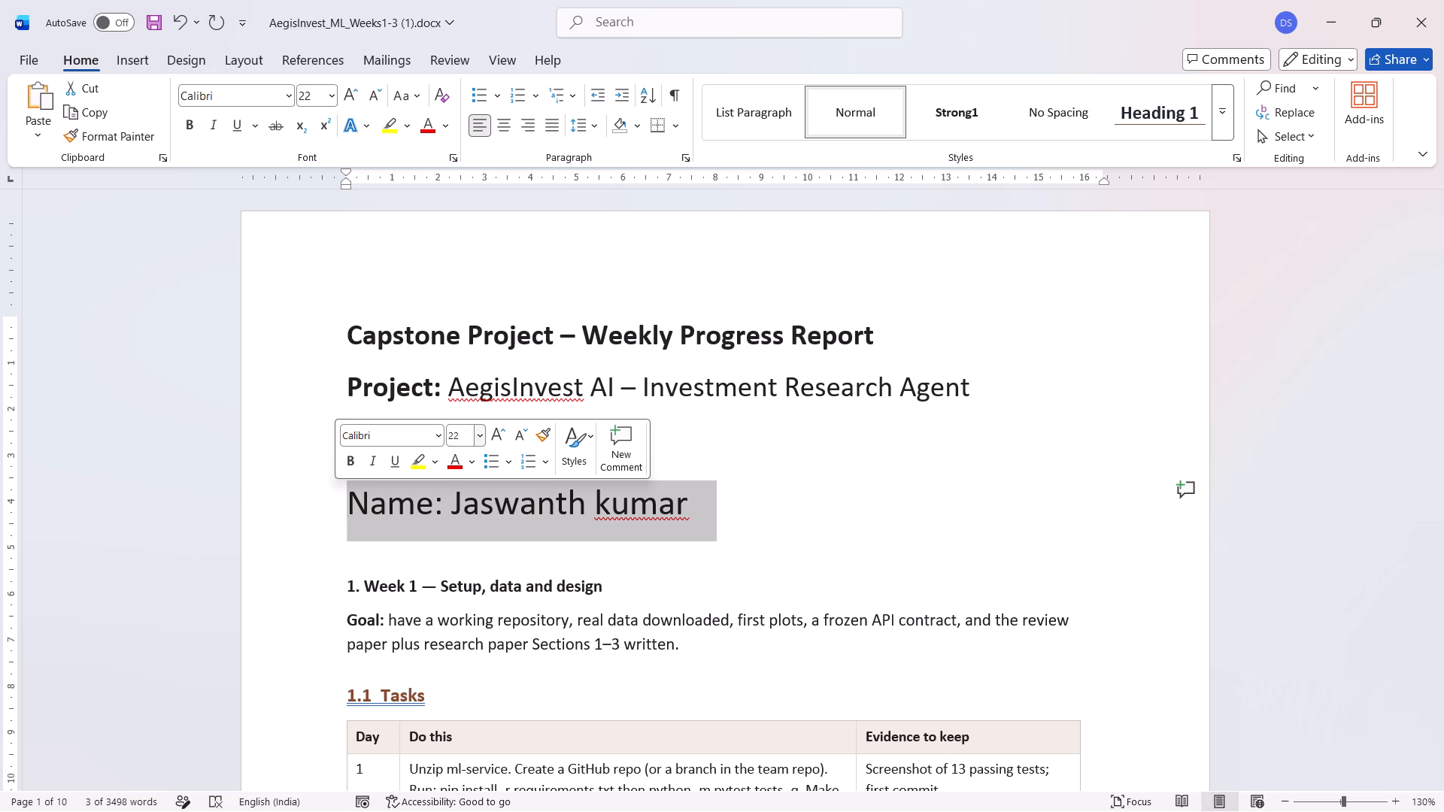
pyautogui.press('BackSpace')
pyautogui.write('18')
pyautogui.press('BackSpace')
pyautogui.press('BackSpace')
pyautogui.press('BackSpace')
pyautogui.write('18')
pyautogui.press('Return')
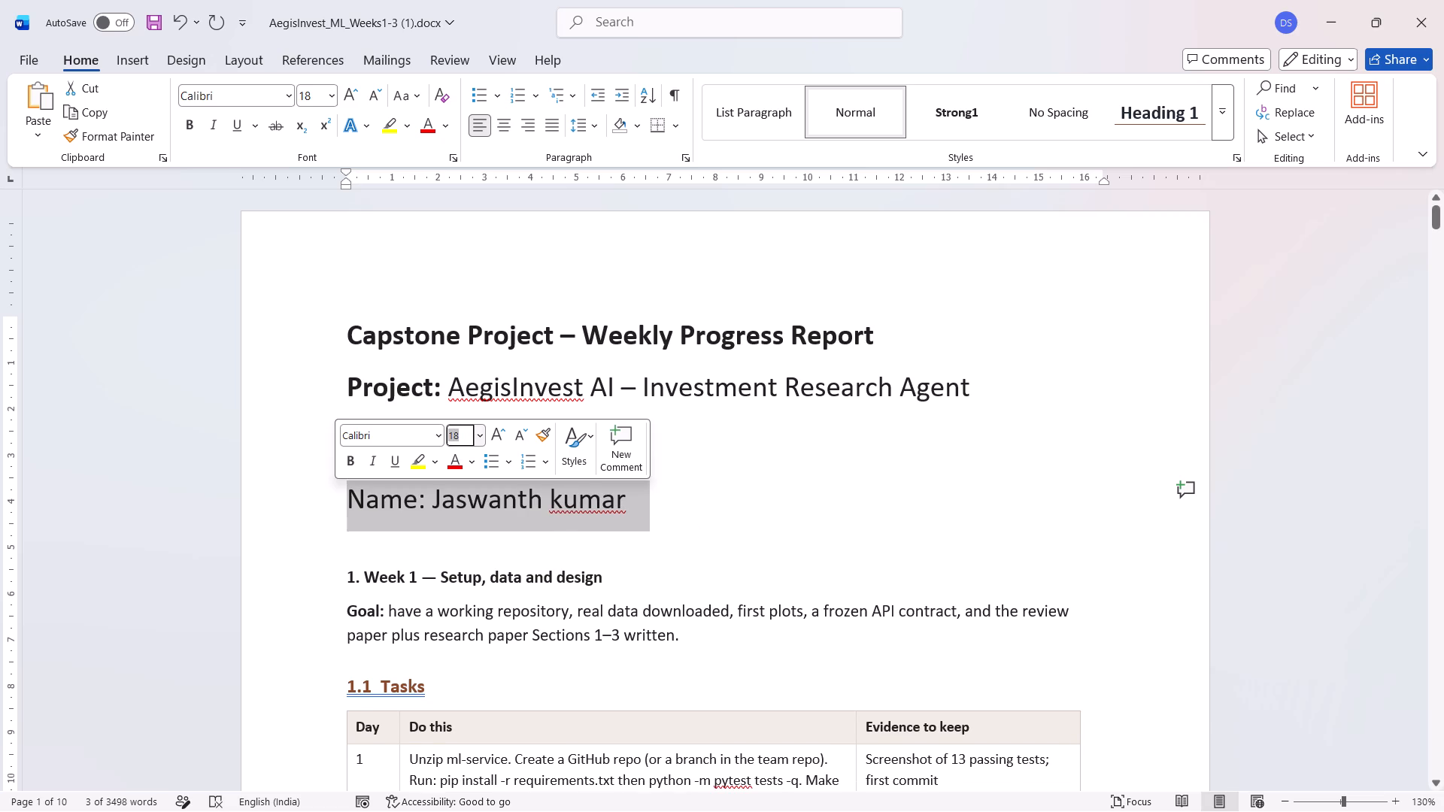
# Append "reg:" and the author's registration number to the end of the "Name:" line.
pyautogui.click(713, 546)
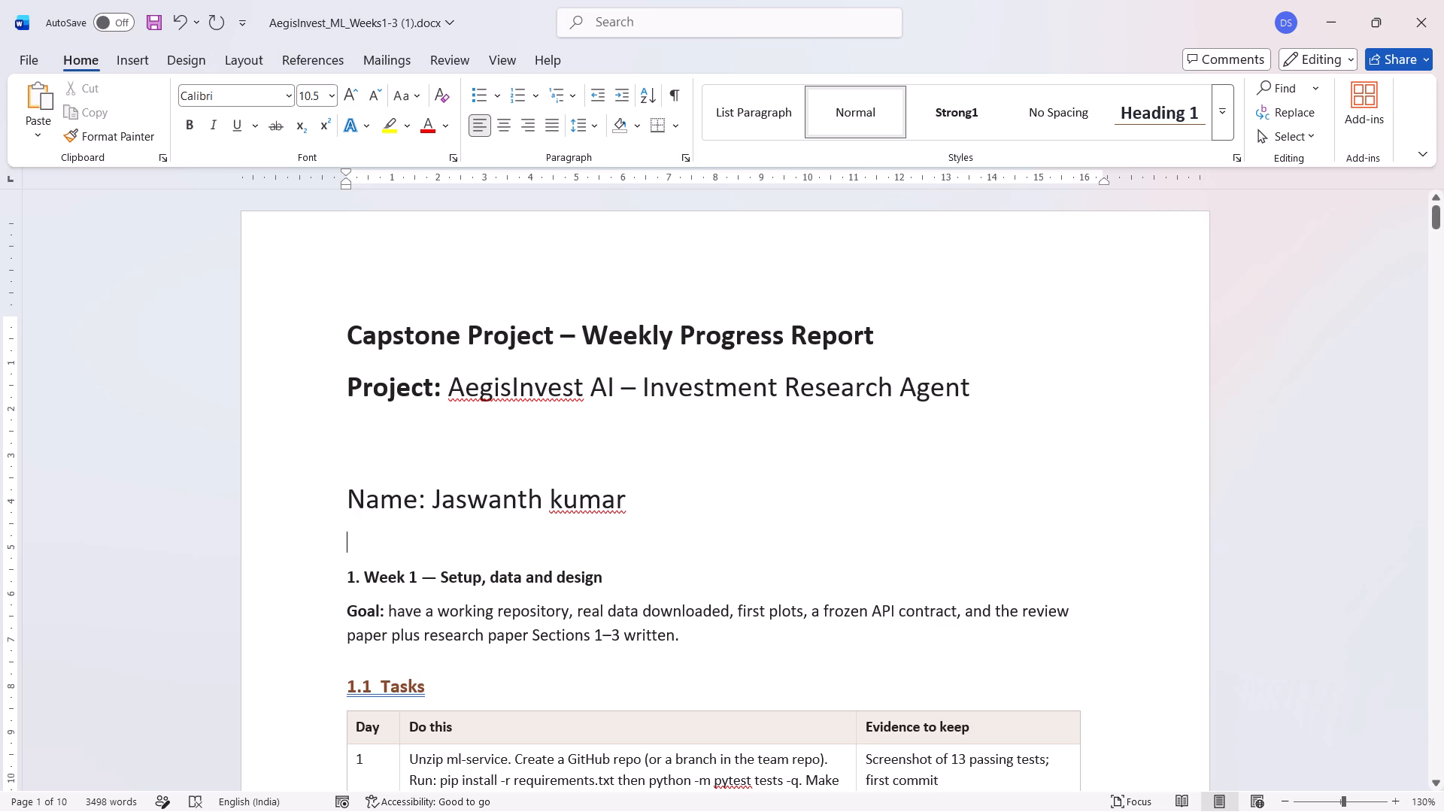
pyautogui.click(684, 504)
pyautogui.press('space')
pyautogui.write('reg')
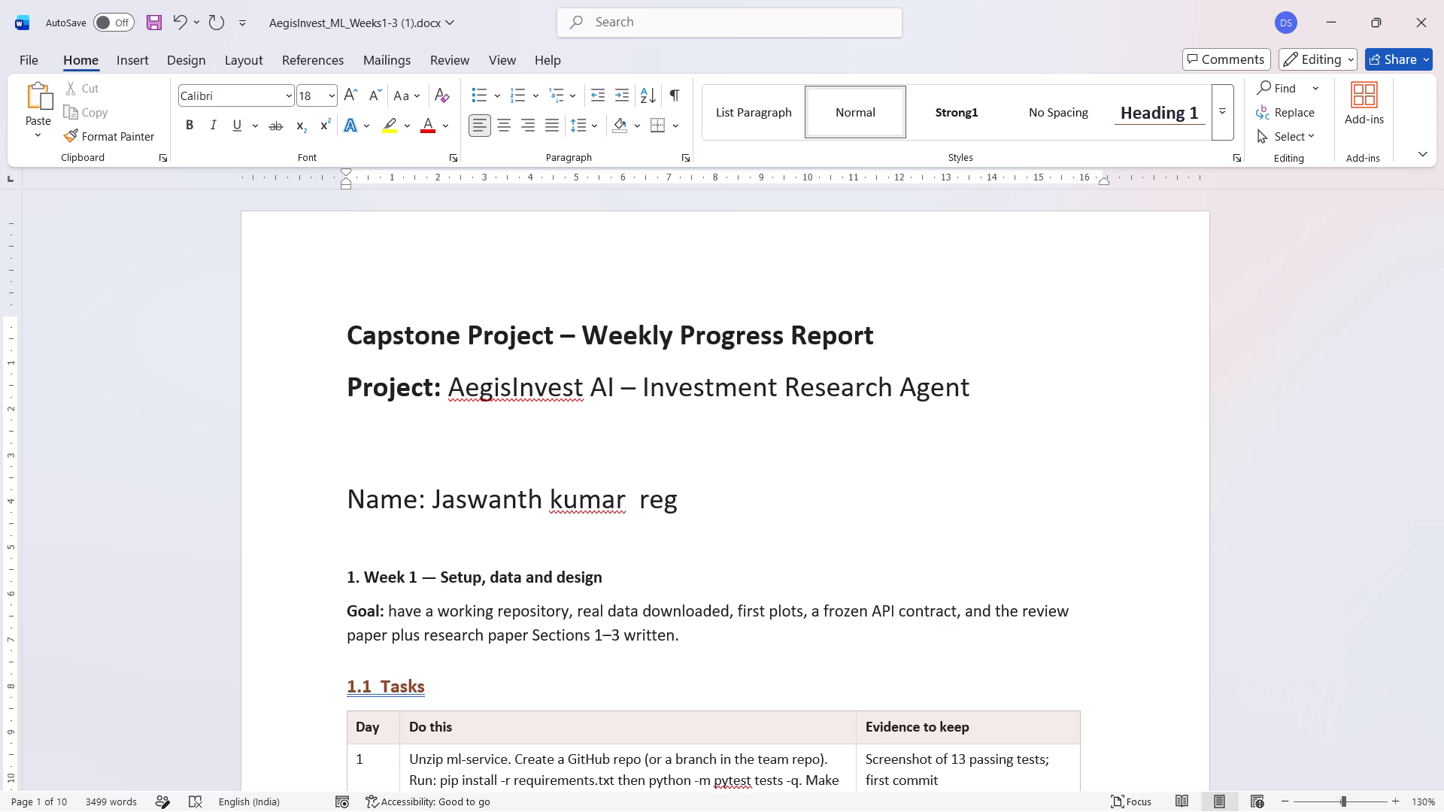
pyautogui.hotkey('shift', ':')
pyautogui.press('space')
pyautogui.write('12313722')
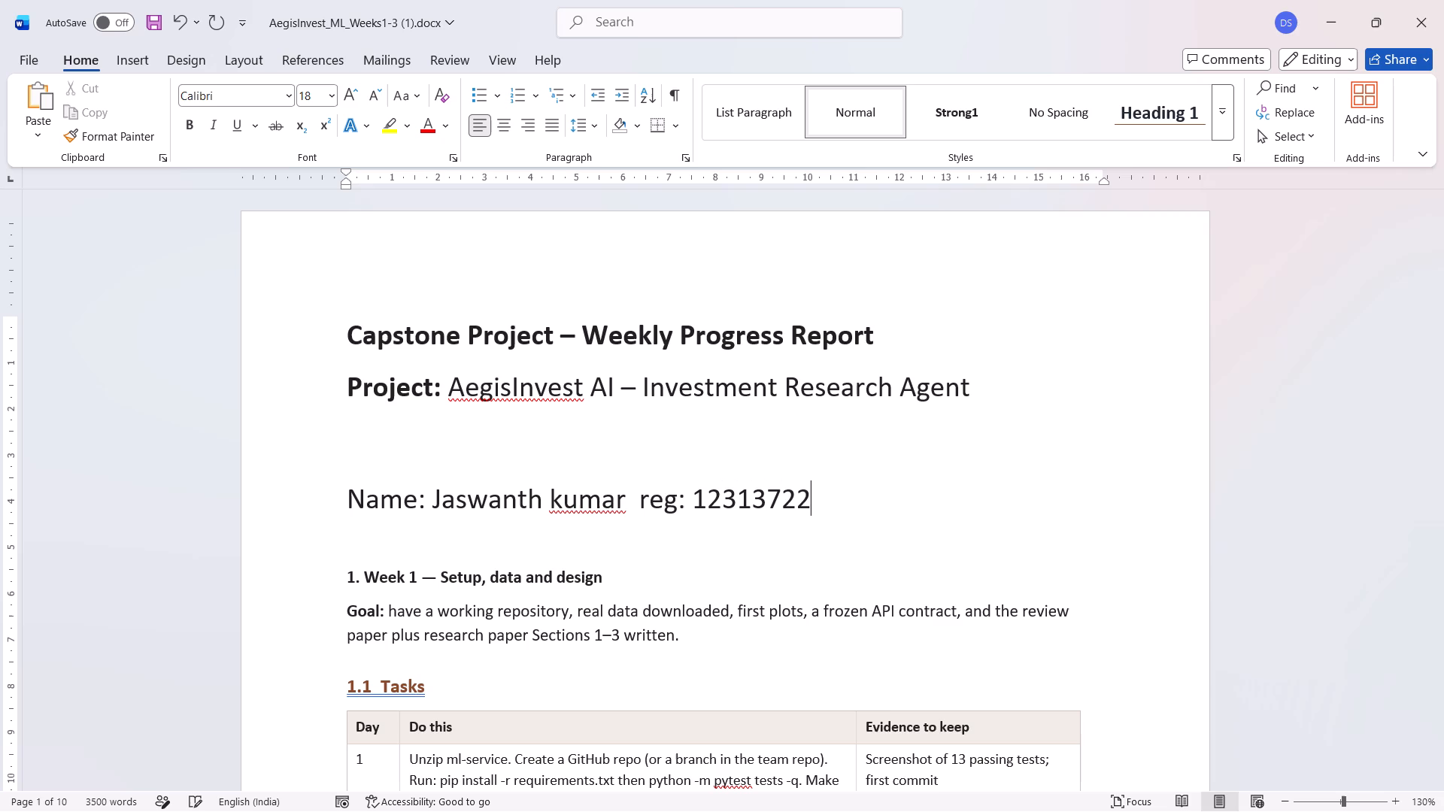
# Add the line "Tech used: ml models" below the "Name:" line, using the Capstone Project document's header as reference.
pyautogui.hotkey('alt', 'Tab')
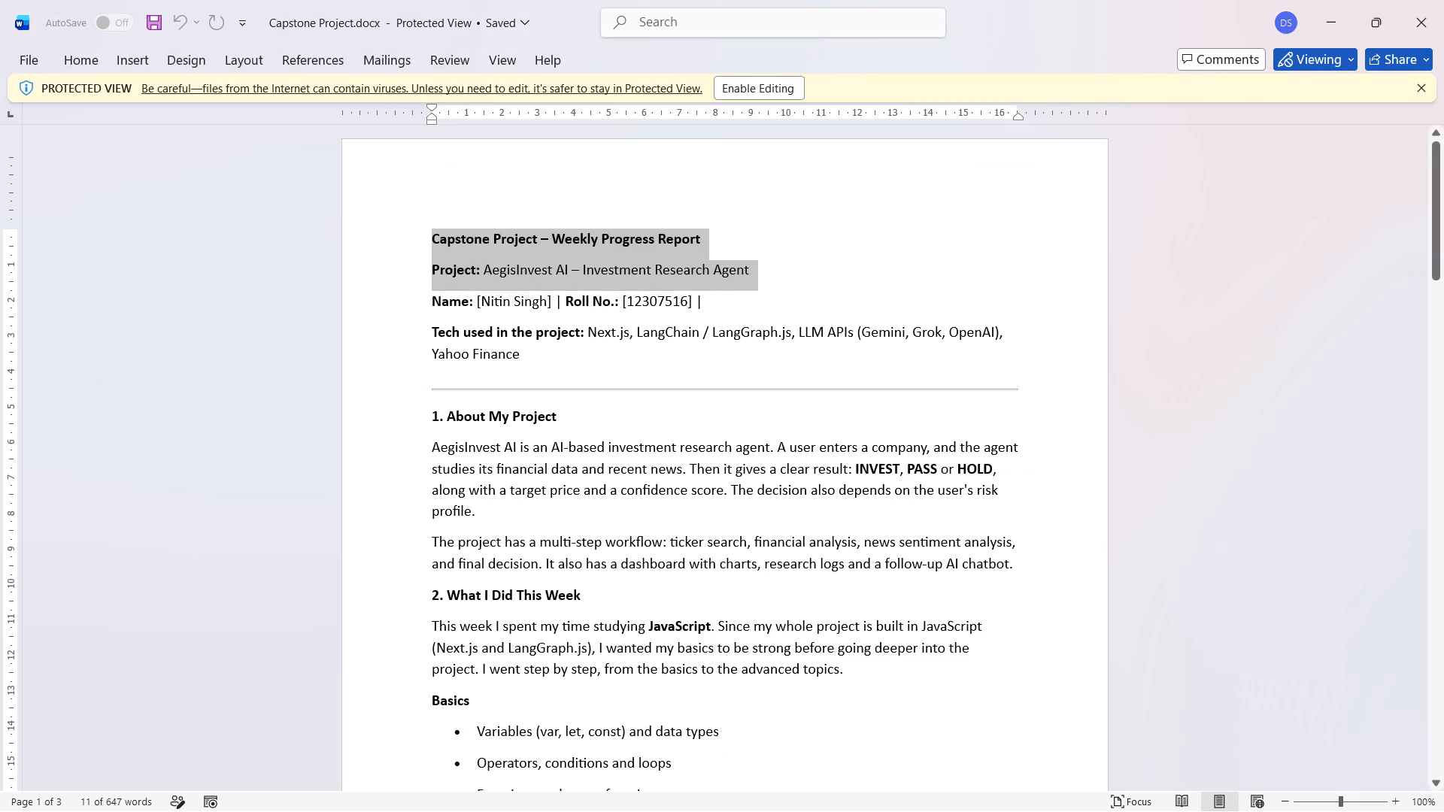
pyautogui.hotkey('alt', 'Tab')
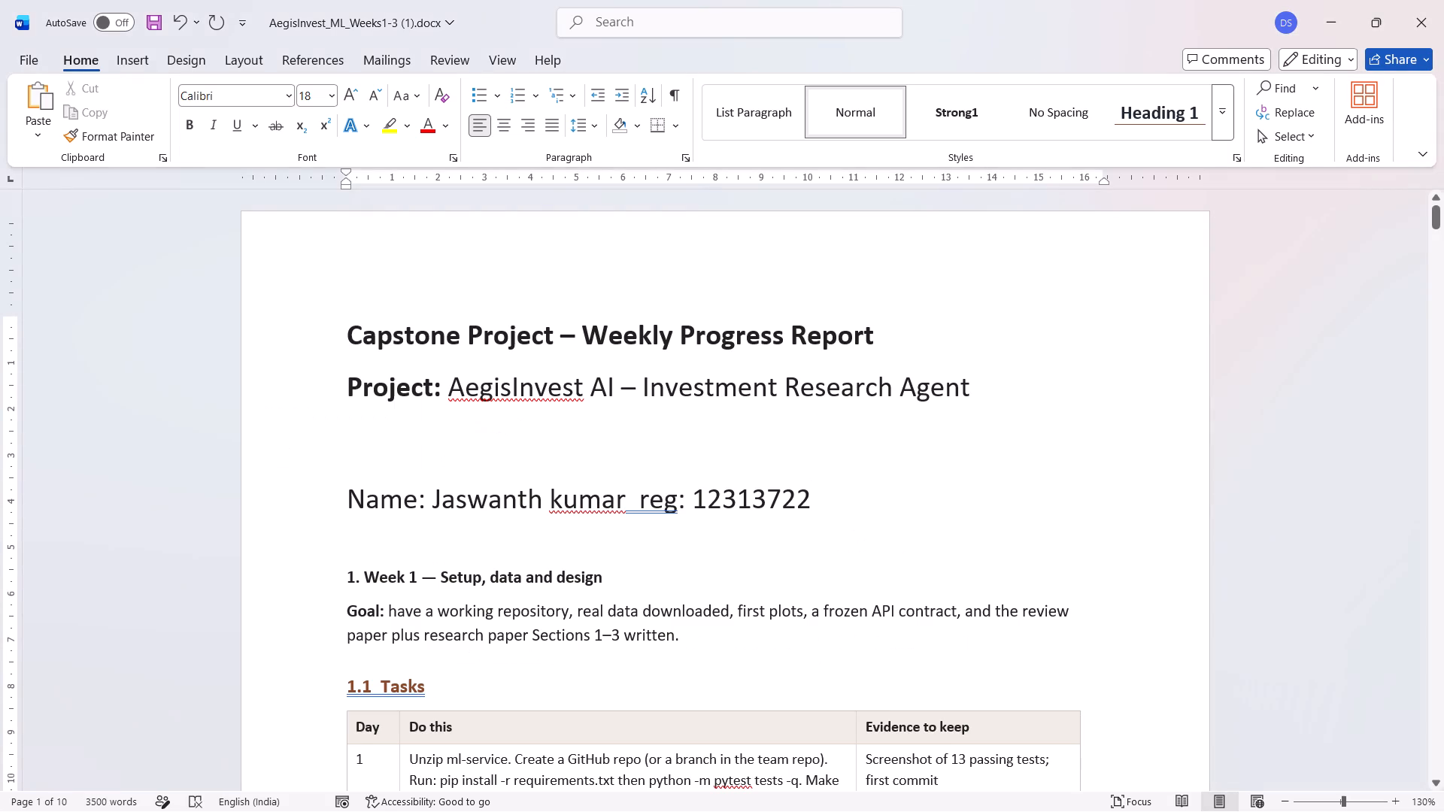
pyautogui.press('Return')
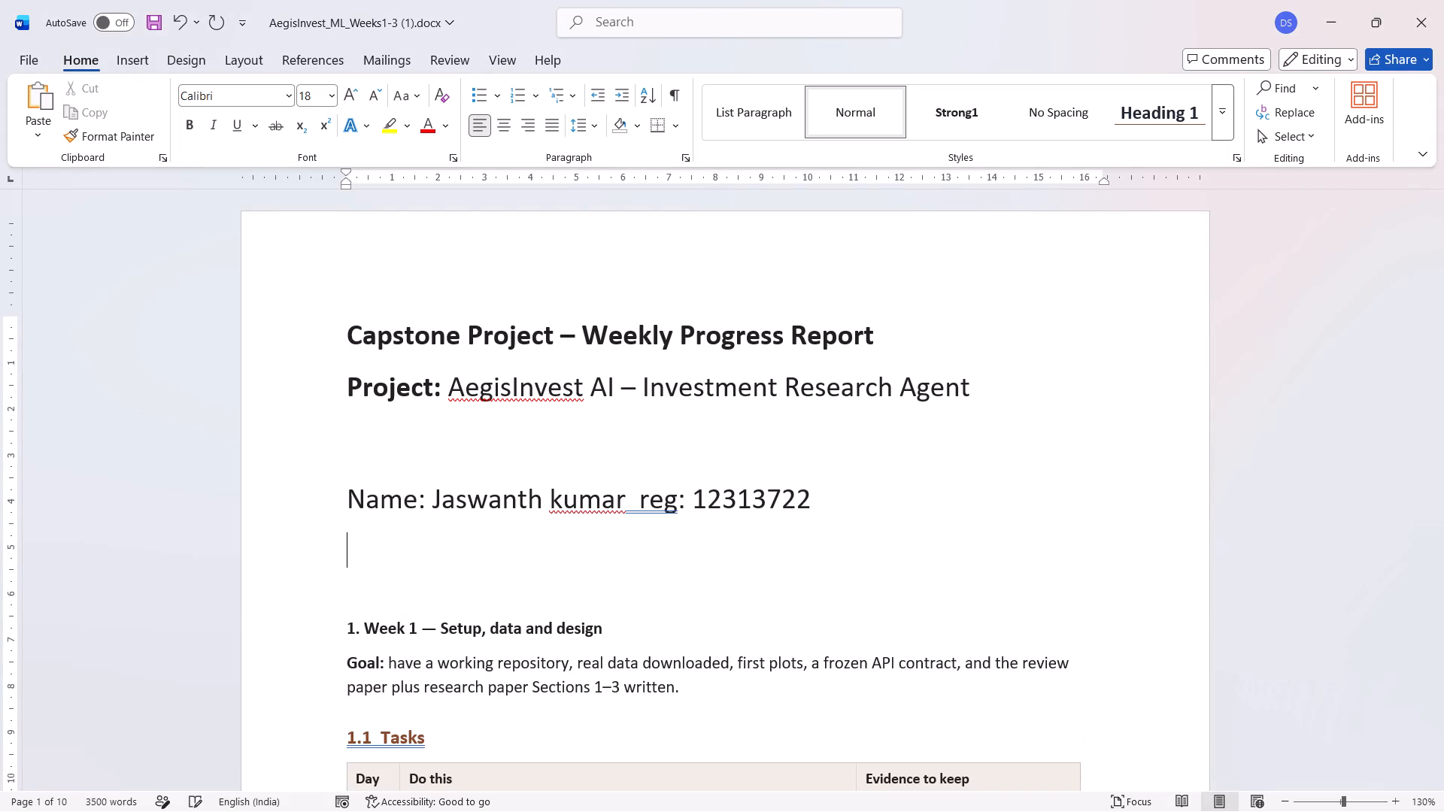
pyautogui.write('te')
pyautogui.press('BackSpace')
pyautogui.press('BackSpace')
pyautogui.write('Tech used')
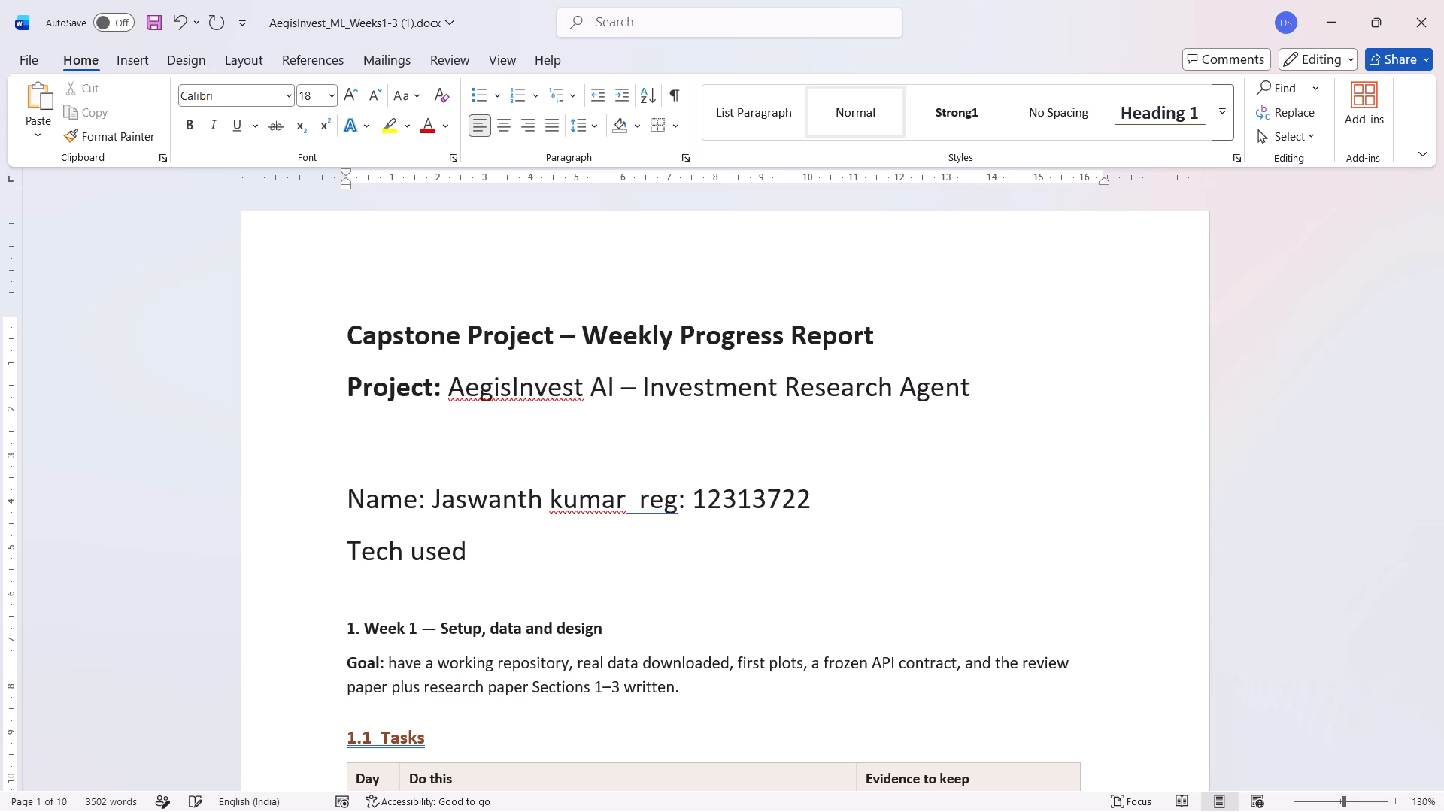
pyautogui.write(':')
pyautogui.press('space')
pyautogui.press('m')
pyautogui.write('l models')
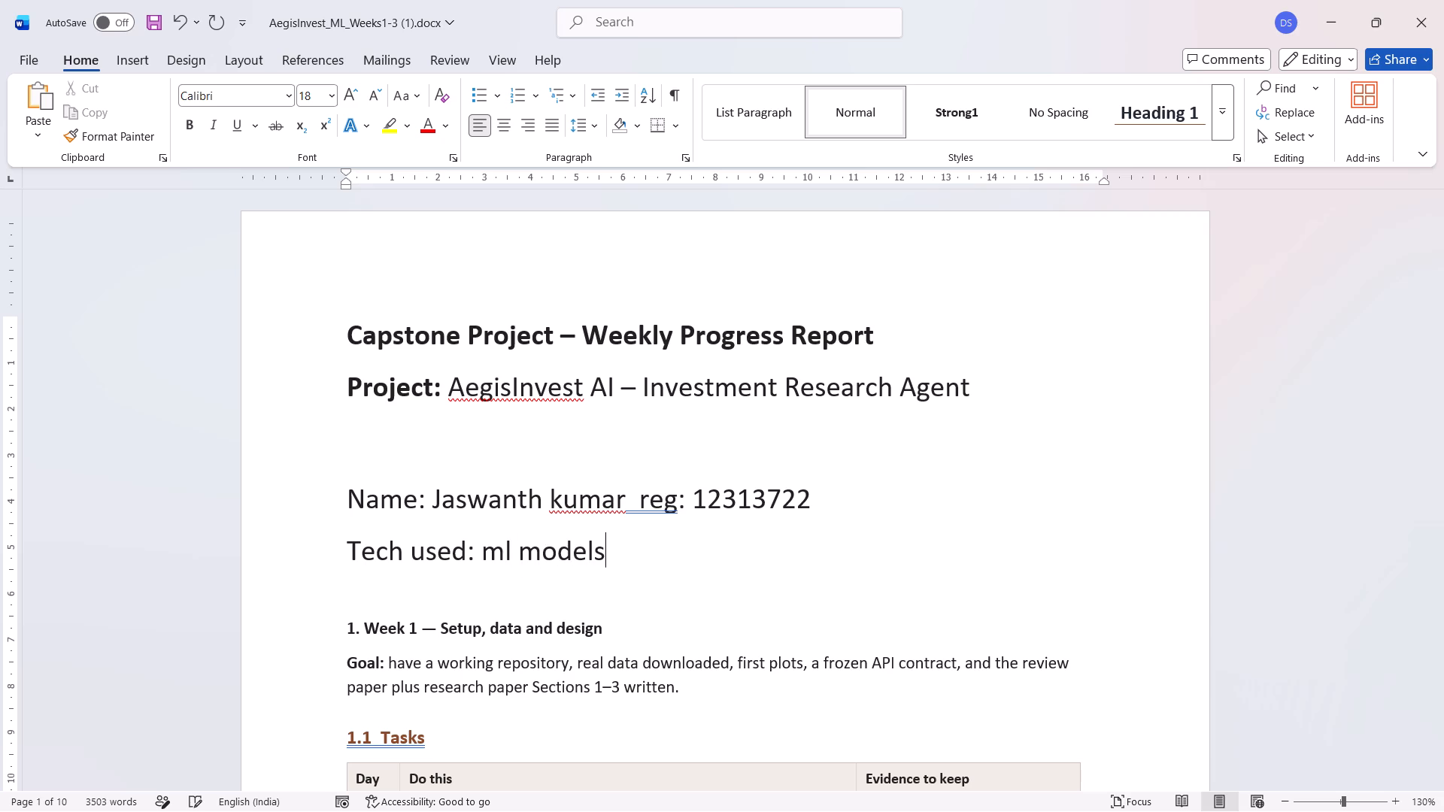
# Delete the Week 1 status table together with its "fill this in honestly" heading.
pyautogui.scroll(-1, 871, 507)
pyautogui.scroll(-1, 785, 576)
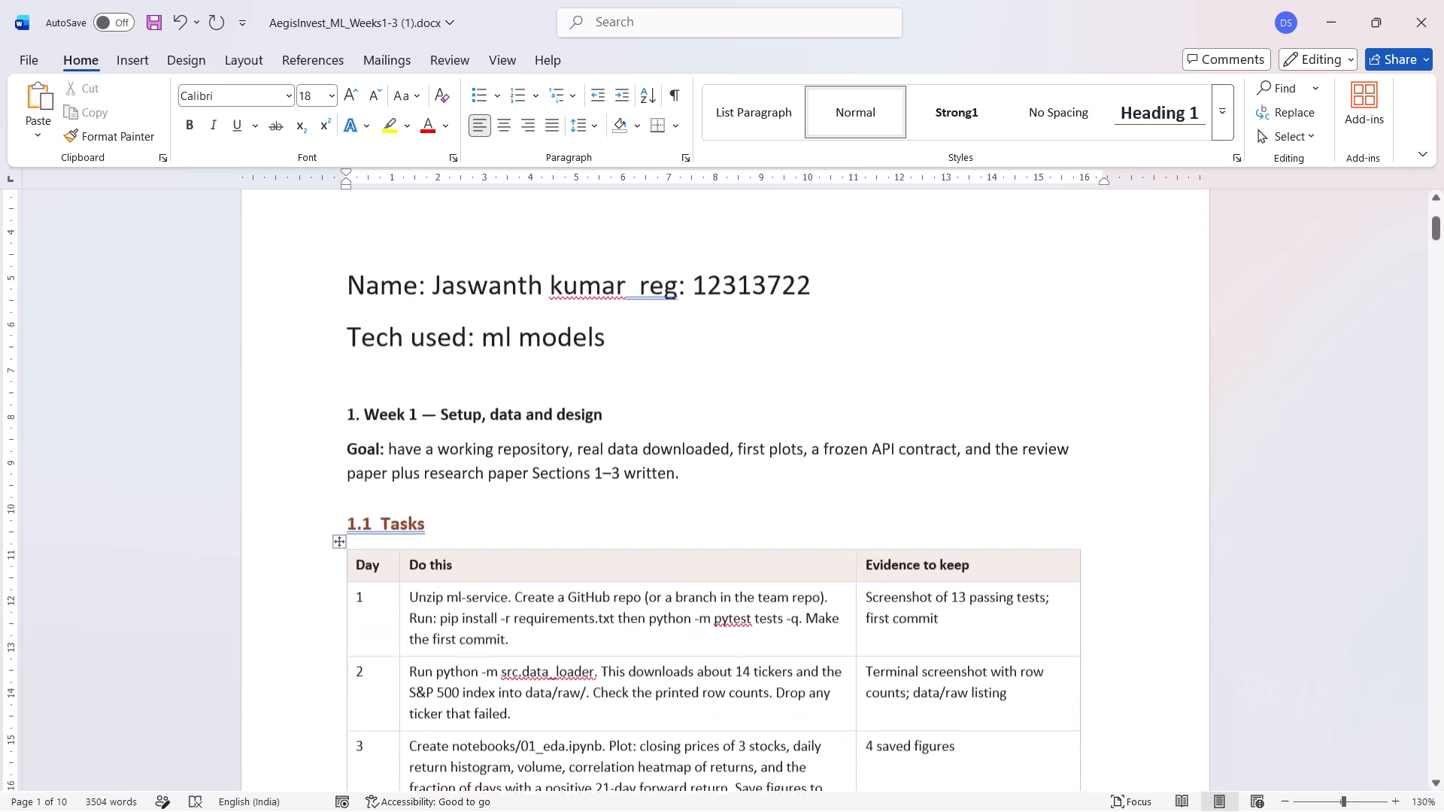
pyautogui.scroll(-3, 785, 576)
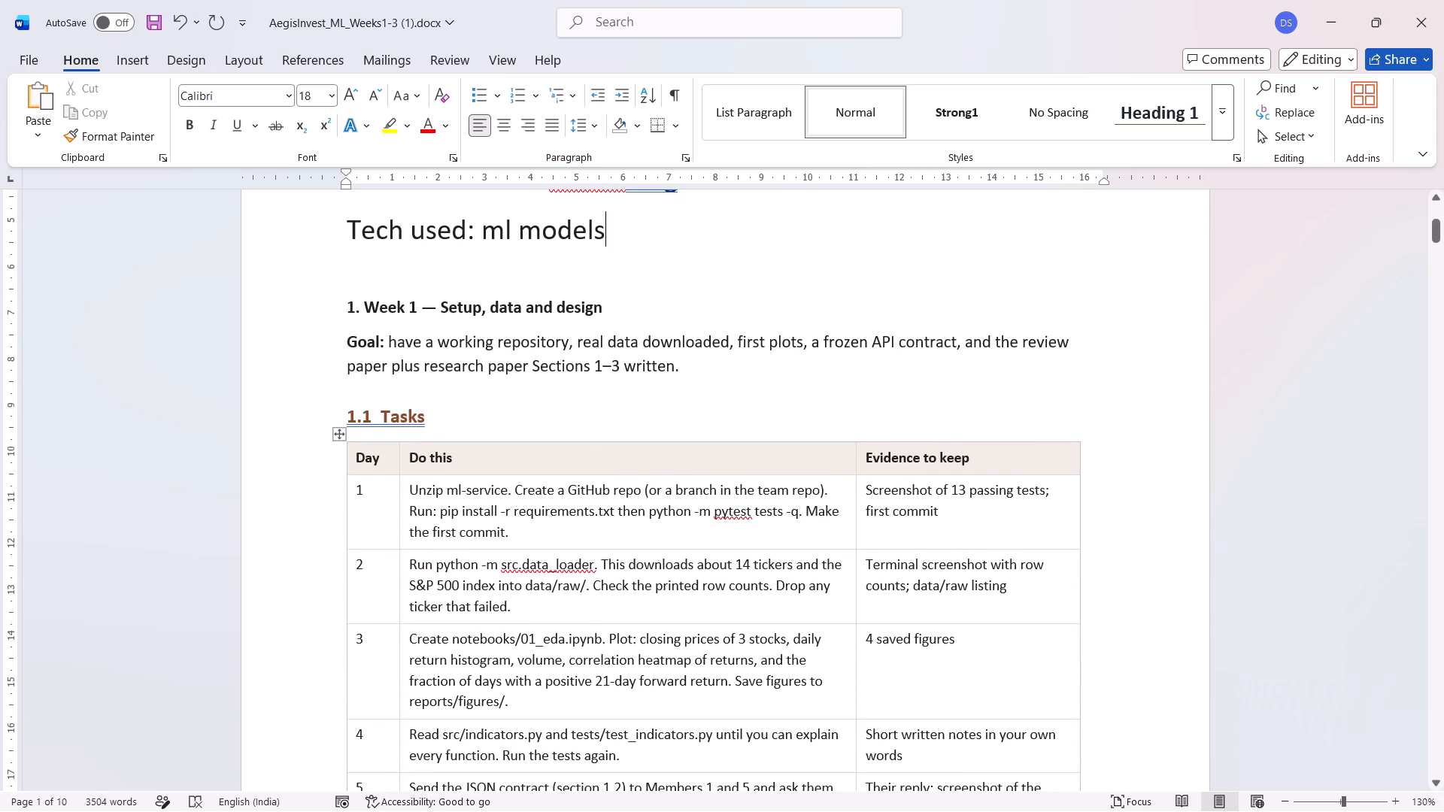
pyautogui.scroll(-3, 785, 576)
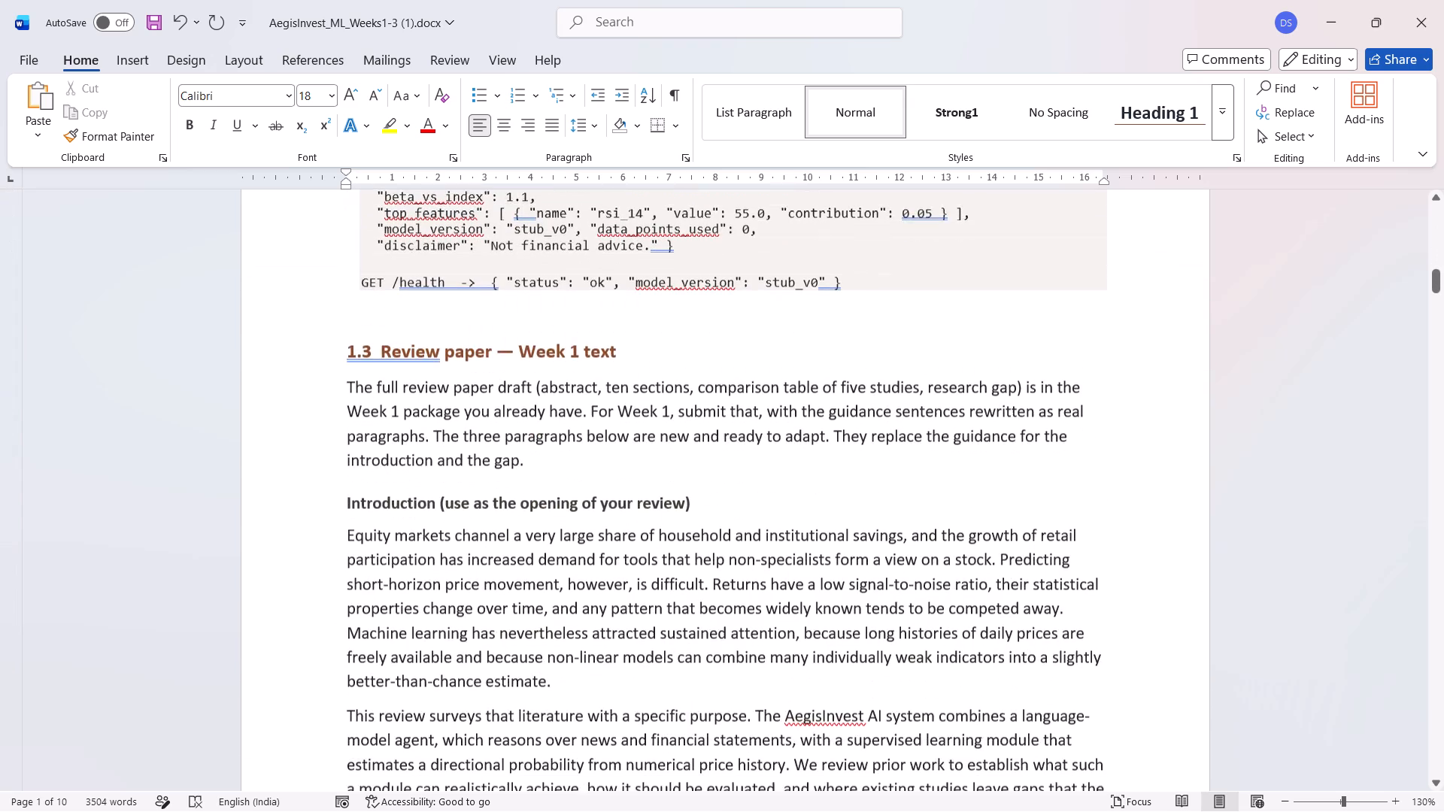
pyautogui.scroll(-1, 785, 576)
pyautogui.scroll(1, 785, 576)
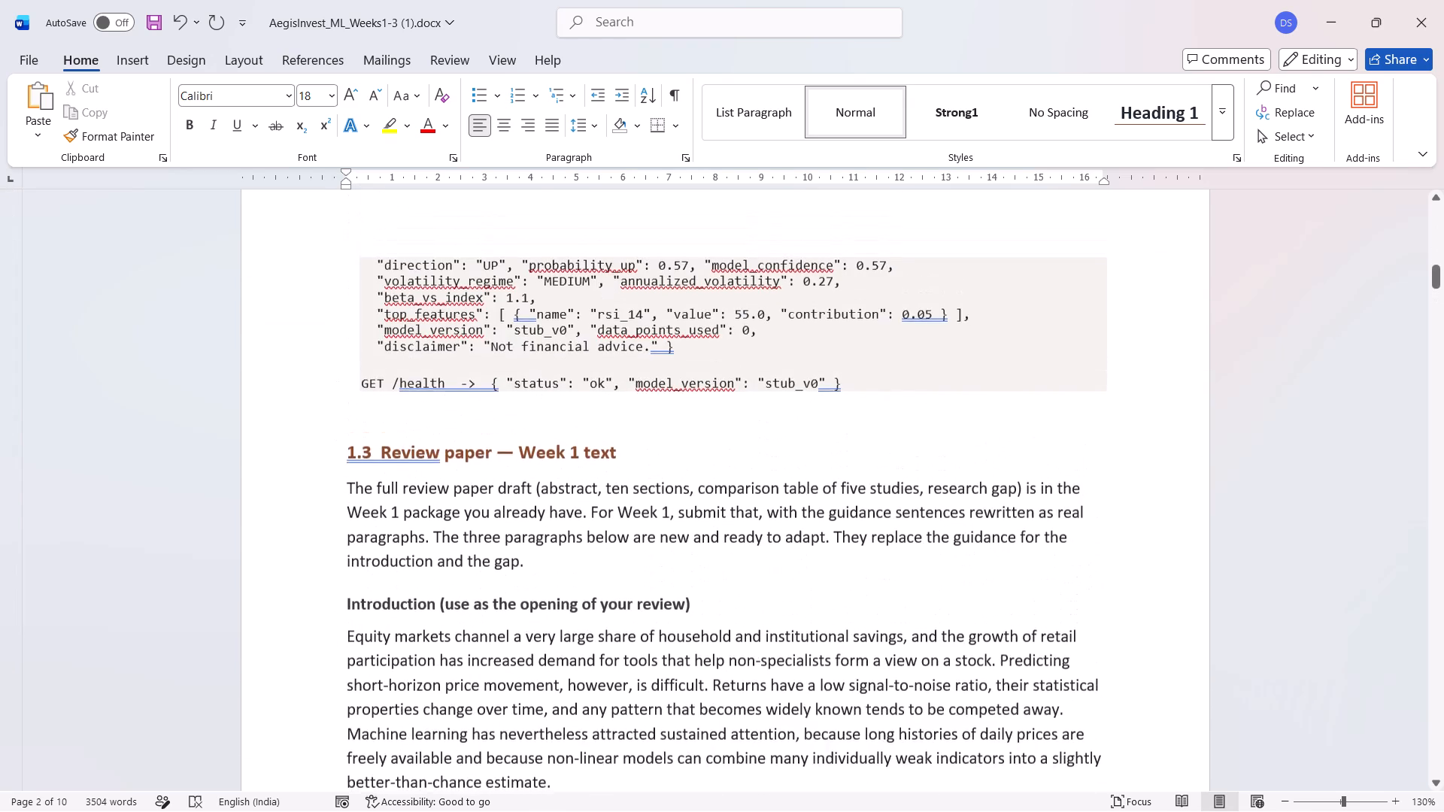
pyautogui.scroll(-5, 785, 576)
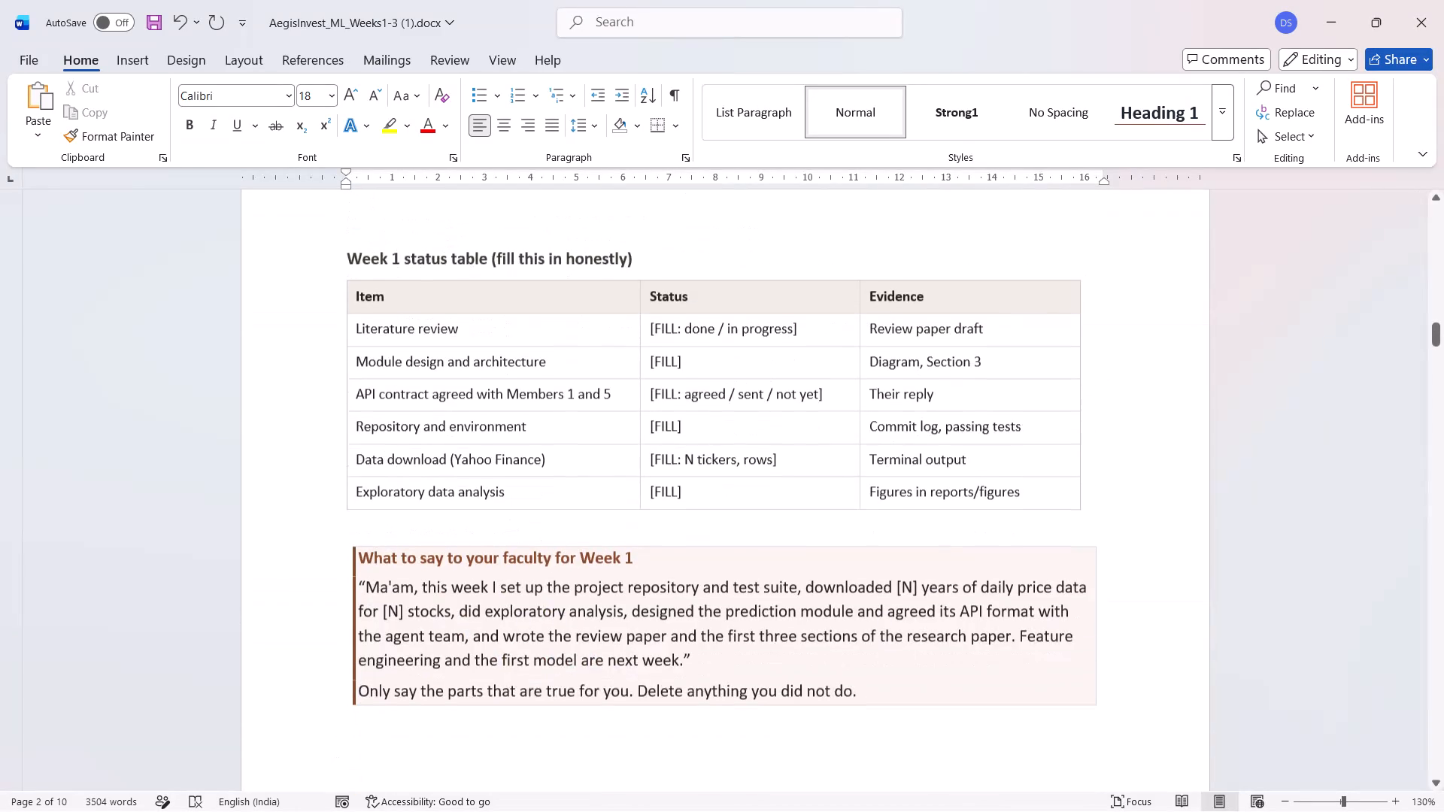
pyautogui.scroll(-3, 785, 576)
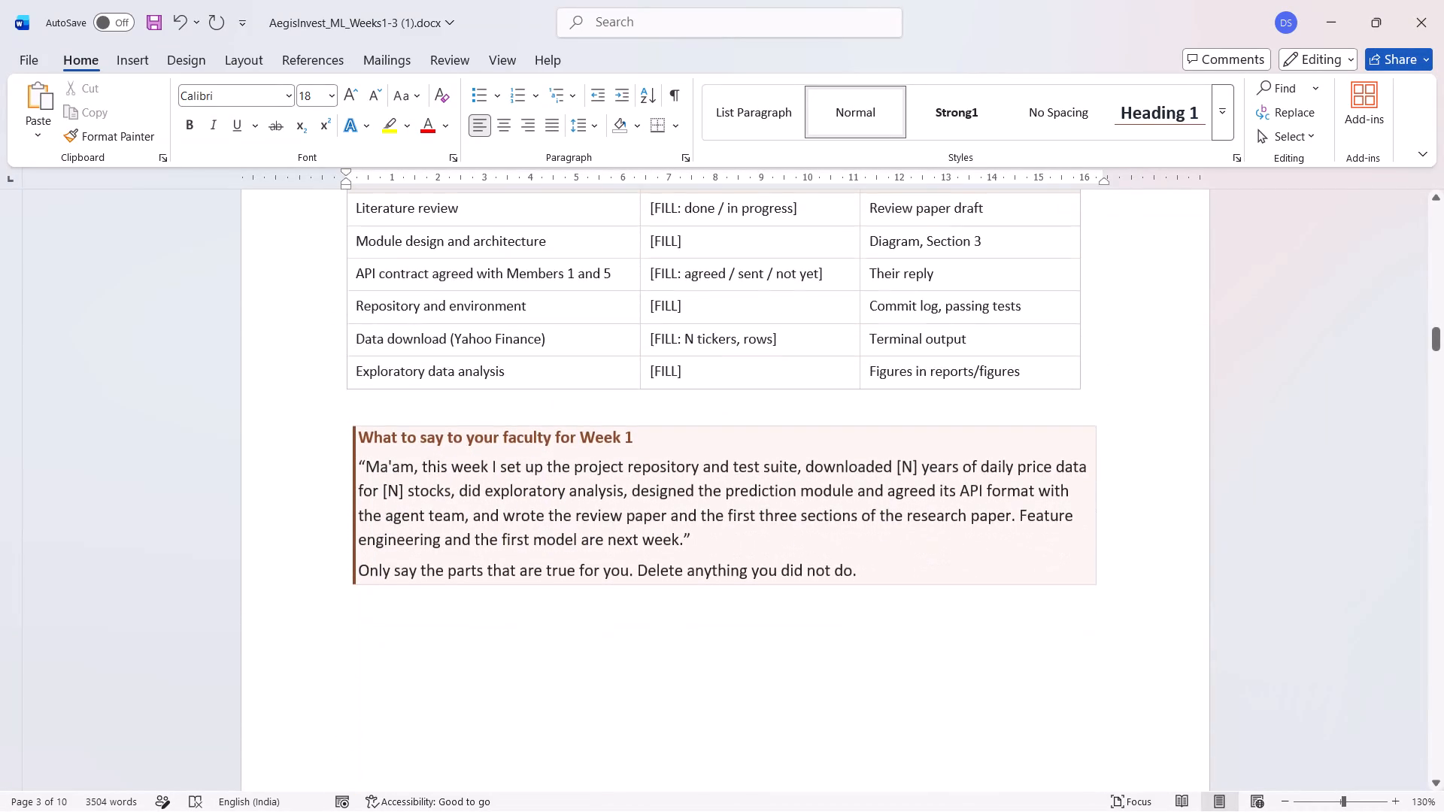
pyautogui.scroll(-1, 785, 576)
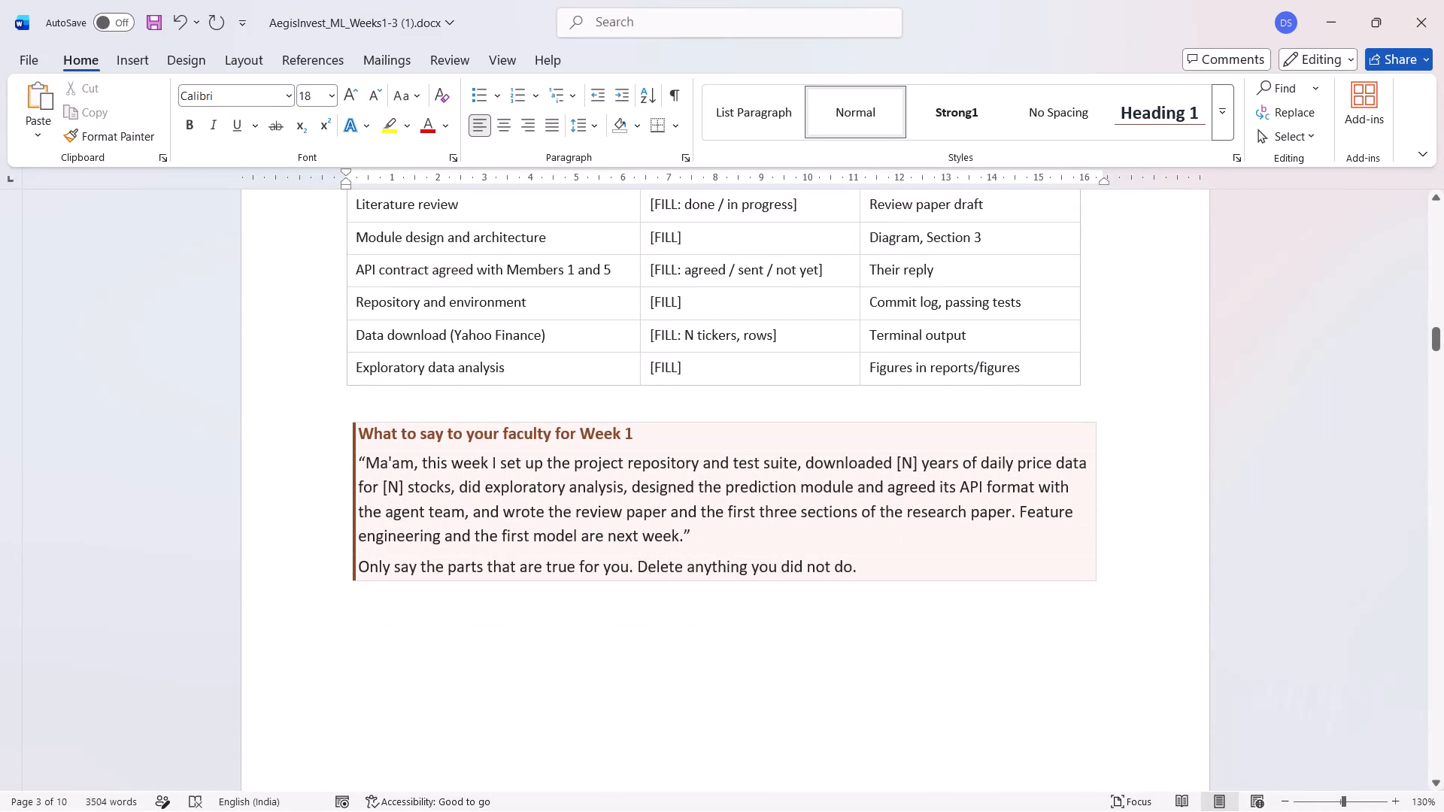
pyautogui.scroll(1, 785, 576)
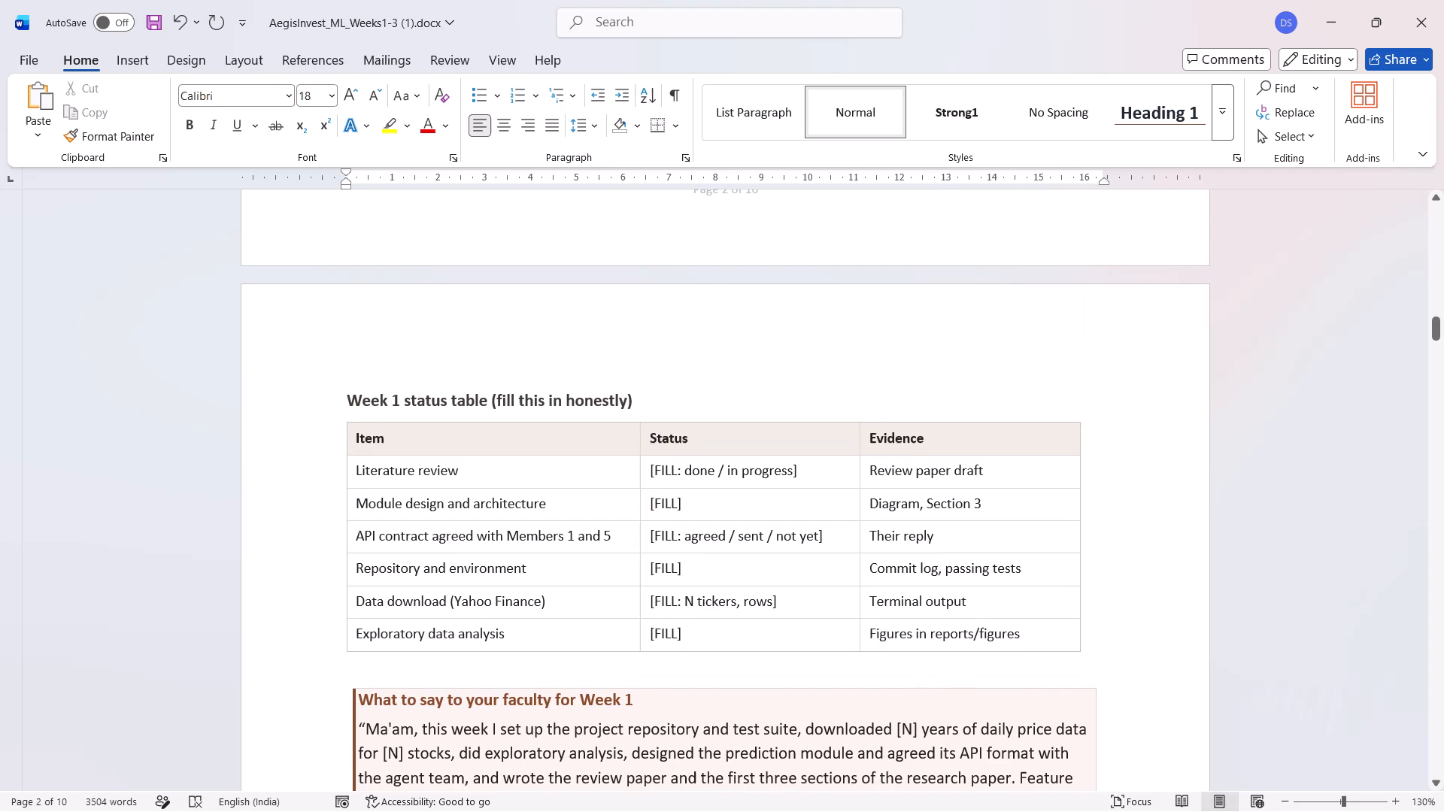
pyautogui.scroll(-1, 785, 576)
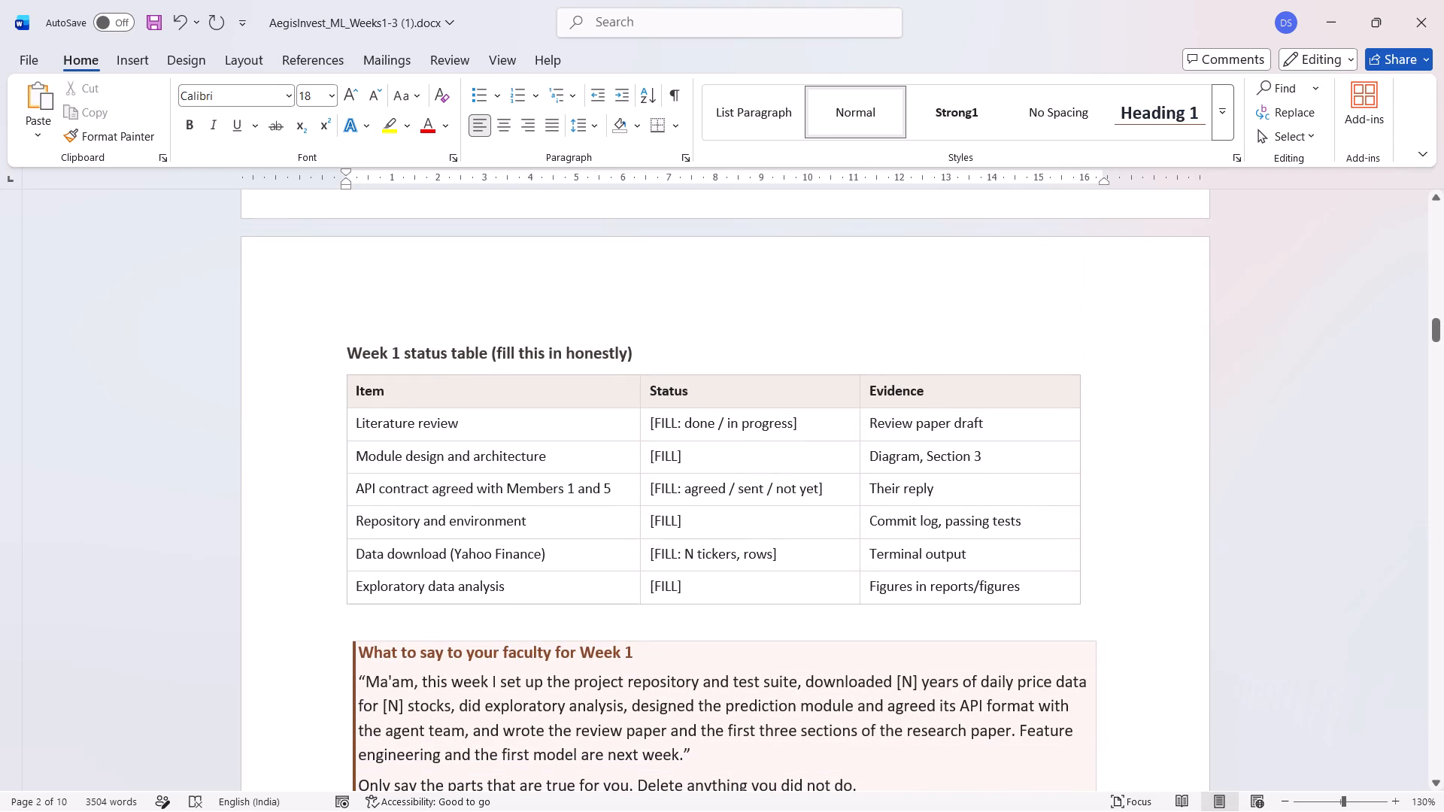
pyautogui.moveTo(1105, 591); pyautogui.dragTo(384, 367)
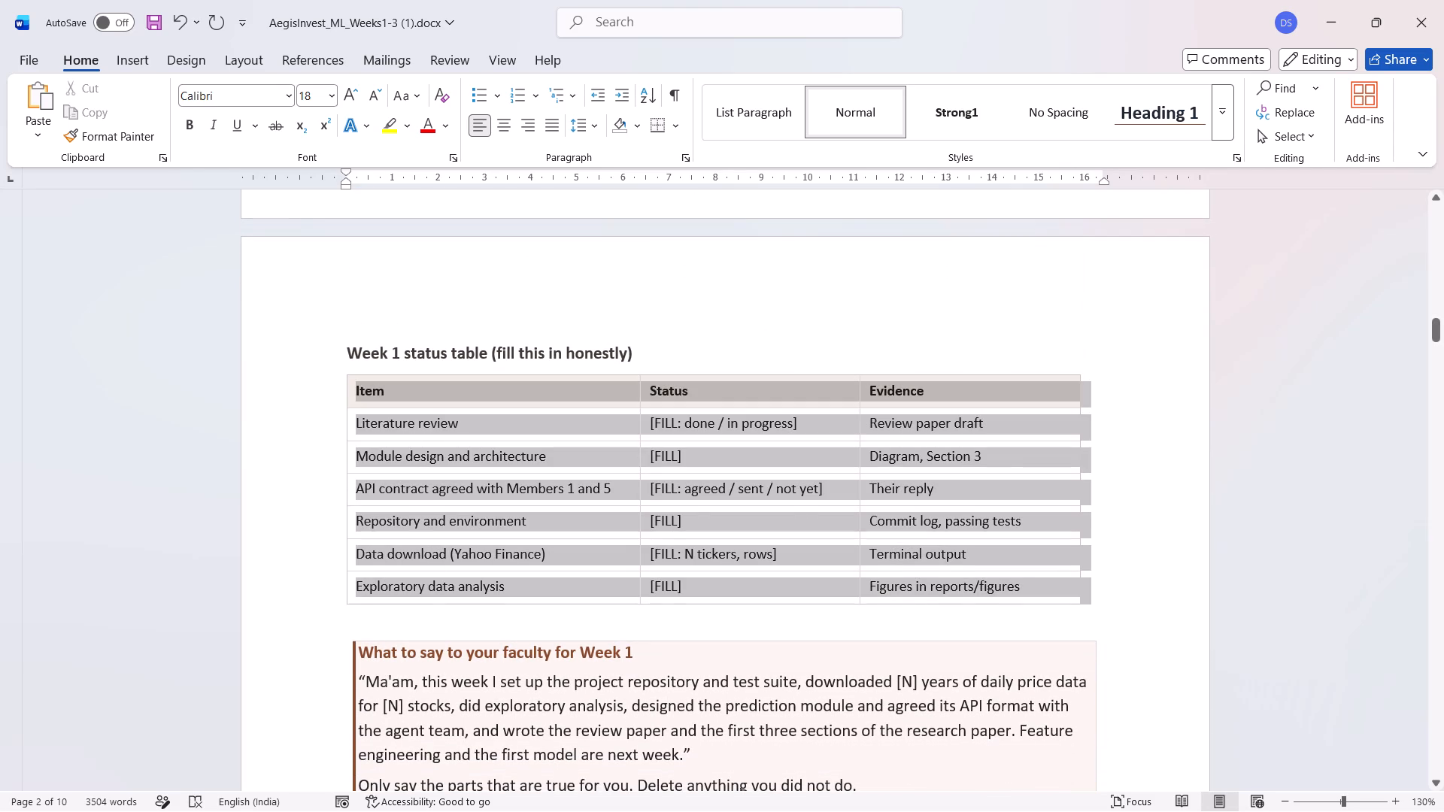
pyautogui.moveTo(384, 367); pyautogui.dragTo(382, 366)
pyautogui.press('BackSpace')
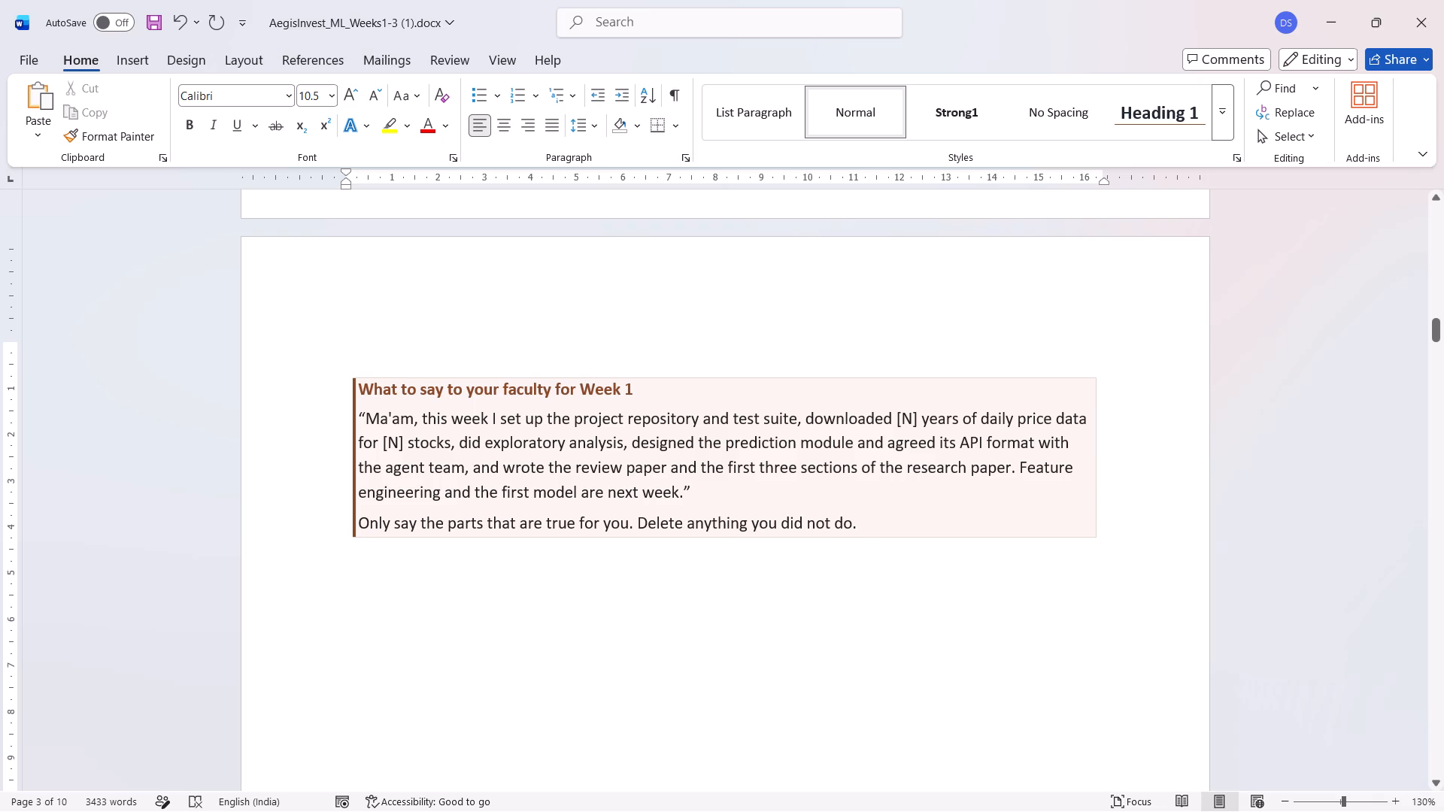
# Delete the "What to say to your faculty for Week 1" callout box before the Week 2 heading.
pyautogui.moveTo(1134, 536); pyautogui.dragTo(328, 368)
pyautogui.press('BackSpace')
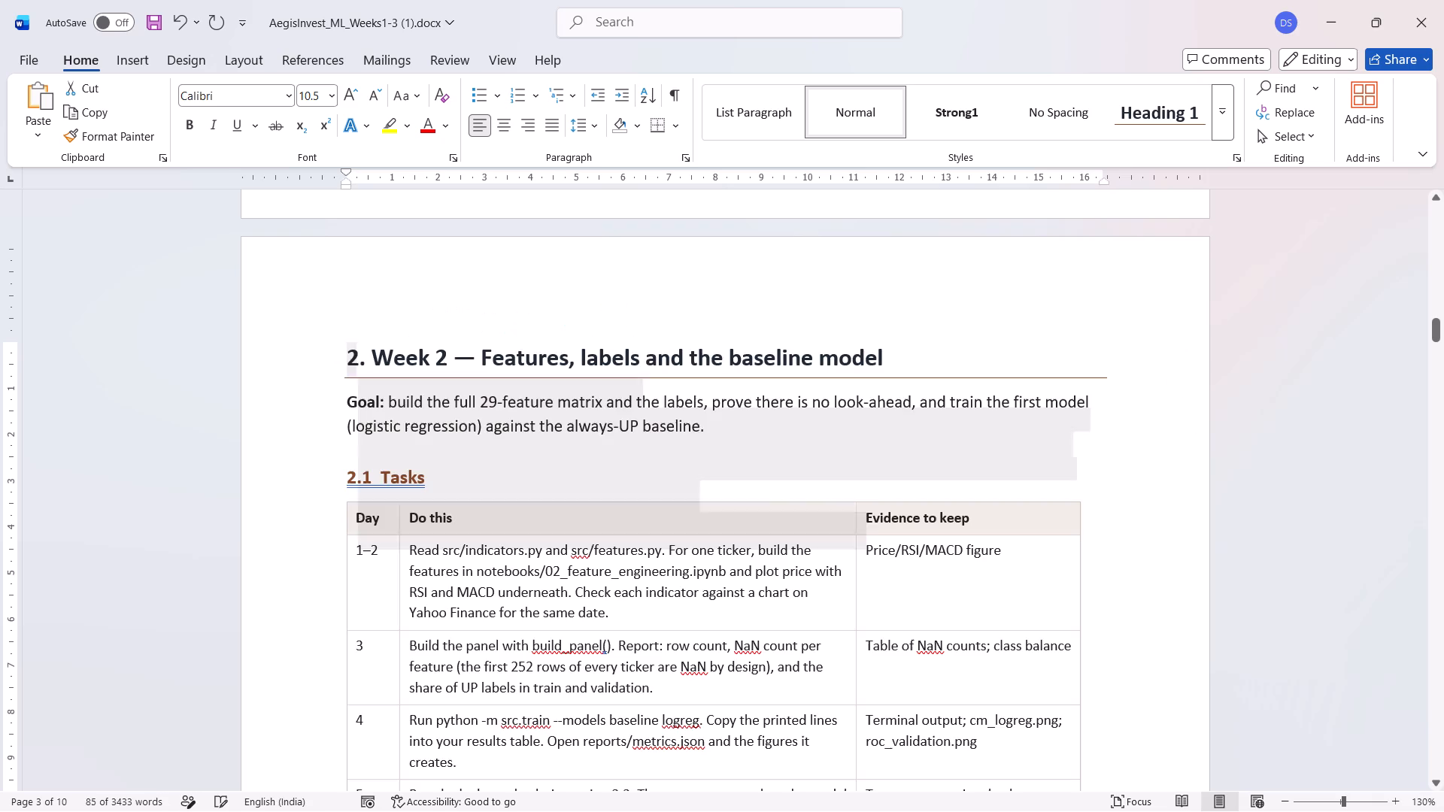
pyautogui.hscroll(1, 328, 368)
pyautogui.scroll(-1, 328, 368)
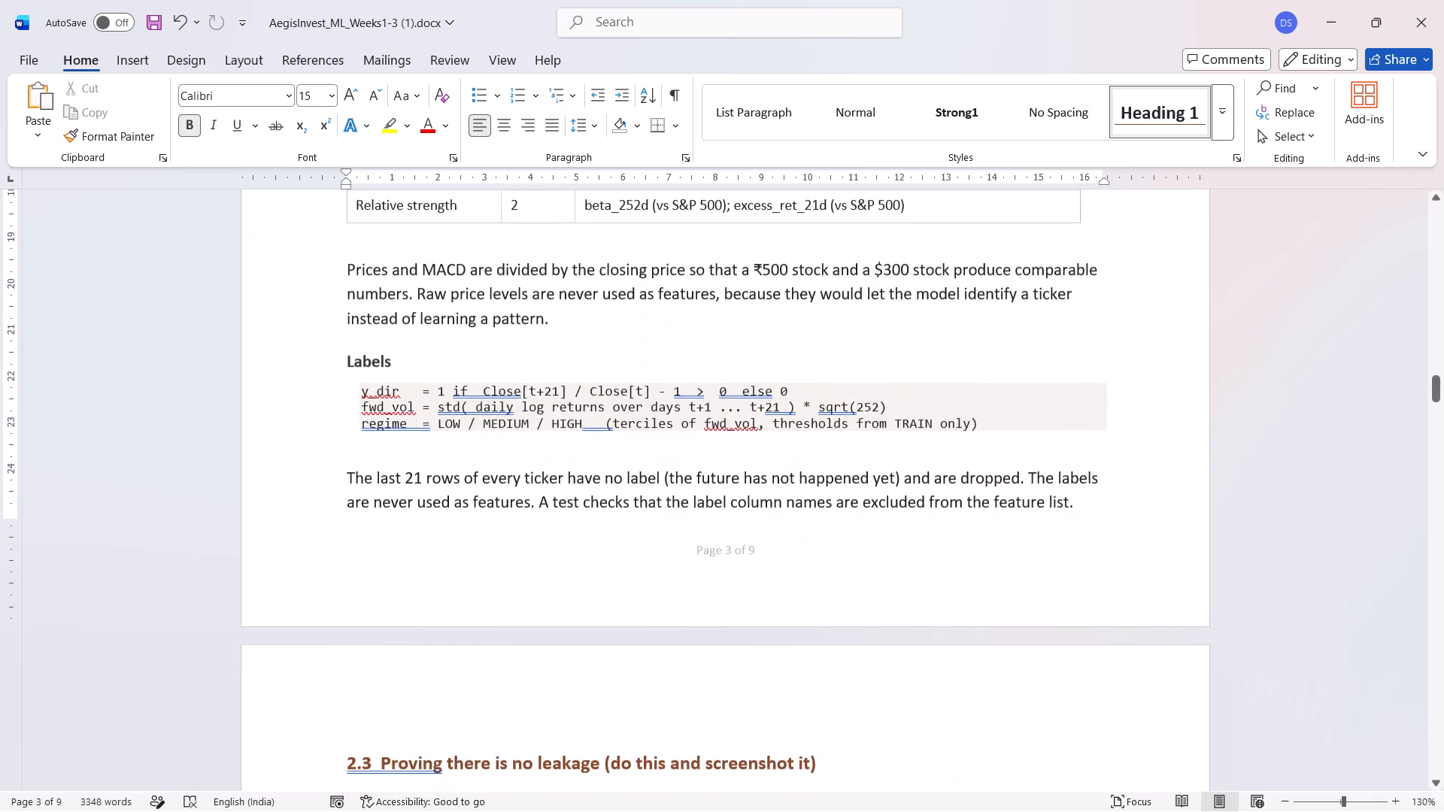
# Delete the "Week 2 status to show your faculty" callout box, including its heading, at the end of the Week 2 section.
pyautogui.scroll(-2, 328, 368)
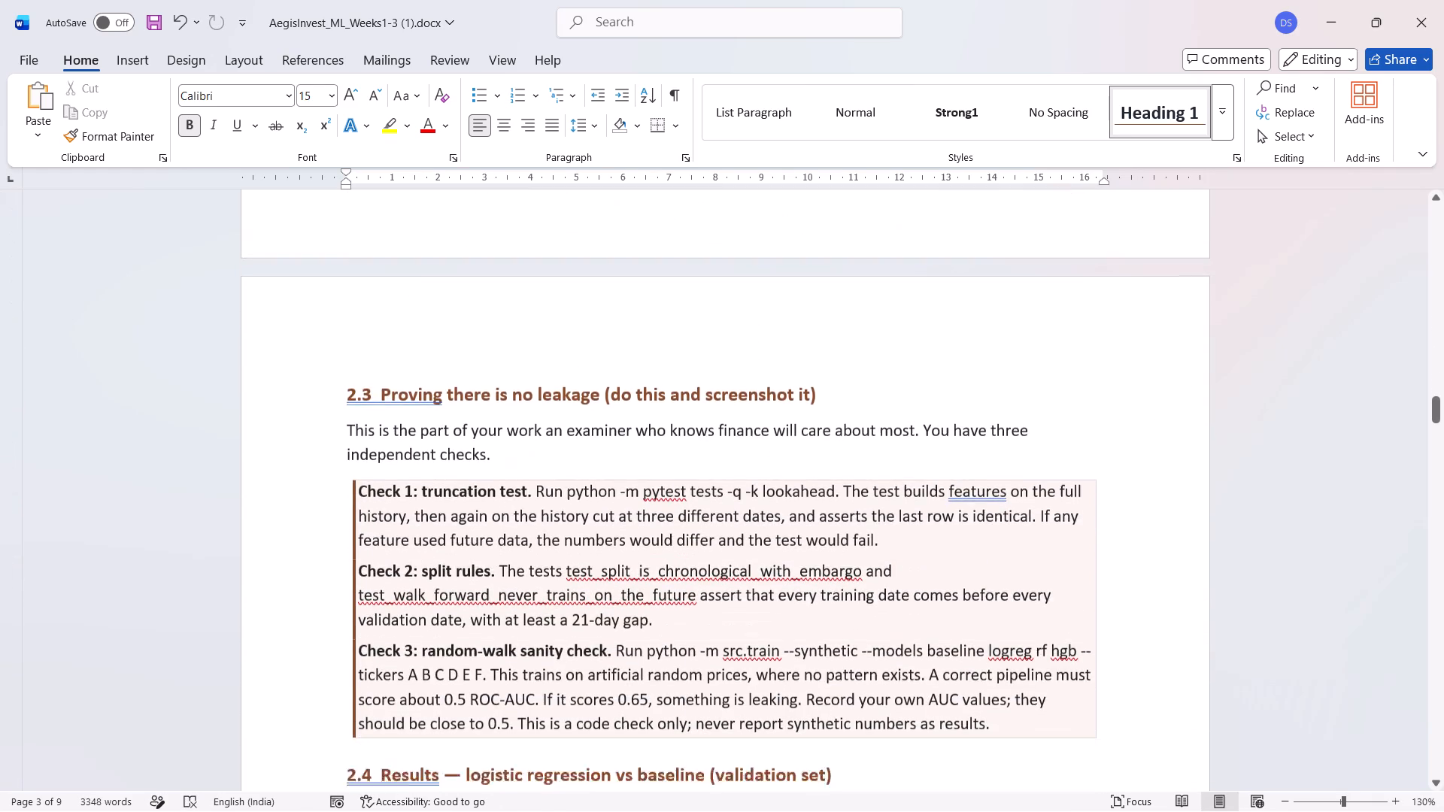
pyautogui.scroll(-1, 328, 368)
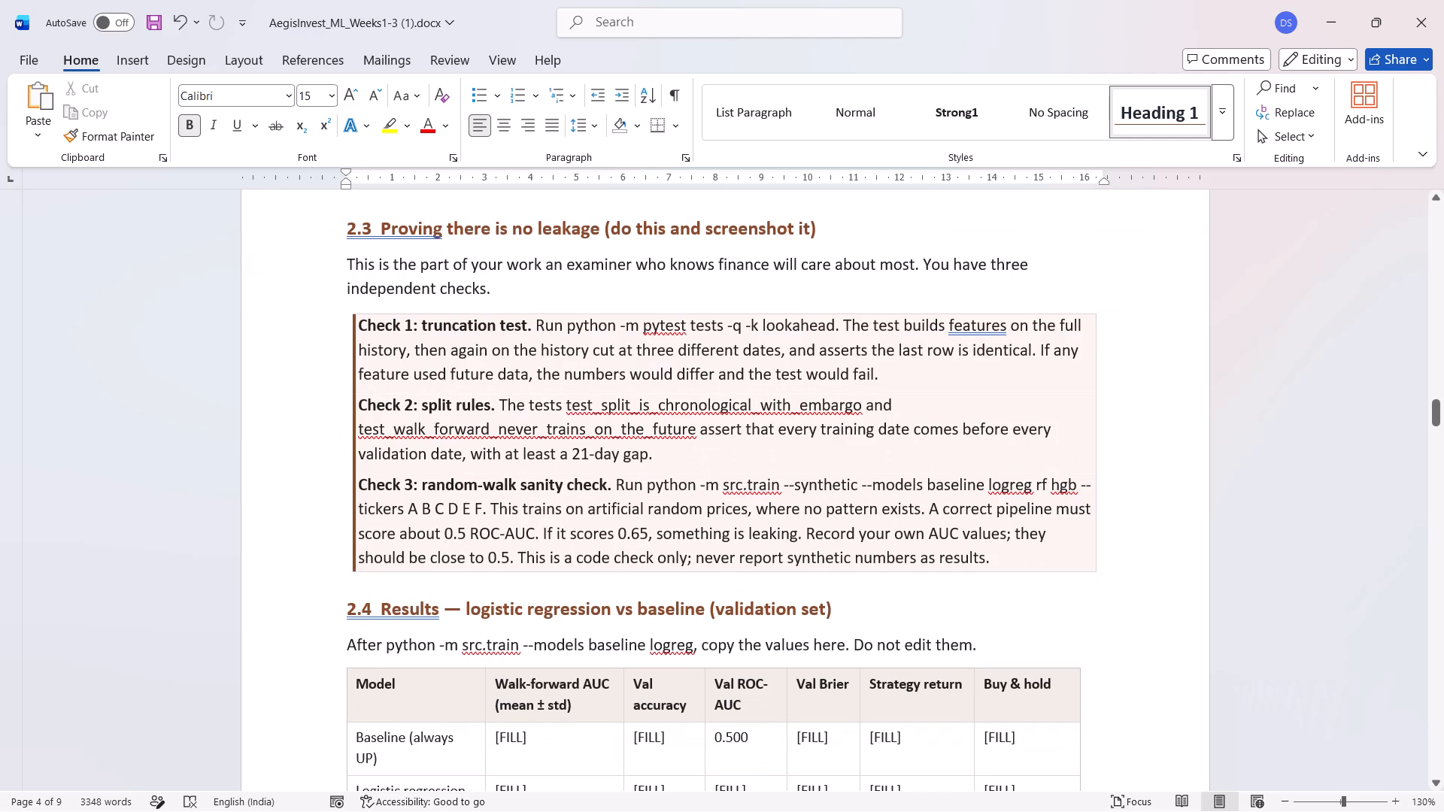
pyautogui.scroll(-1, 328, 368)
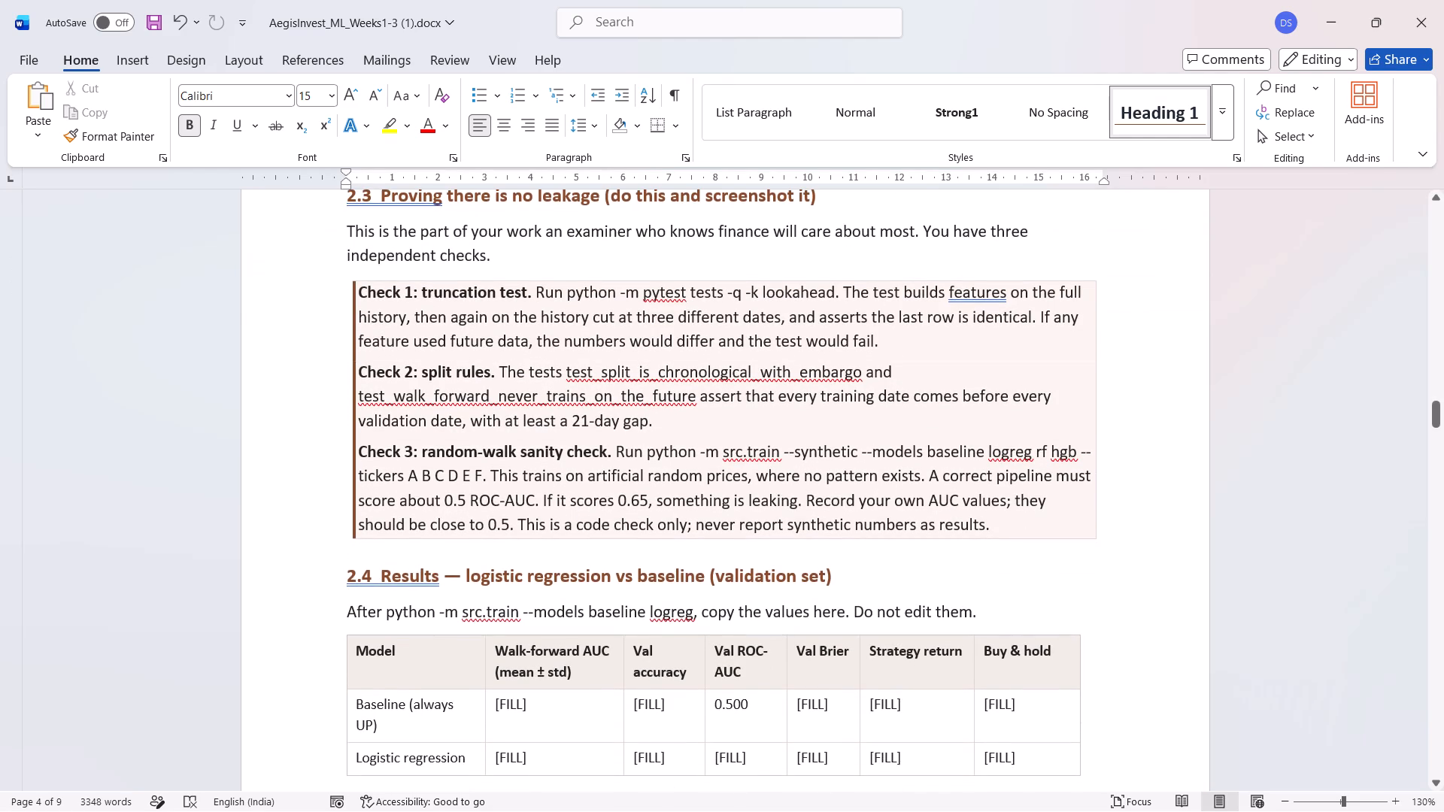
pyautogui.scroll(-2, 328, 368)
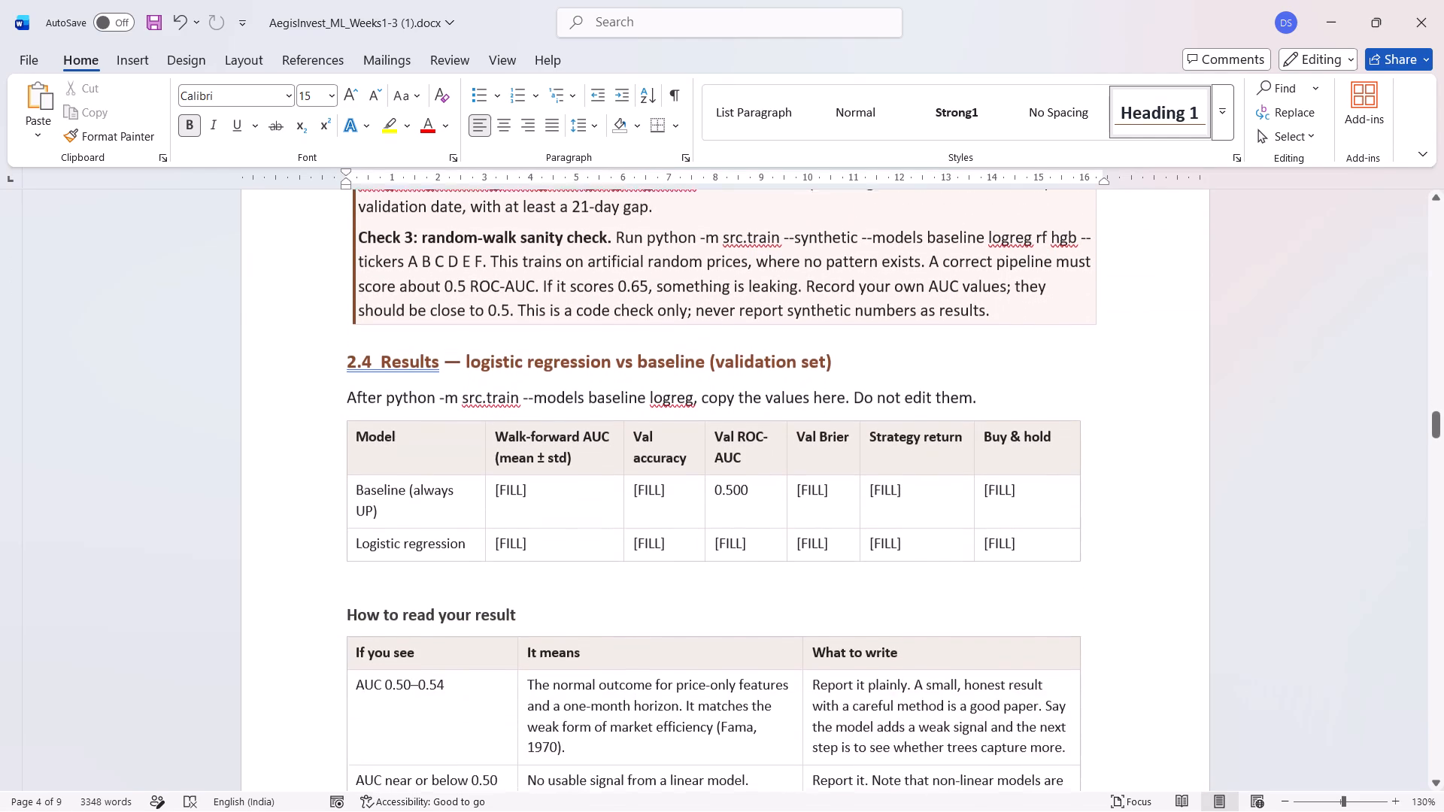
pyautogui.scroll(-1, 328, 368)
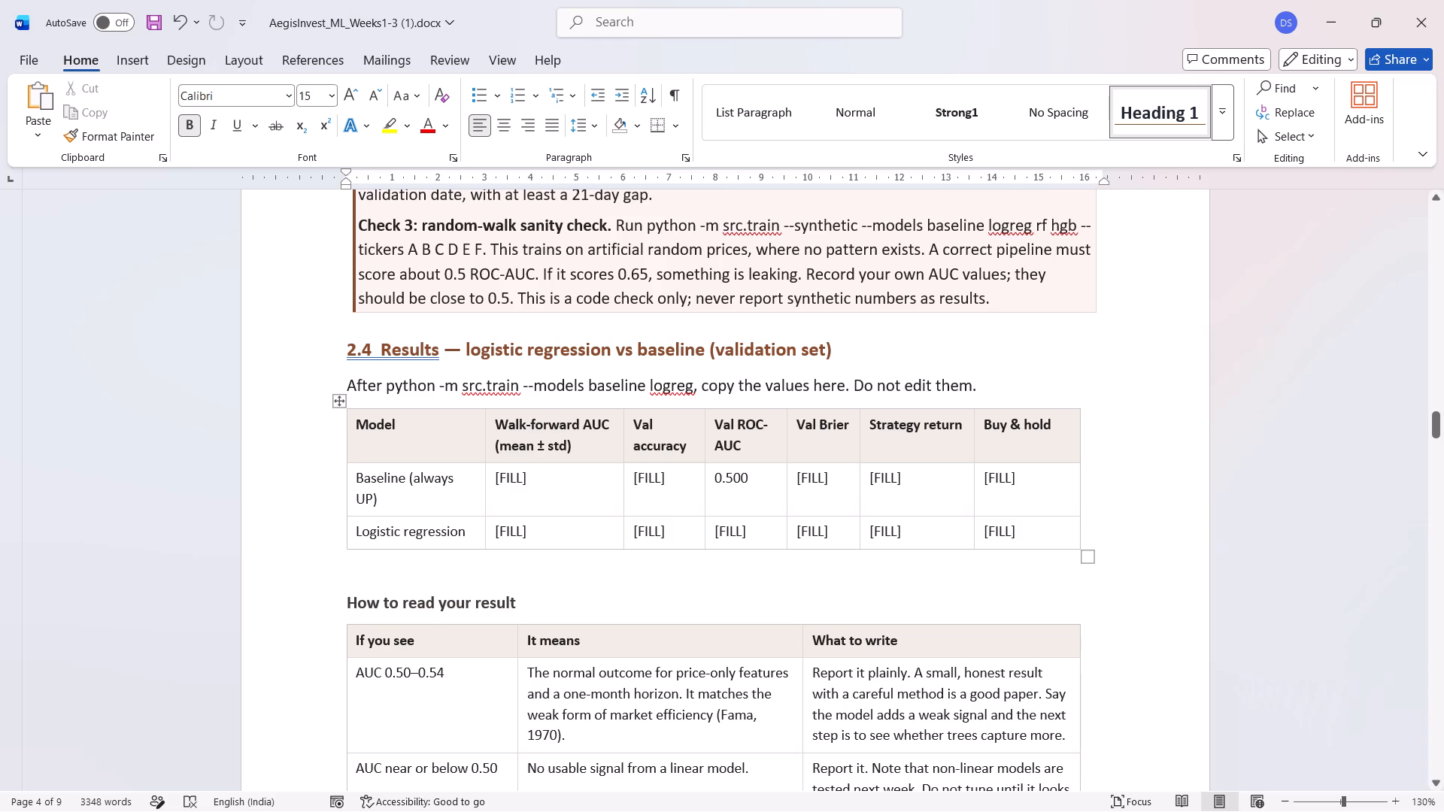
pyautogui.scroll(-2, 740, 562)
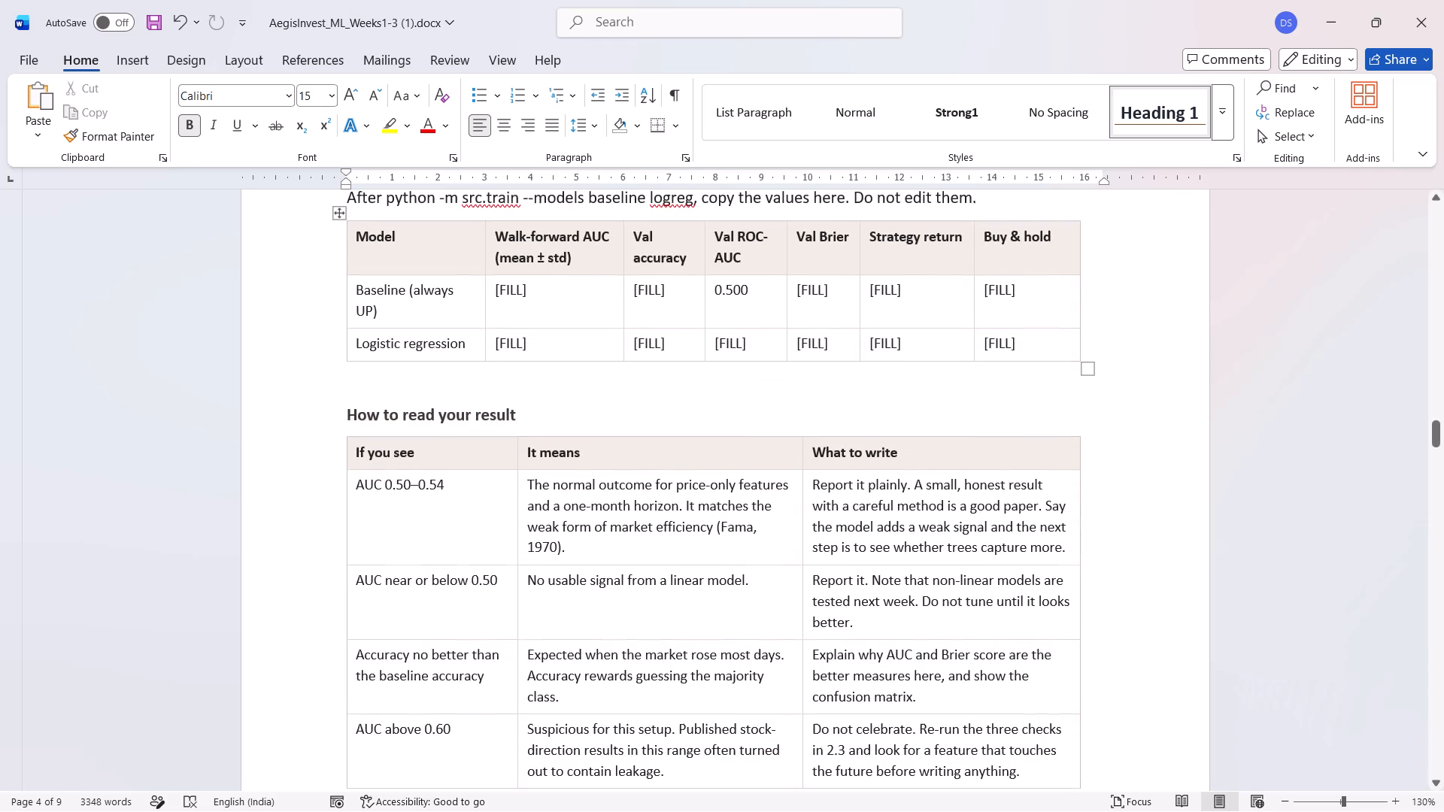
pyautogui.scroll(1, 745, 576)
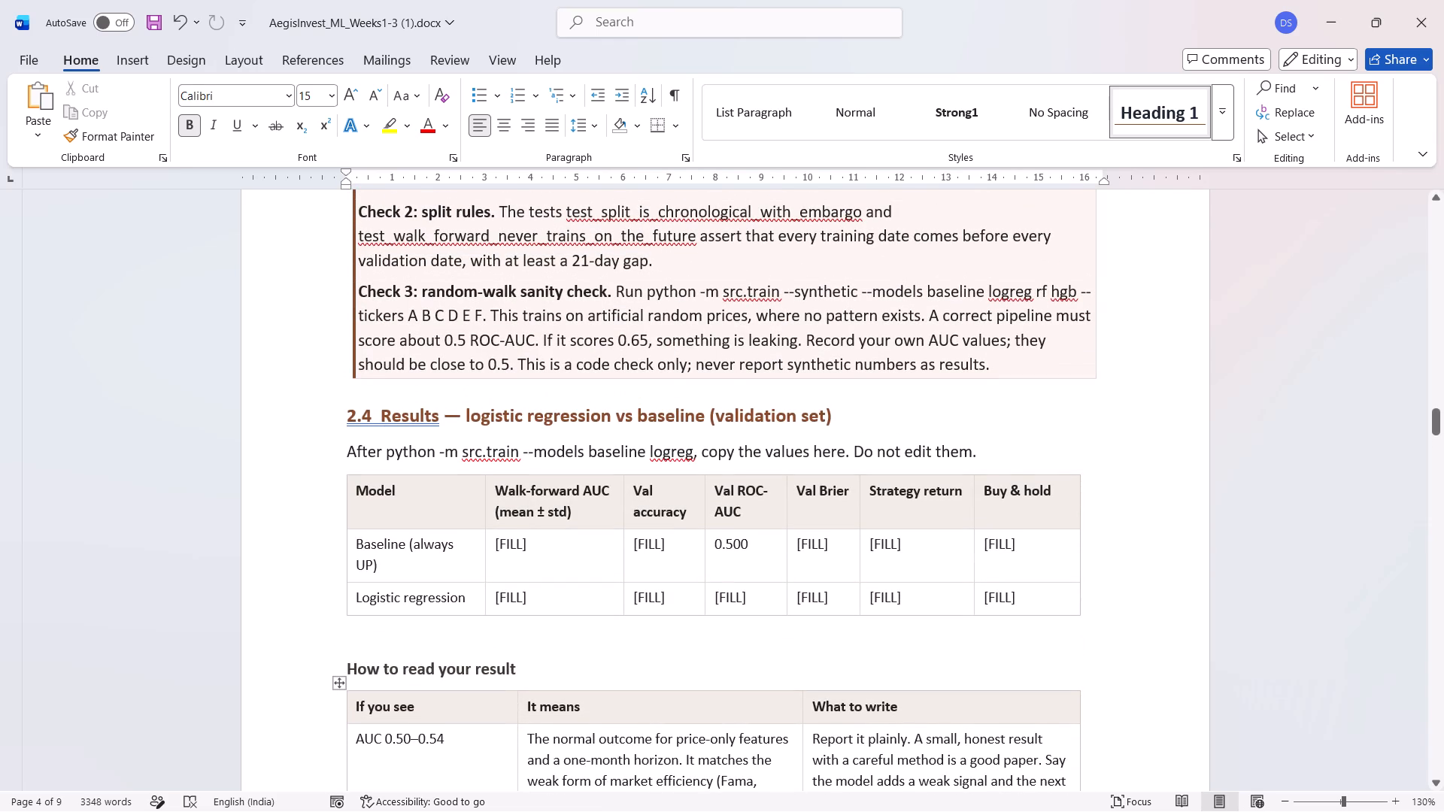
pyautogui.scroll(-3, 809, 710)
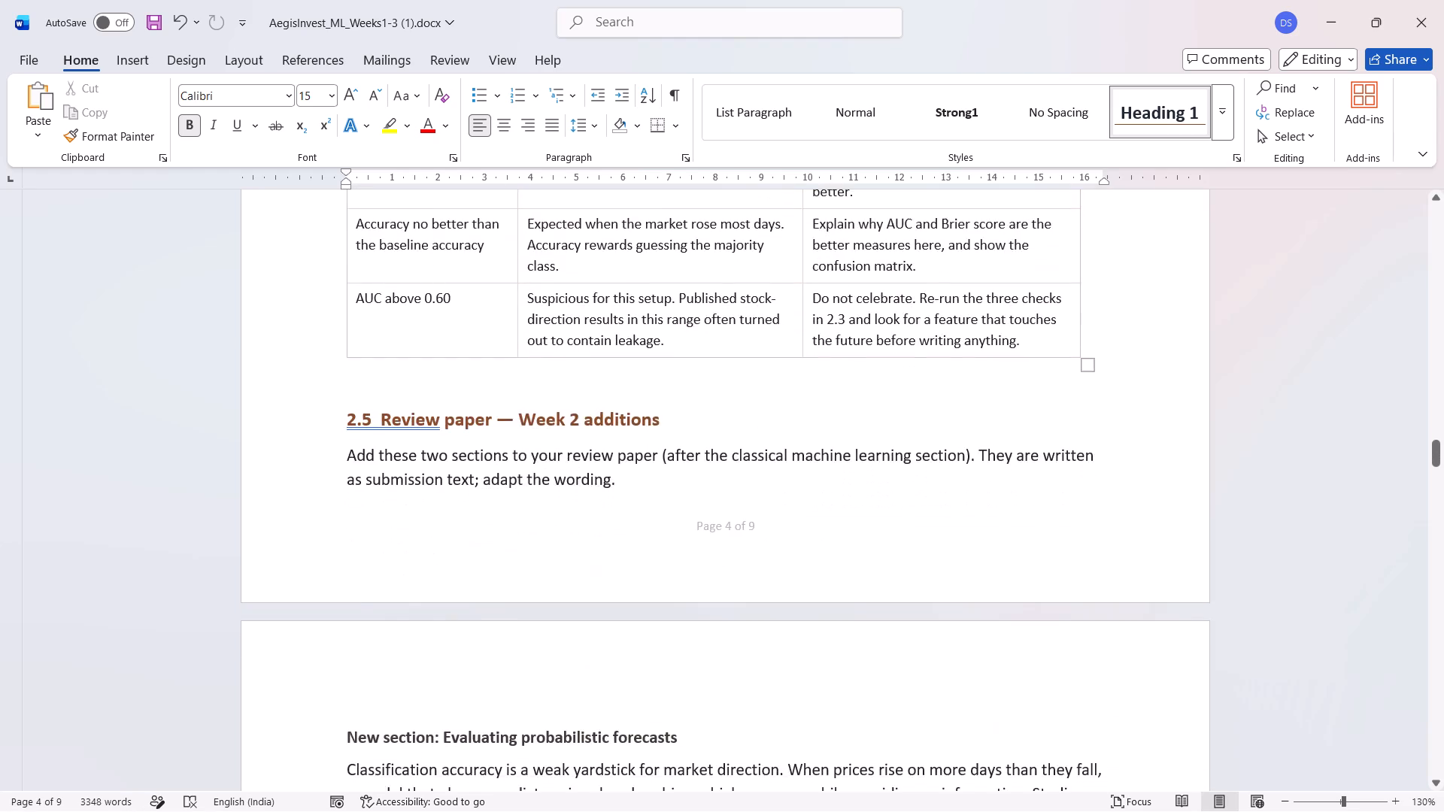
pyautogui.scroll(-5, 809, 710)
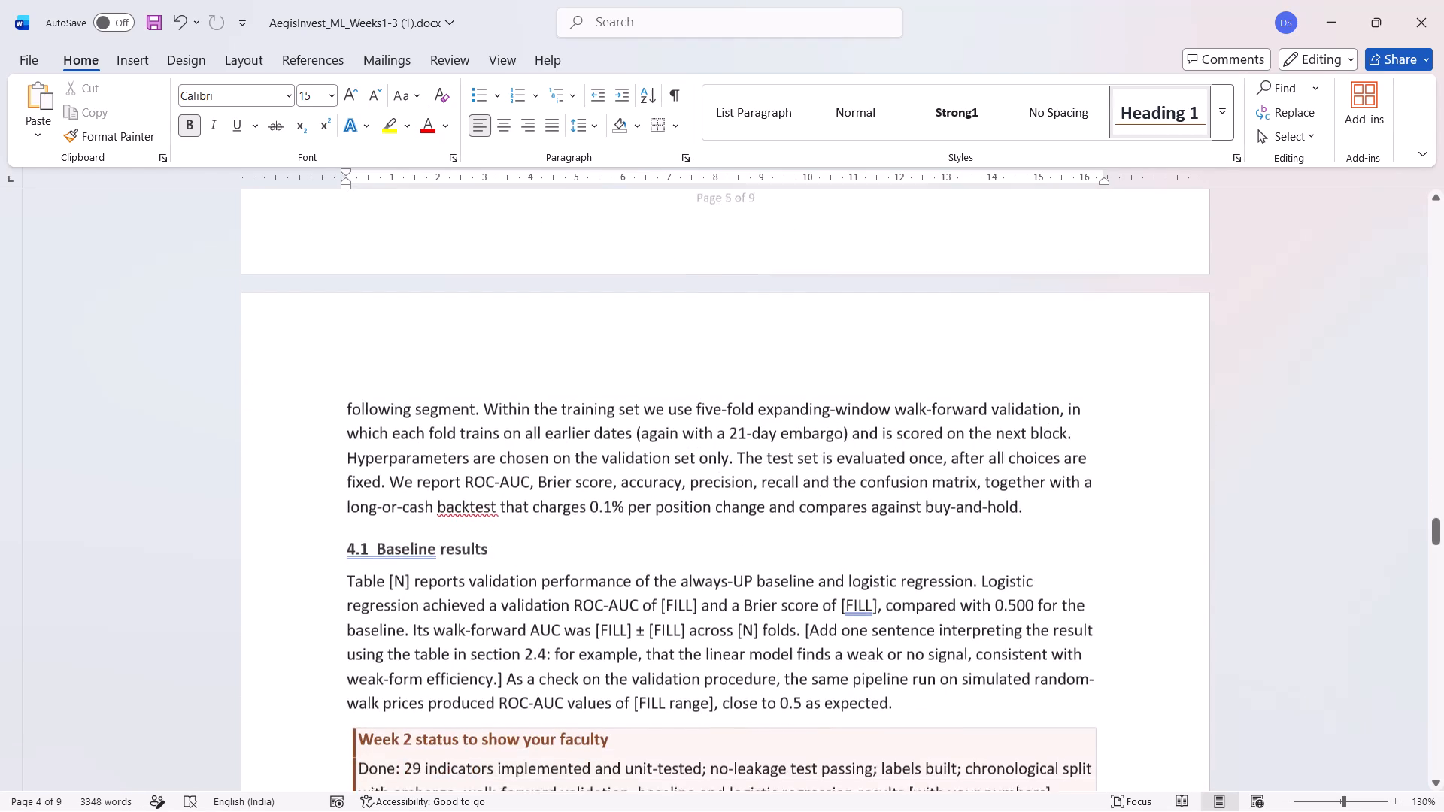
pyautogui.scroll(-1, 809, 710)
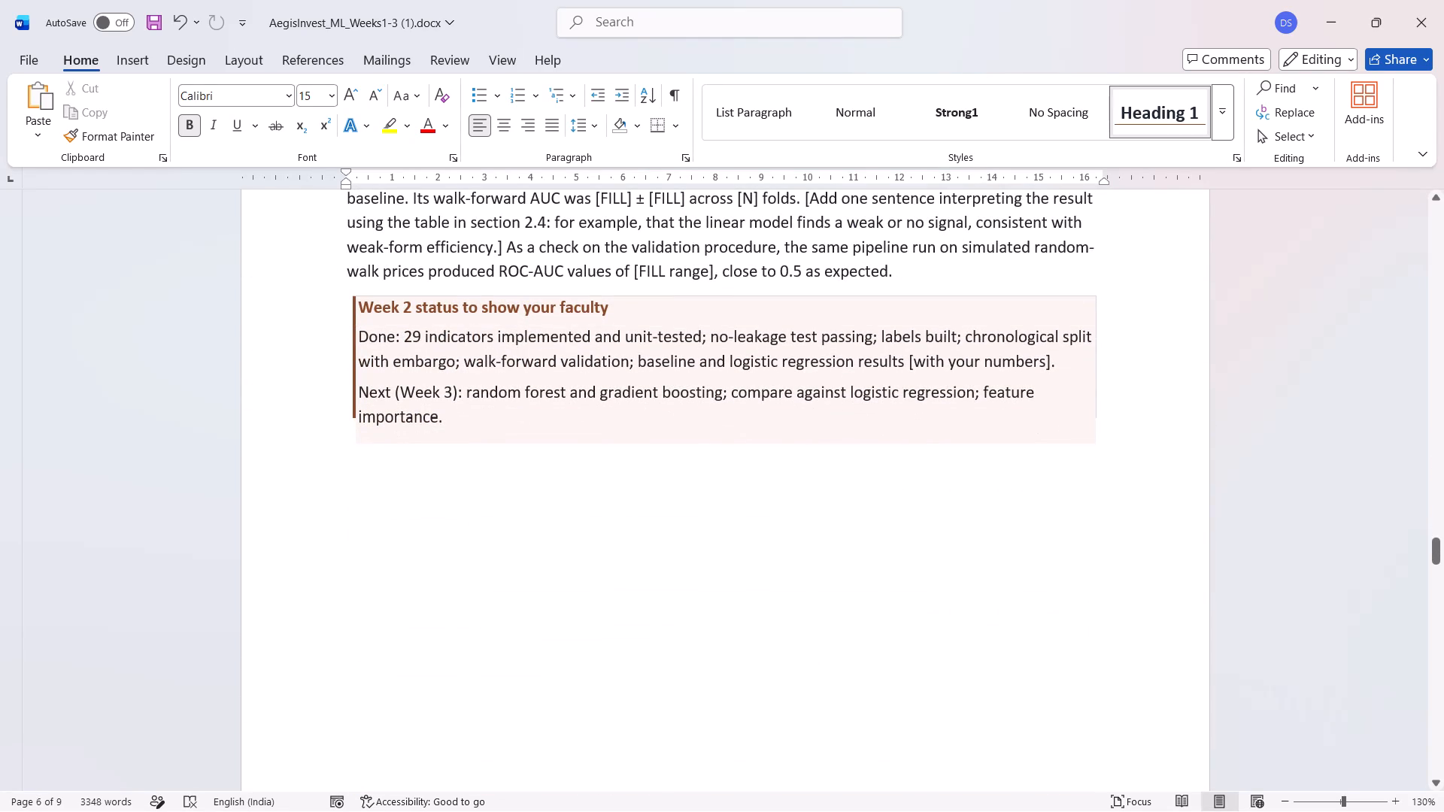
pyautogui.moveTo(1118, 418); pyautogui.dragTo(365, 329)
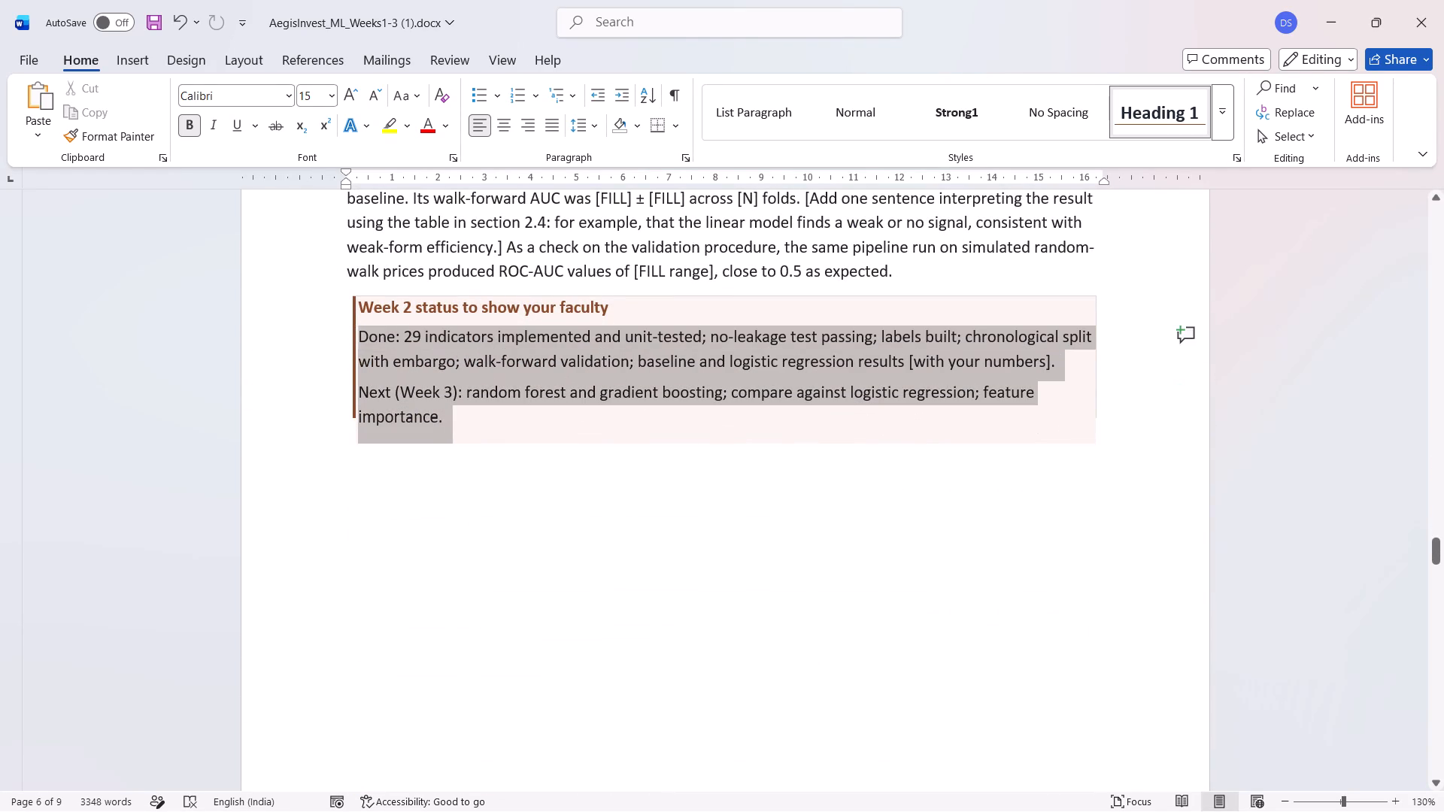
pyautogui.moveTo(365, 329); pyautogui.dragTo(353, 316)
pyautogui.press('BackSpace')
# Look through the Week 3 section for leftover guidance and unfilled content, ending at the report header on the first page.
pyautogui.scroll(1, 353, 316)
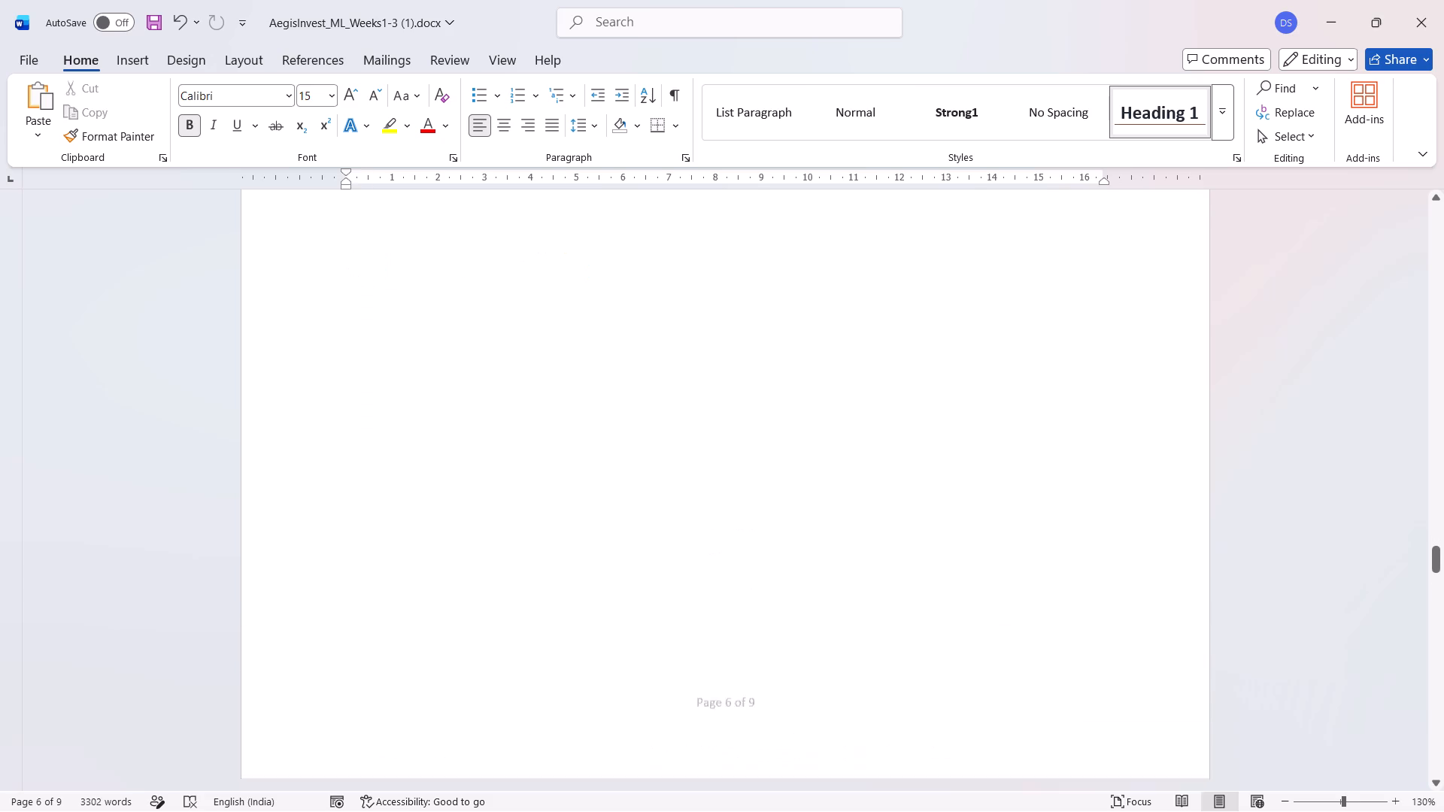
pyautogui.scroll(2, 353, 316)
pyautogui.scroll(-4, 353, 316)
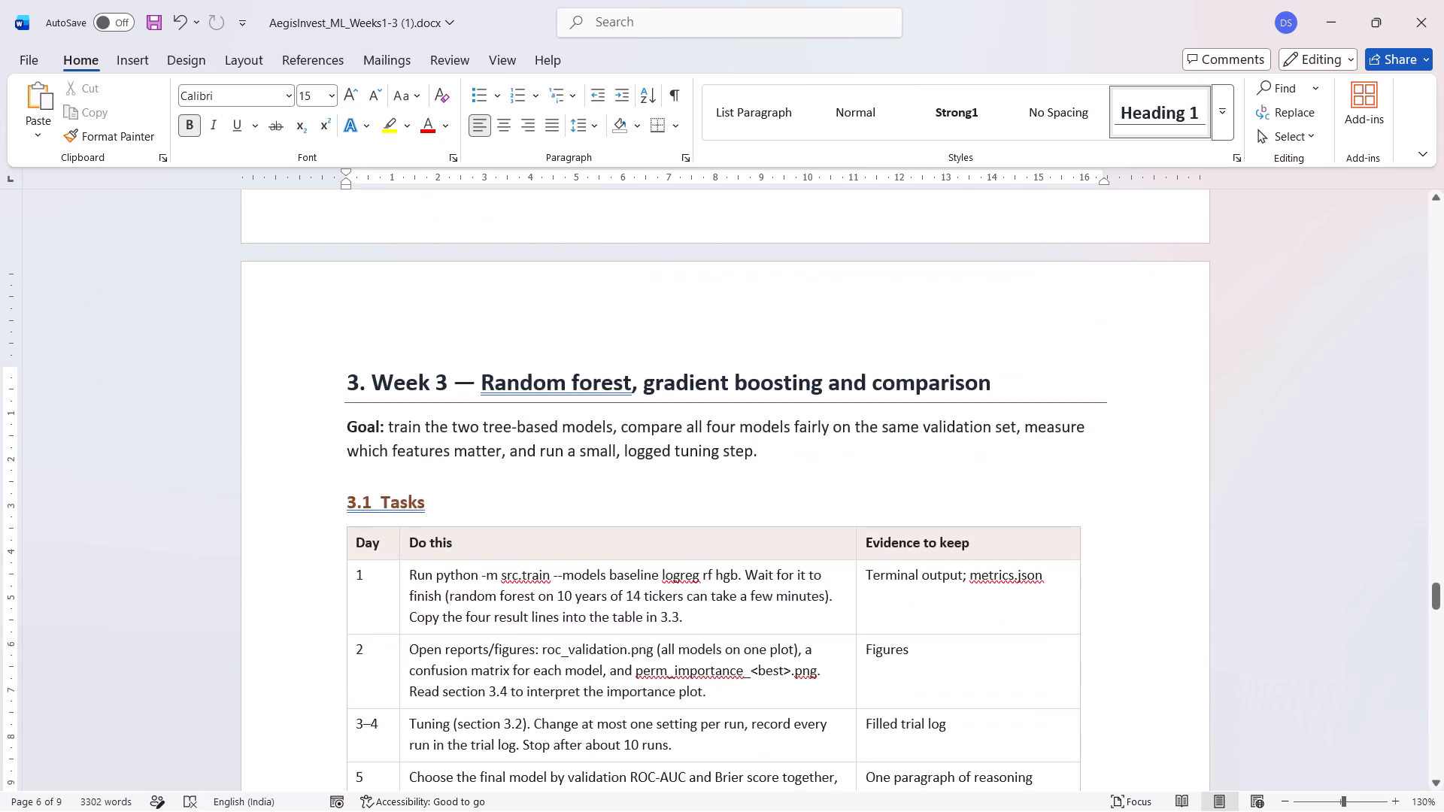
pyautogui.scroll(-5, 353, 316)
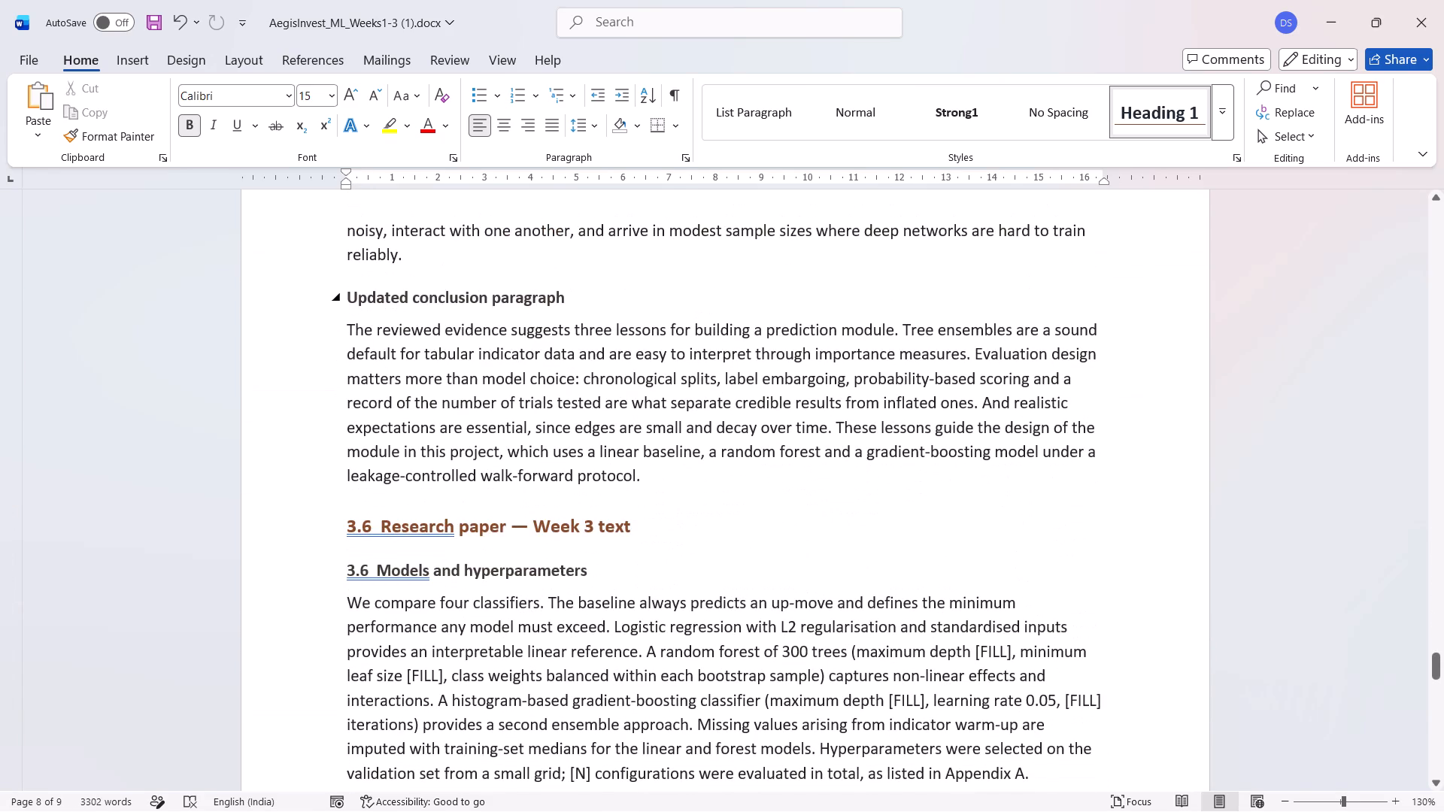
pyautogui.scroll(-6, 353, 316)
pyautogui.scroll(12, 353, 316)
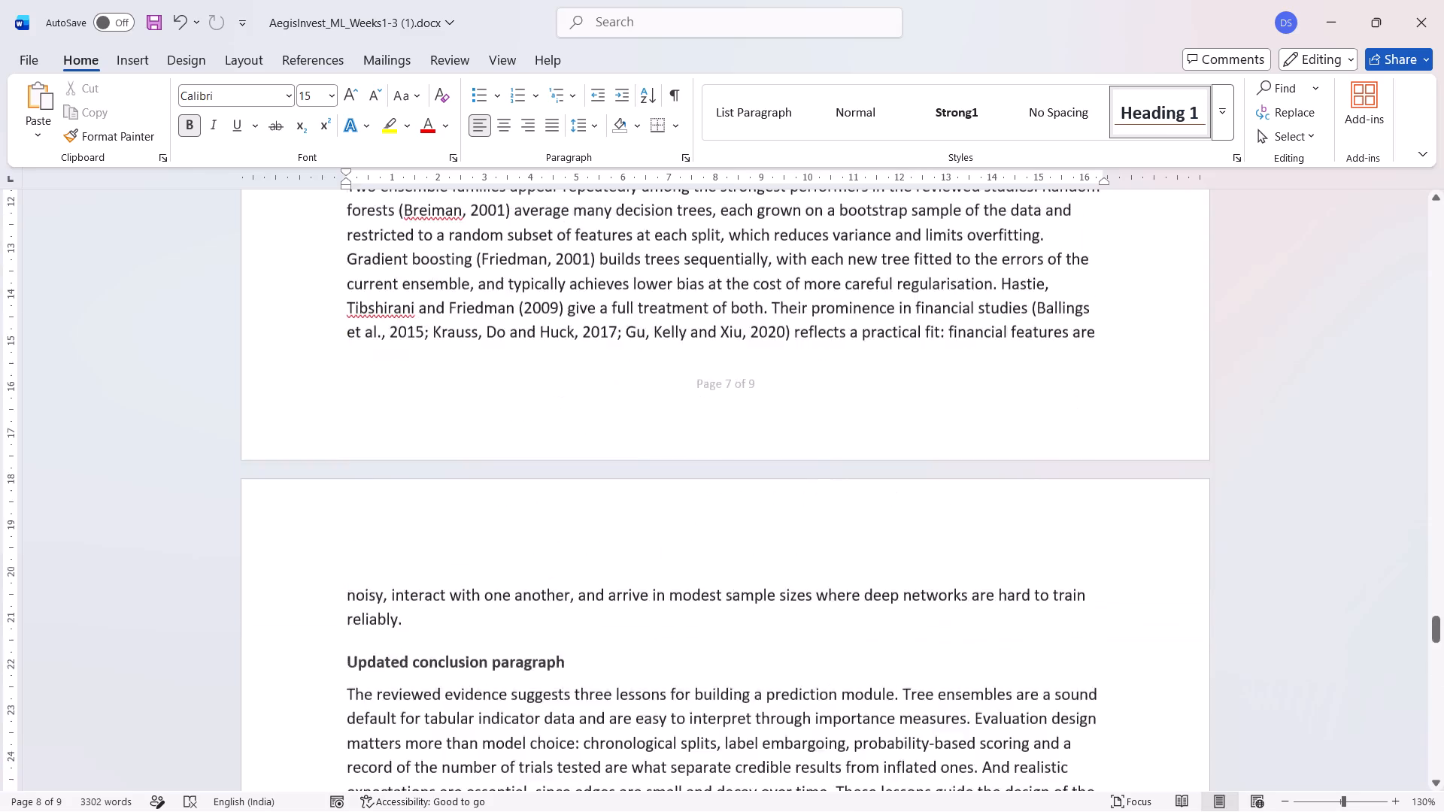
pyautogui.scroll(11, 353, 316)
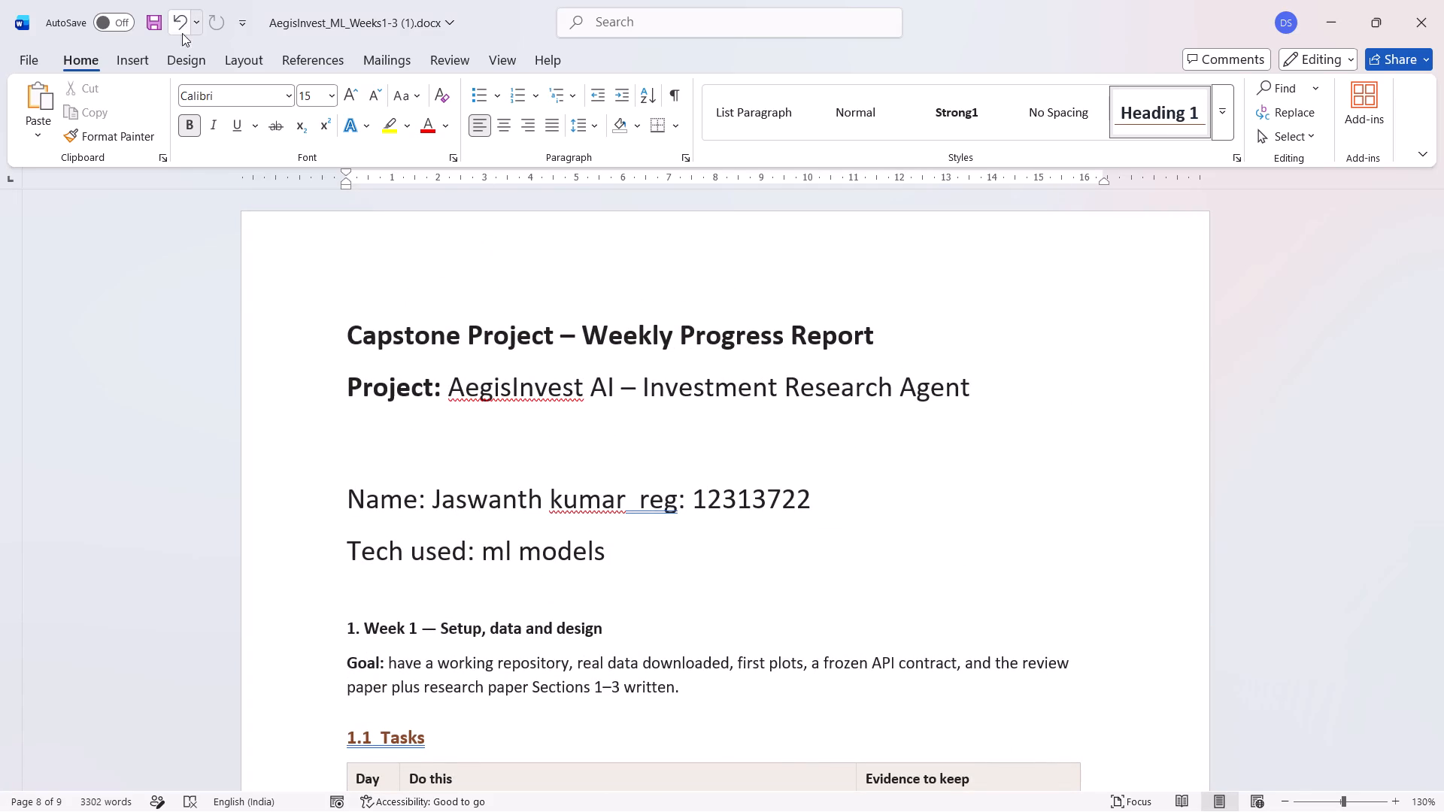
# Save the edited report document.
pyautogui.click(156, 29)
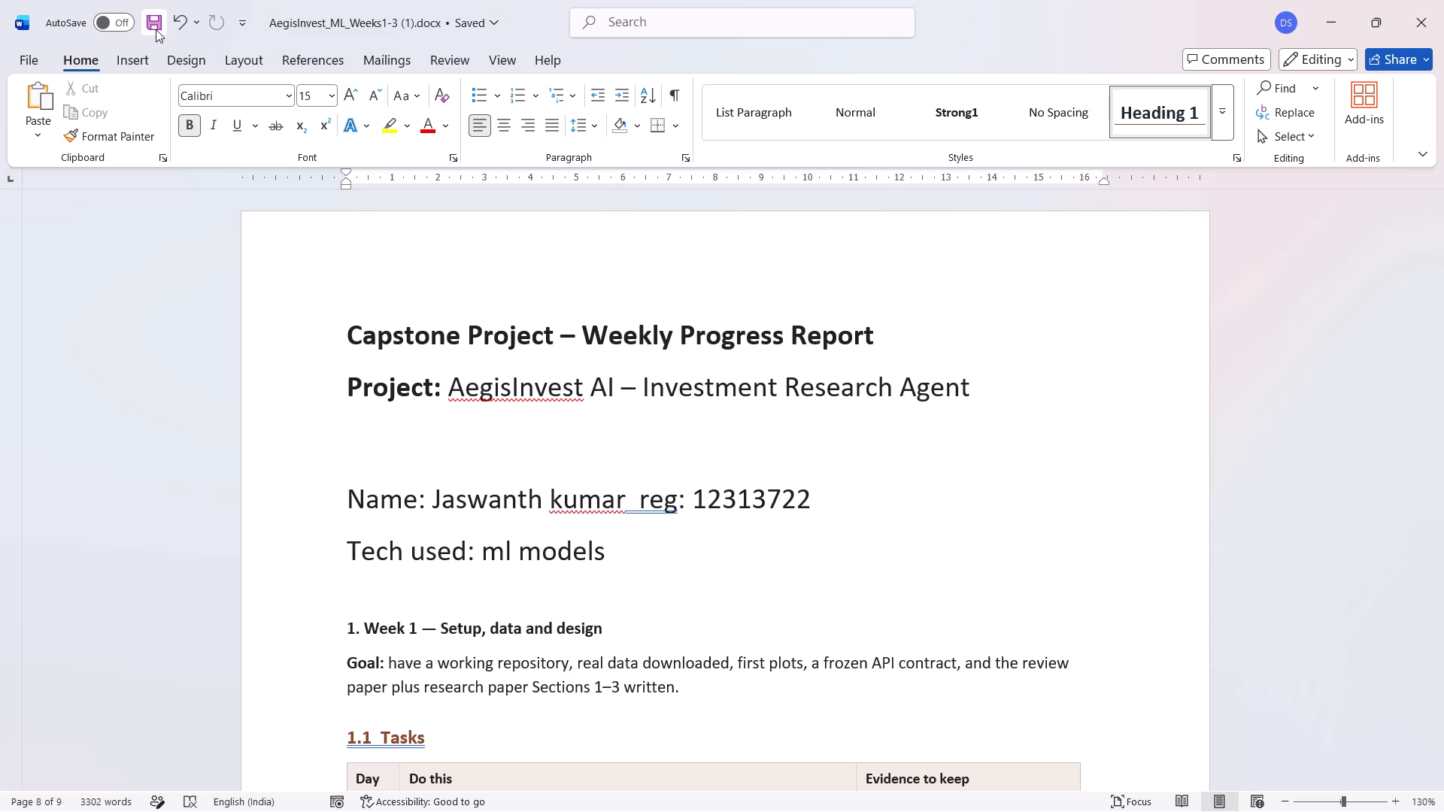
# Minimise the report document and switch to File Explorer showing the F:\ drive.
pyautogui.click(1330, 0)
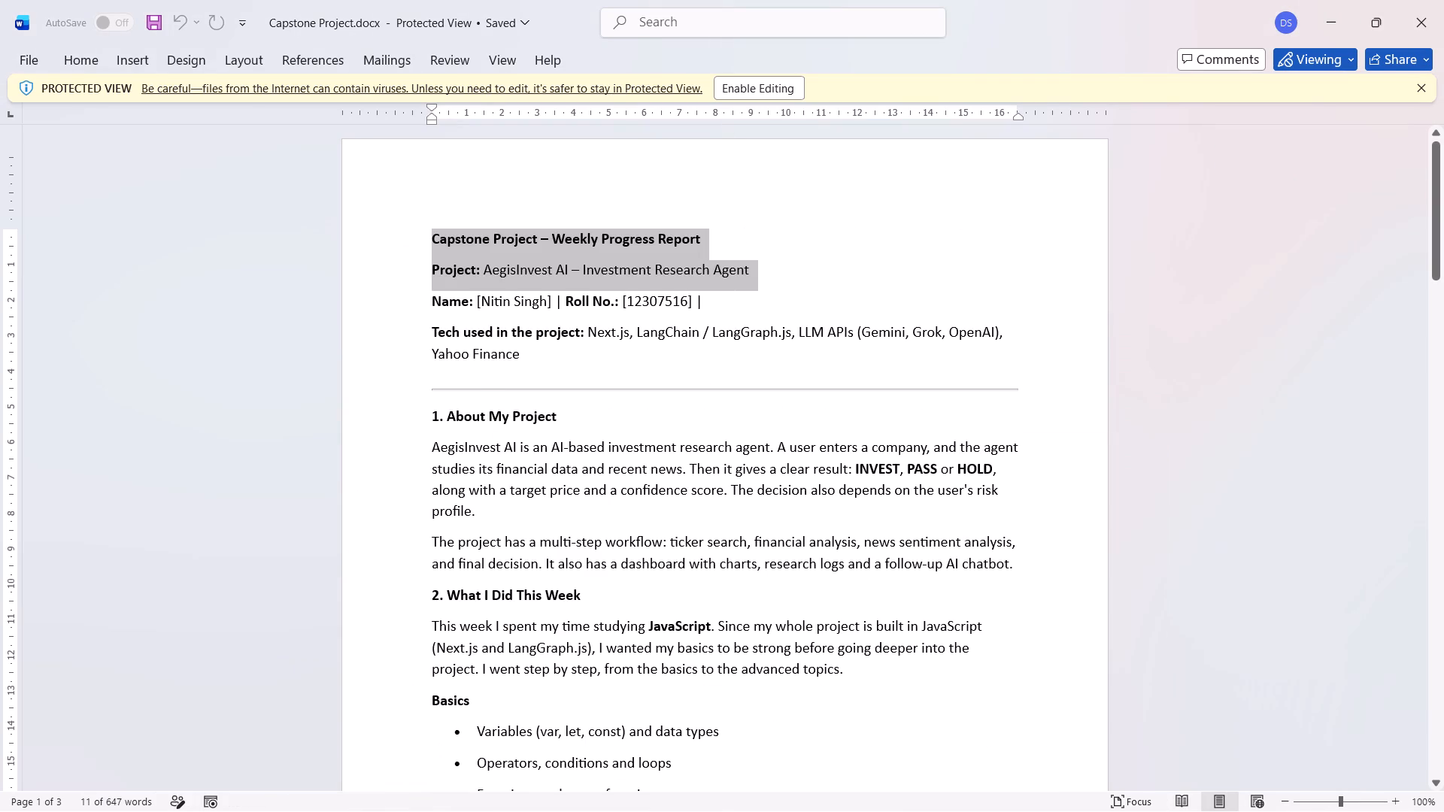
pyautogui.hscroll(-1, 777, 308)
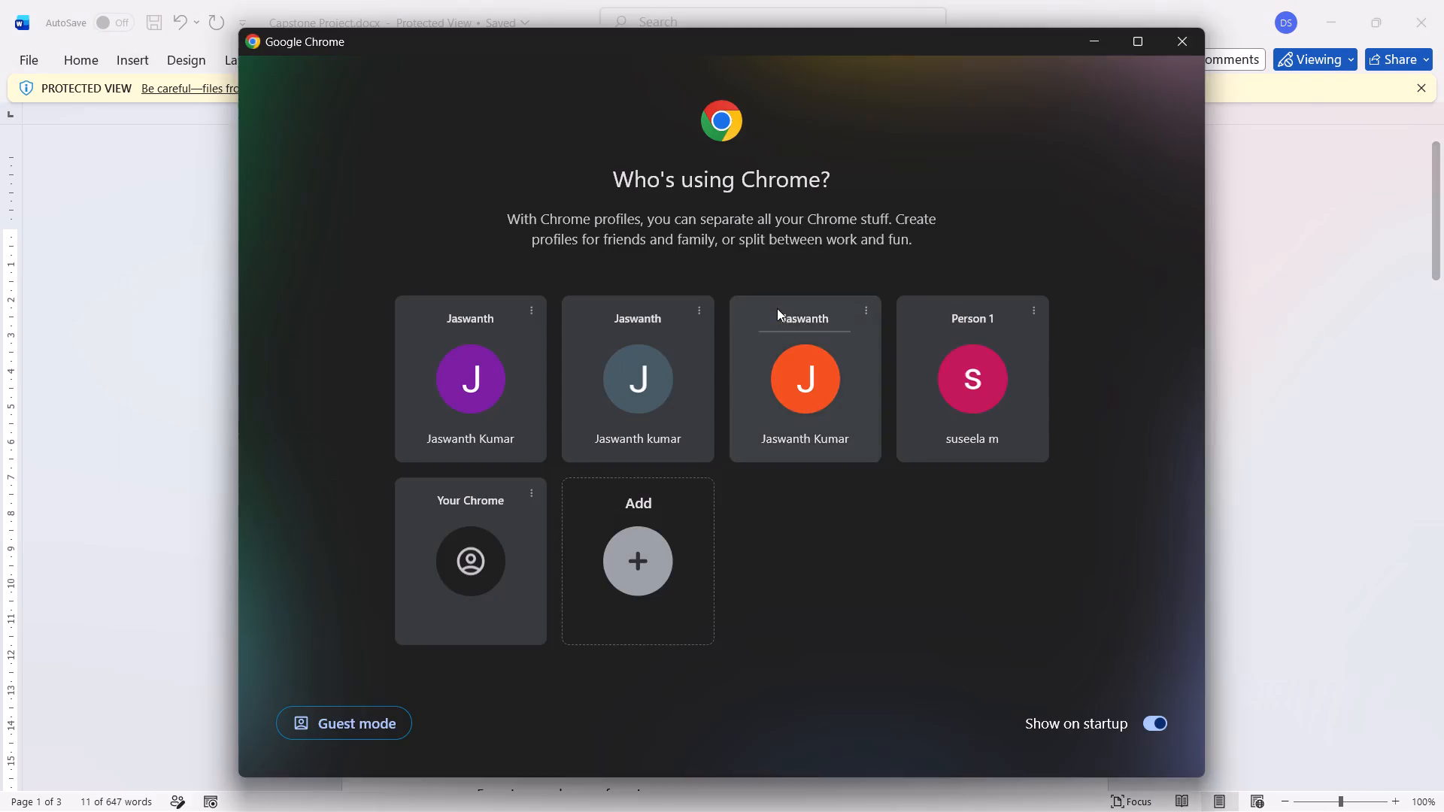
pyautogui.moveTo(777, 308); pyautogui.dragTo(820, 240)
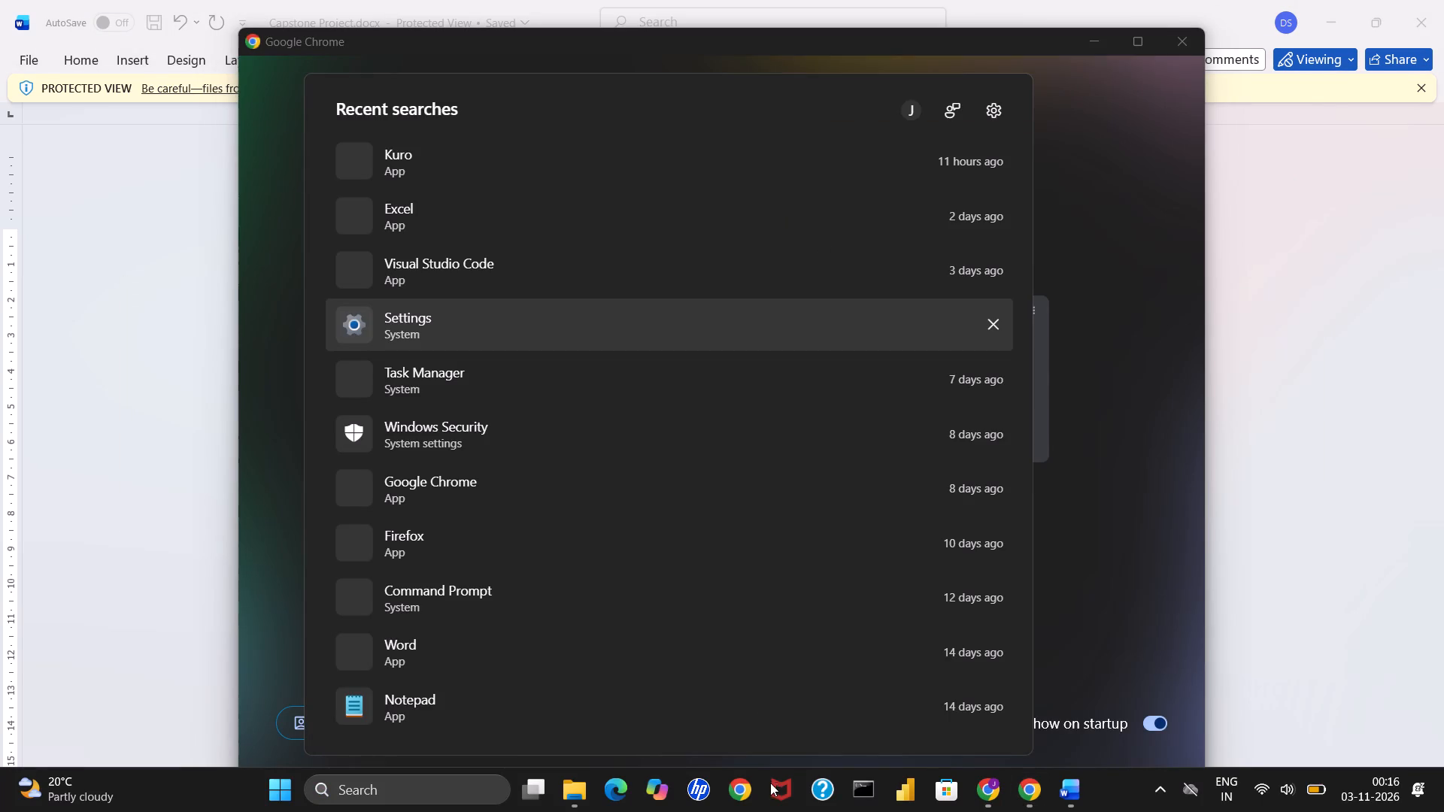
pyautogui.click(575, 792)
pyautogui.click(575, 792)
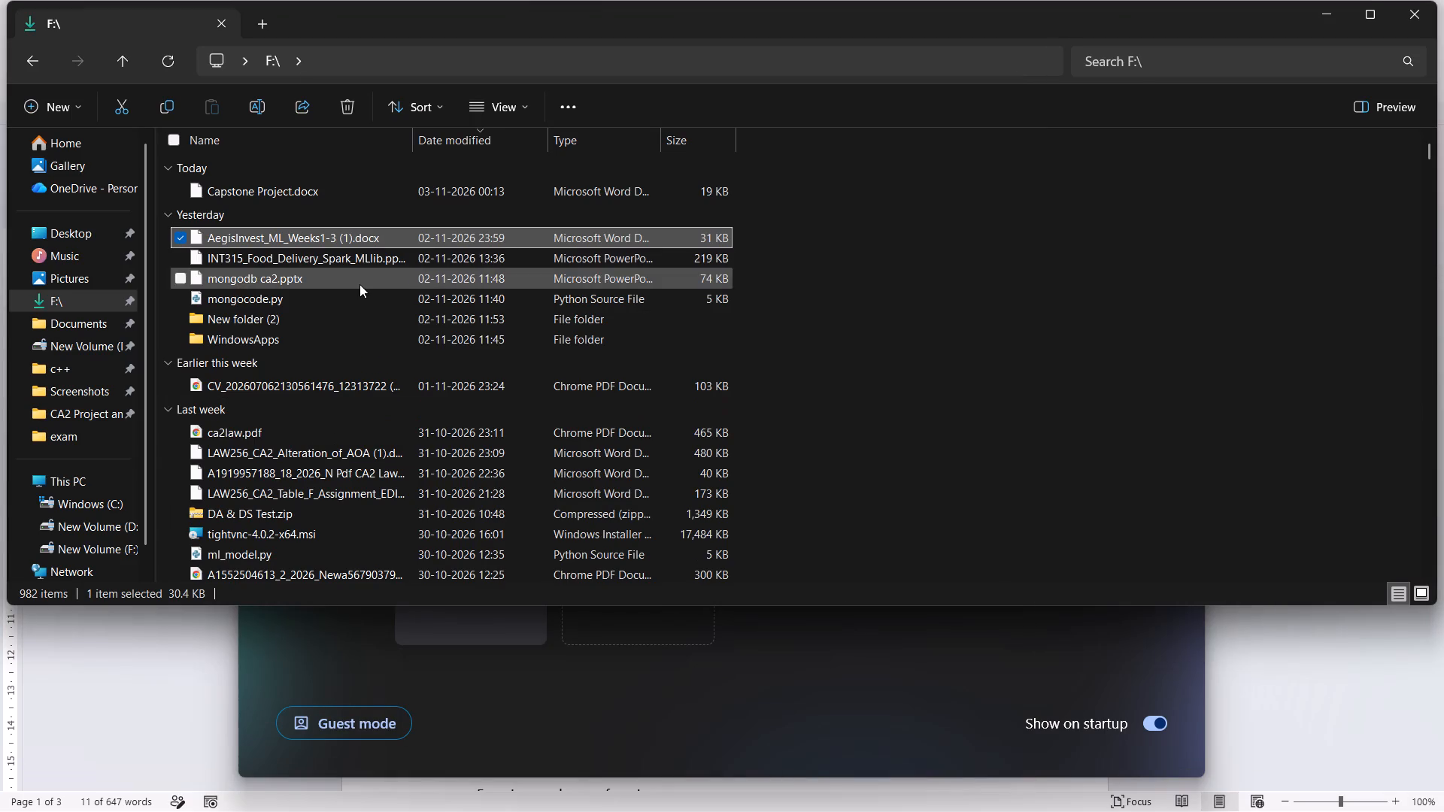
# Start renaming AegisInvest_ML_Weeks1-3 (1).docx, replacing "_ML_Weeks1-3" with a space and "project".
pyautogui.click(295, 244)
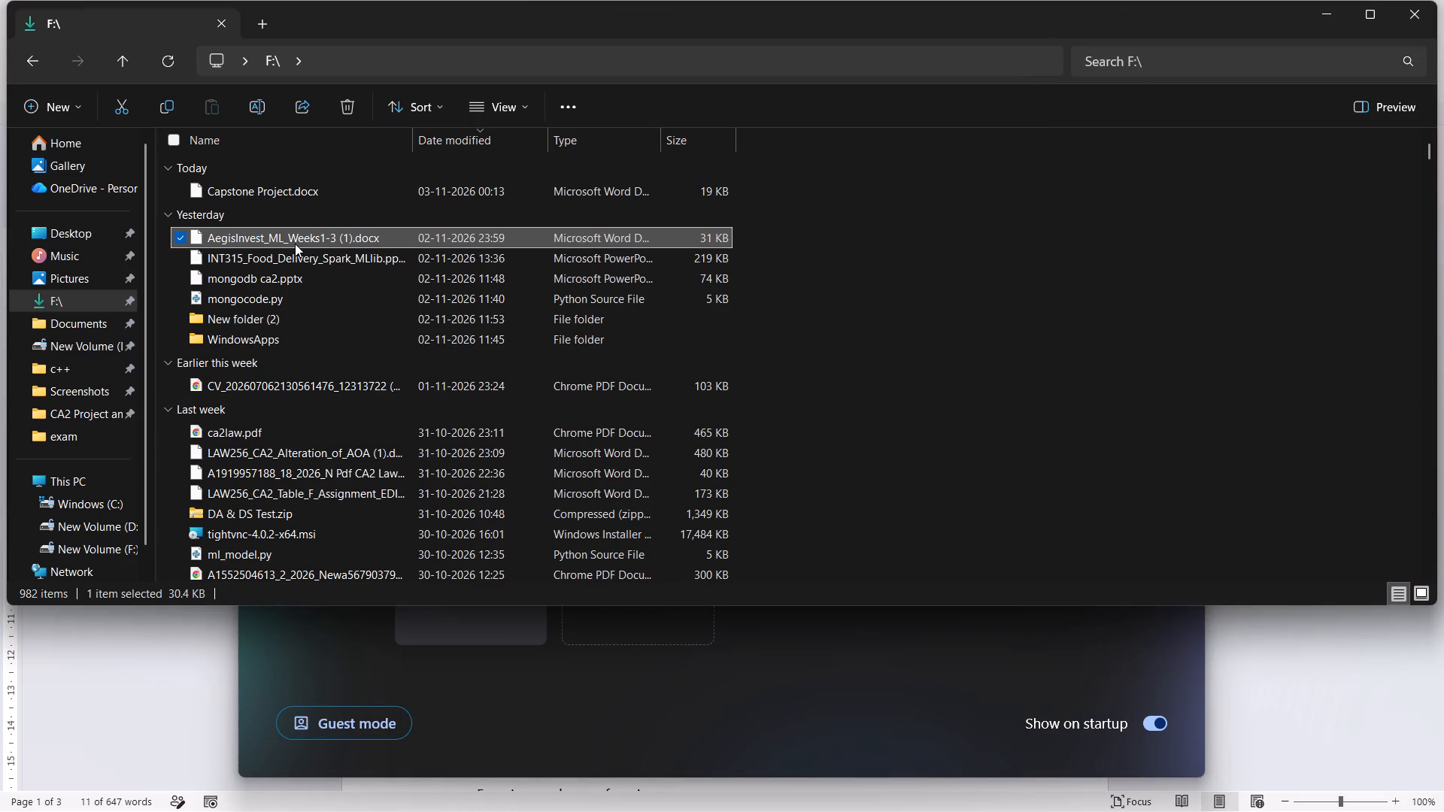
pyautogui.click(308, 232)
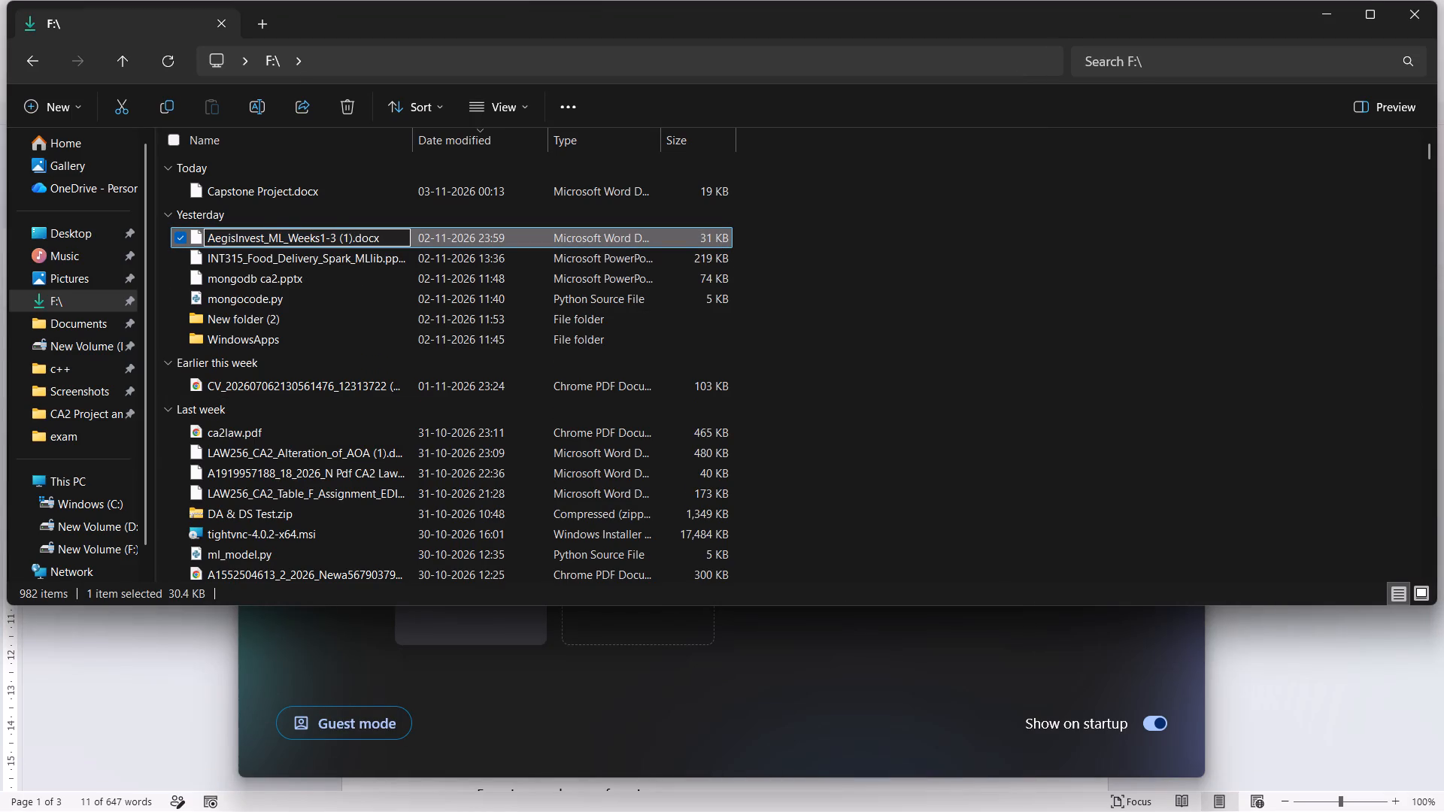
pyautogui.press('Right')
pyautogui.press('Right')
pyautogui.press('Right')
pyautogui.press('Right')
pyautogui.press('Right')
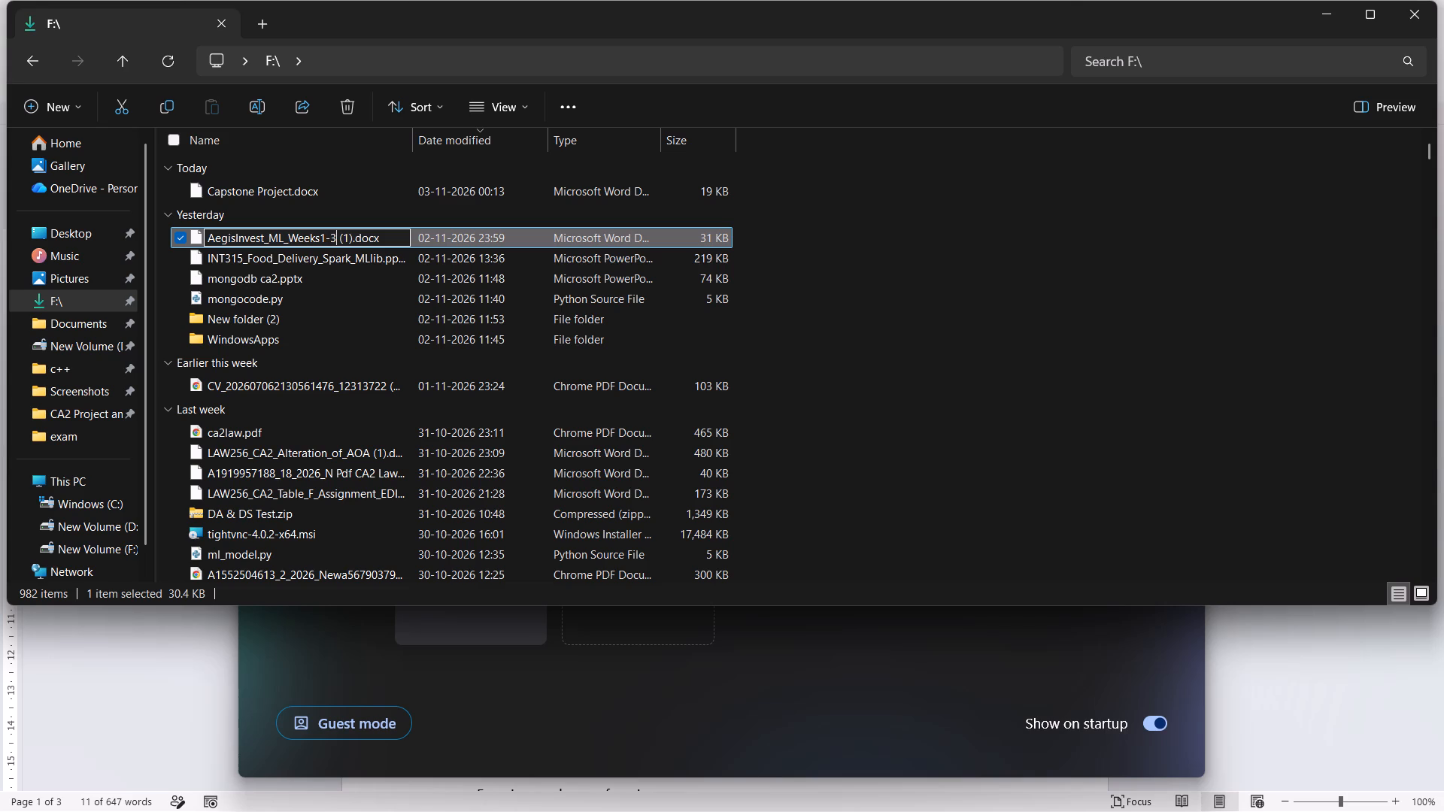
pyautogui.press('BackSpace')
pyautogui.press('BackSpace')
pyautogui.press('BackSpace')
pyautogui.press('BackSpace')
pyautogui.press('BackSpace')
pyautogui.press('BackSpace')
pyautogui.press('BackSpace')
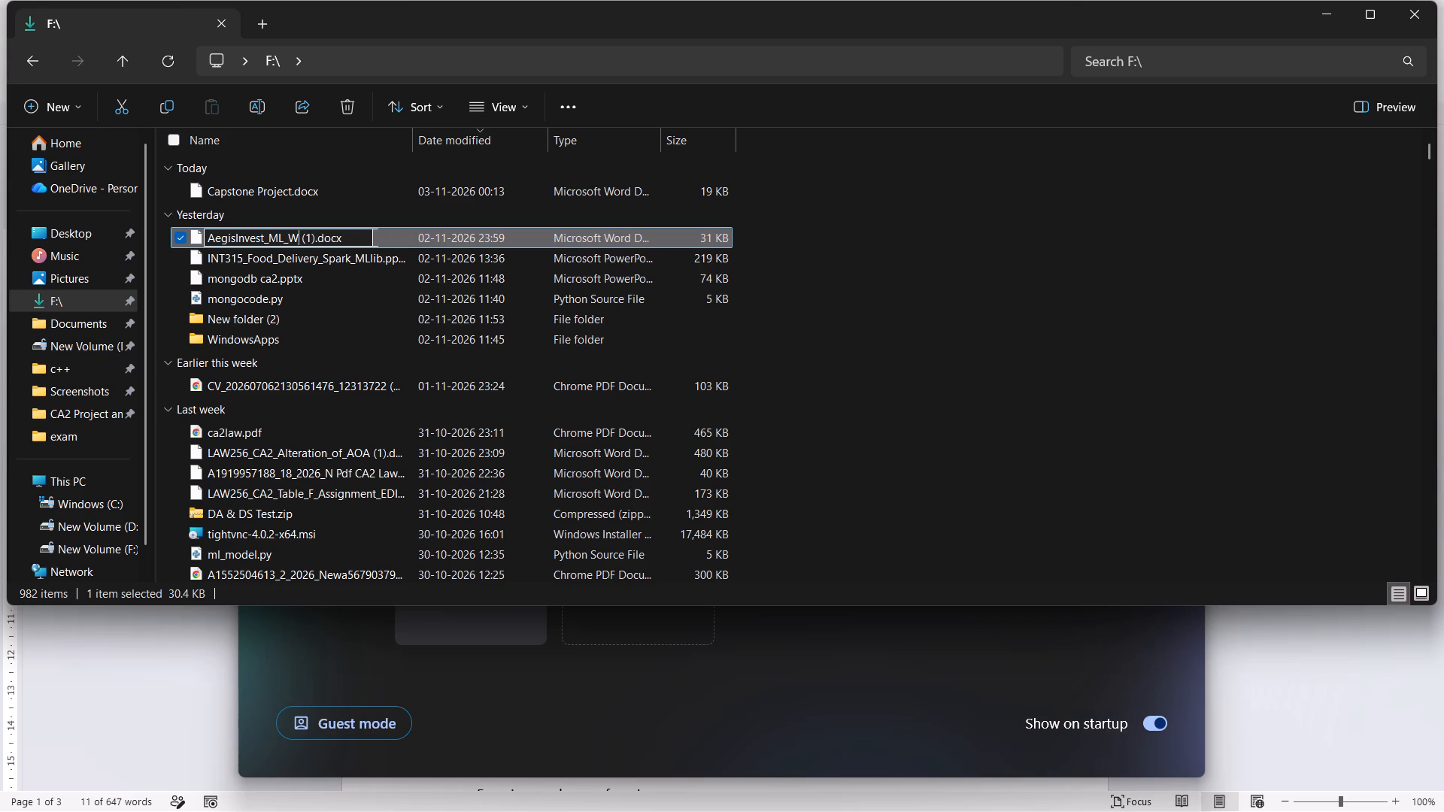
pyautogui.press('BackSpace')
pyautogui.press('BackSpace')
pyautogui.press('BackSpace')
pyautogui.press('BackSpace')
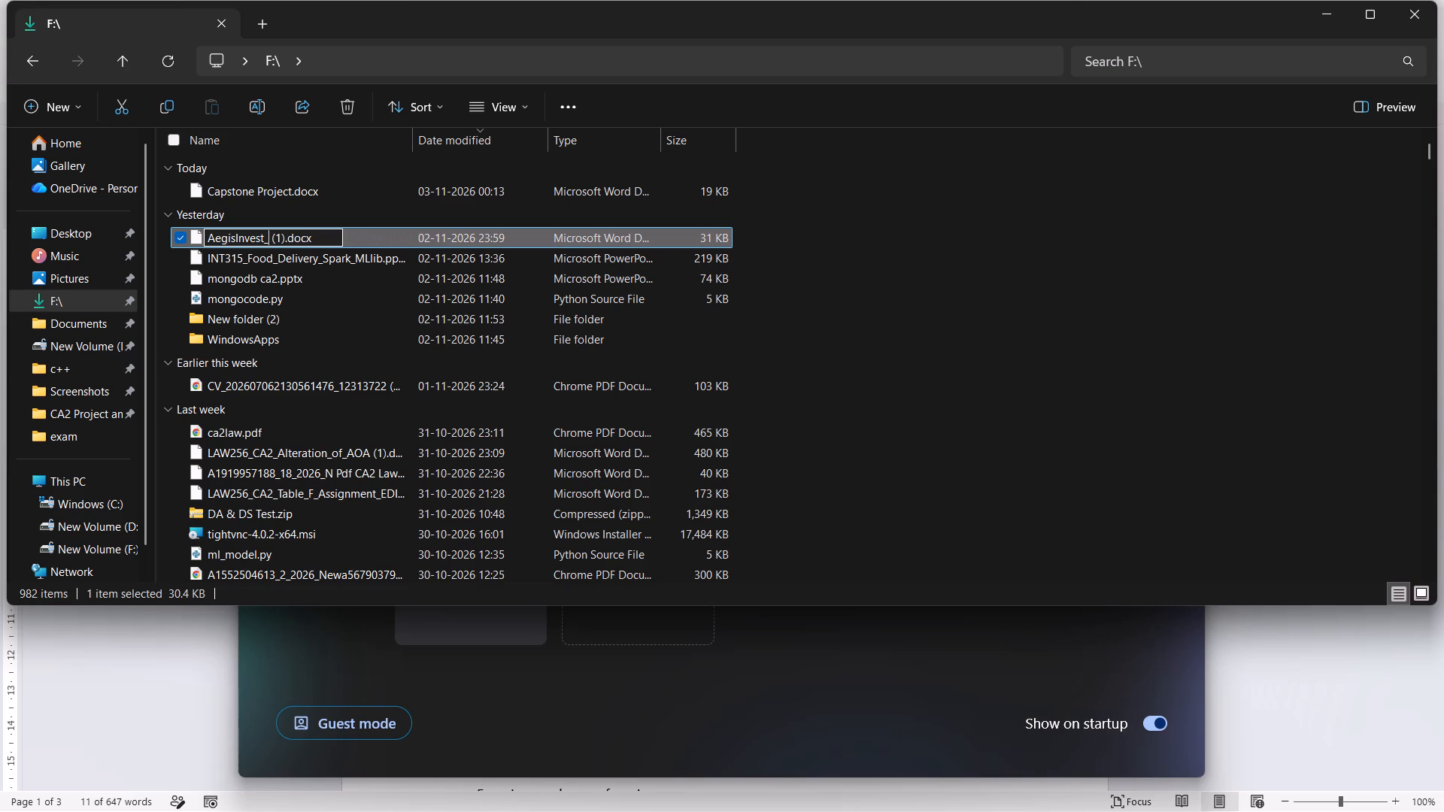
pyautogui.press('BackSpace')
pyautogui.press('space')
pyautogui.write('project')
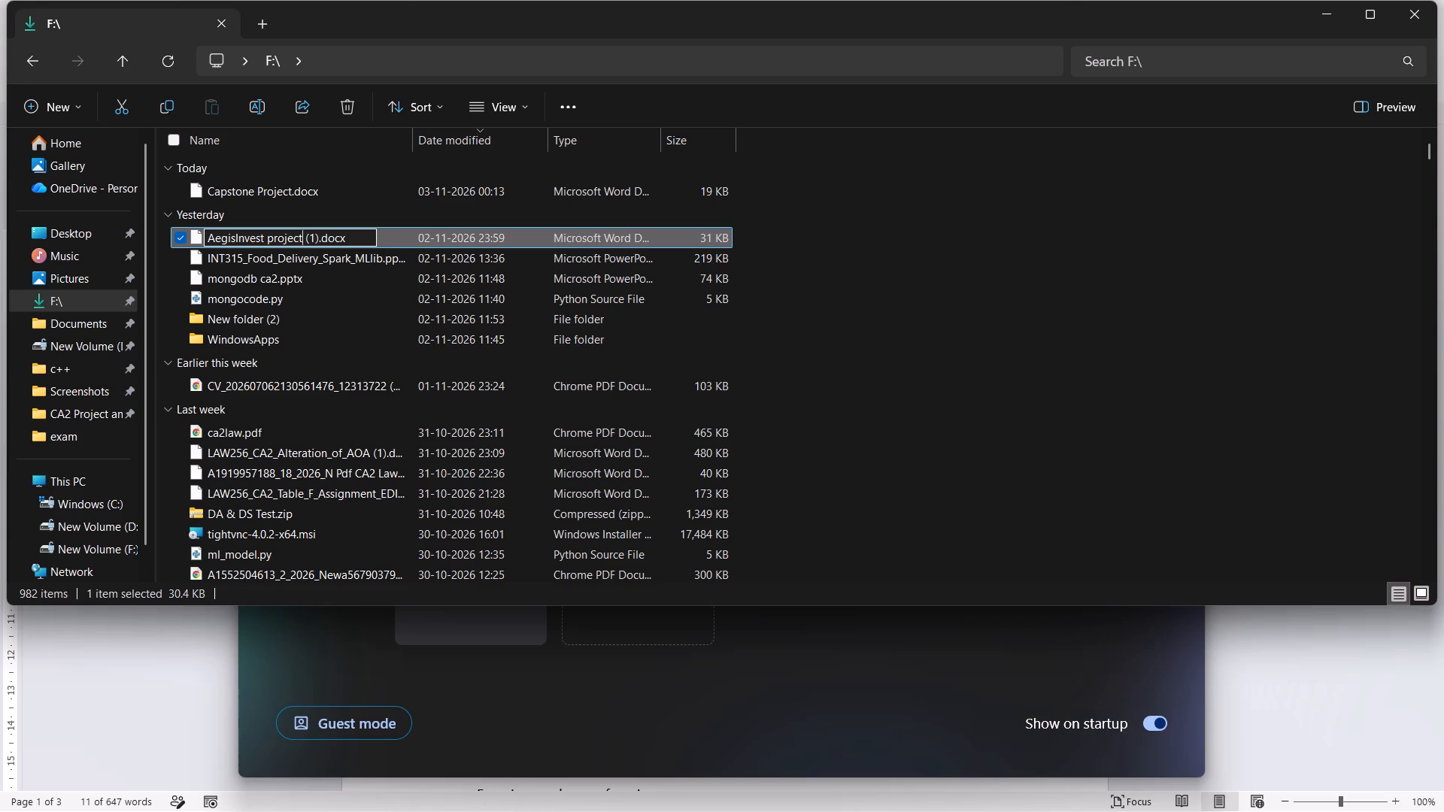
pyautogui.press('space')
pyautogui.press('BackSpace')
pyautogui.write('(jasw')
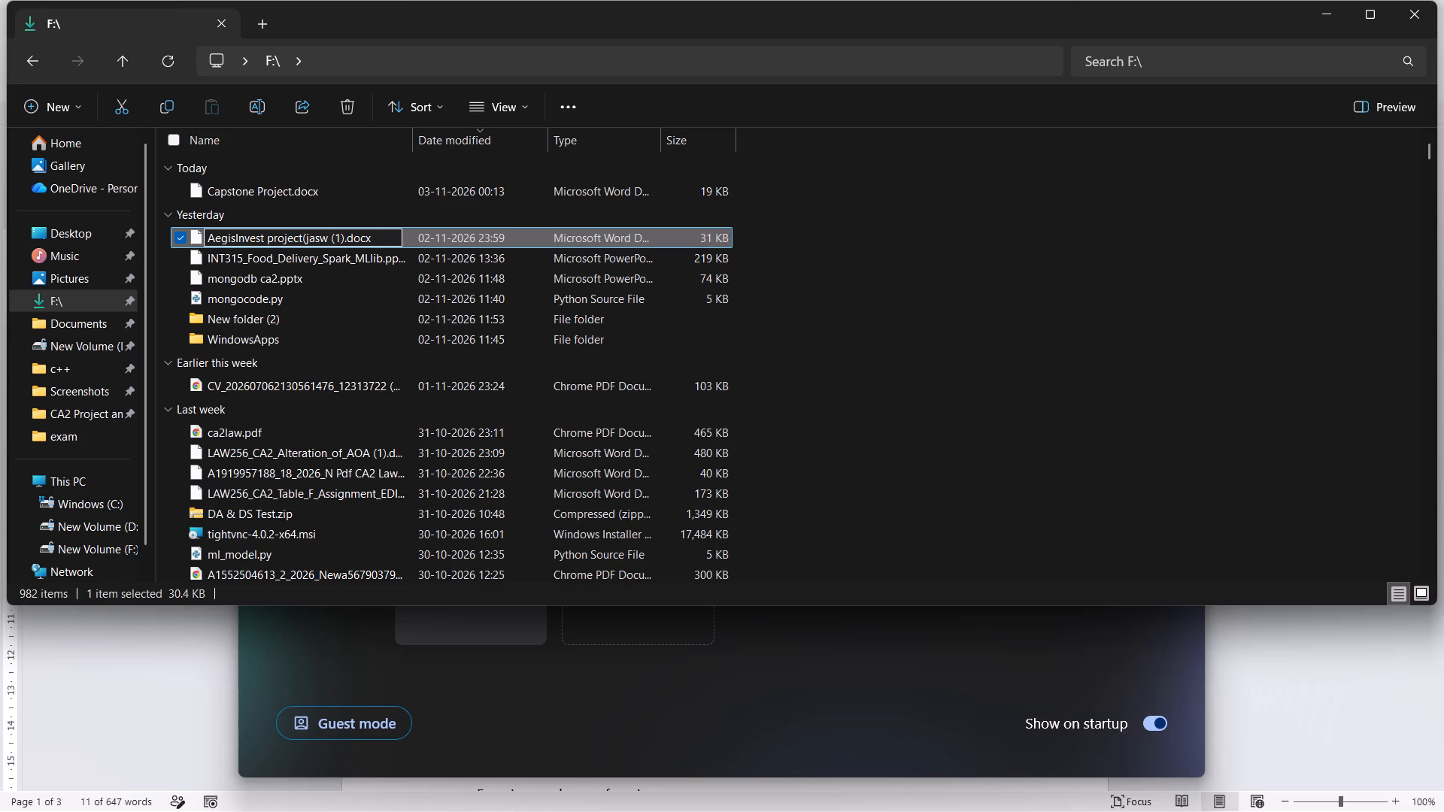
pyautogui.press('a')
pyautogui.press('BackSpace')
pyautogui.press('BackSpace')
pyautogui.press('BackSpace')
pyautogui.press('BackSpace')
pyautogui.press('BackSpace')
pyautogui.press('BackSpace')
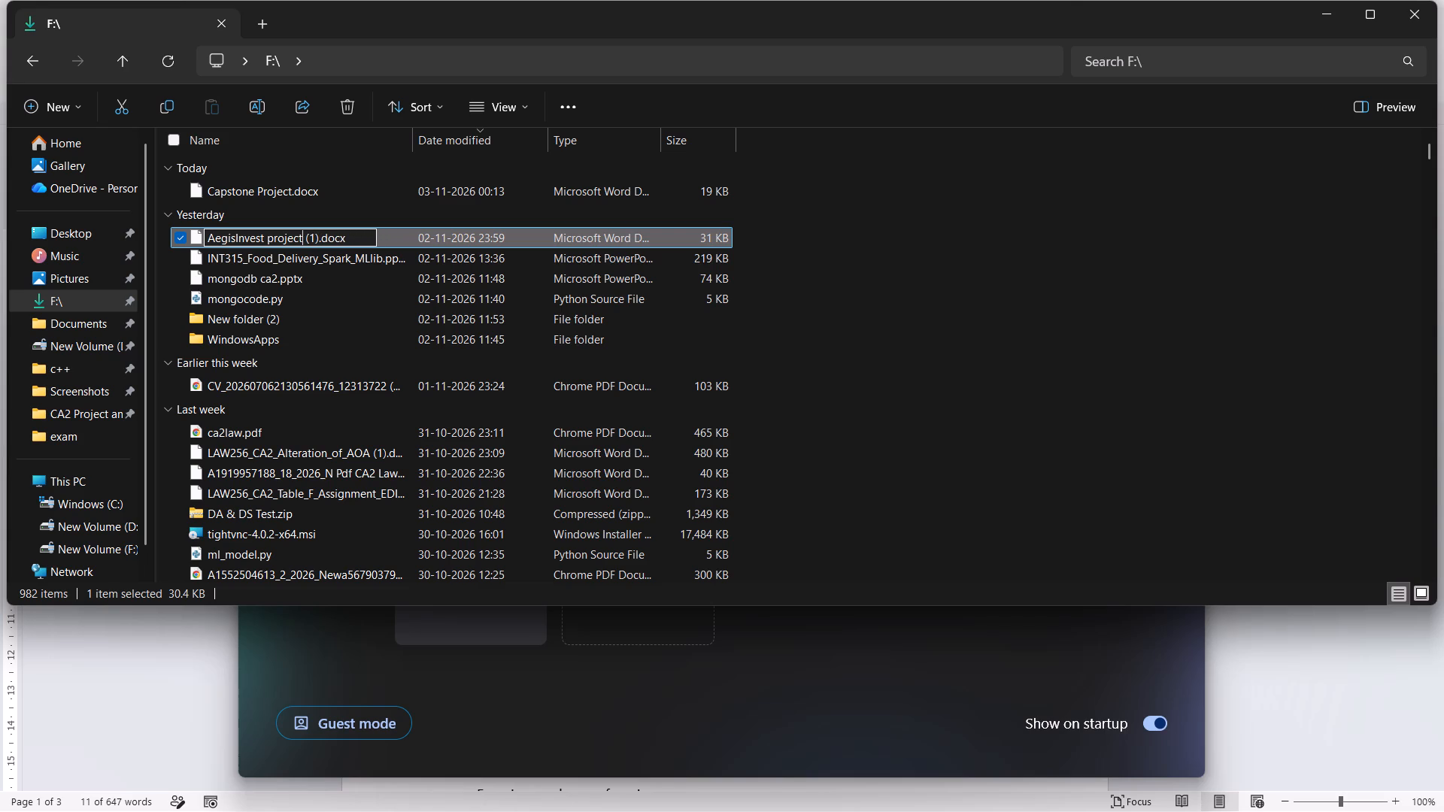
# Add "from" and the author's first name after "project" in the file name, keeping "(1)", and try to apply the rename.
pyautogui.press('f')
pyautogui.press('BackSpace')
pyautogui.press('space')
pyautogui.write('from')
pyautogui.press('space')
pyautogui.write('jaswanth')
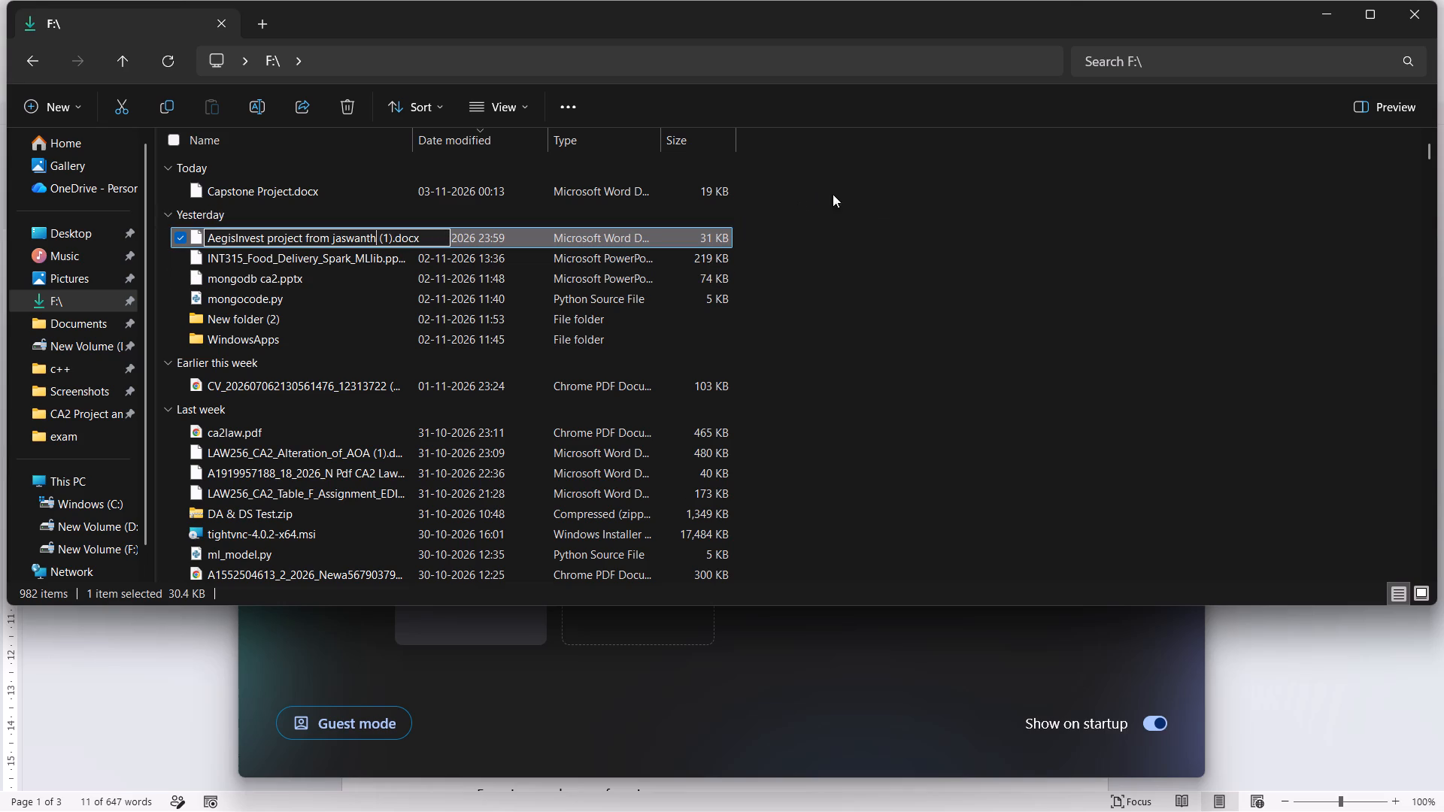
pyautogui.click(948, 276)
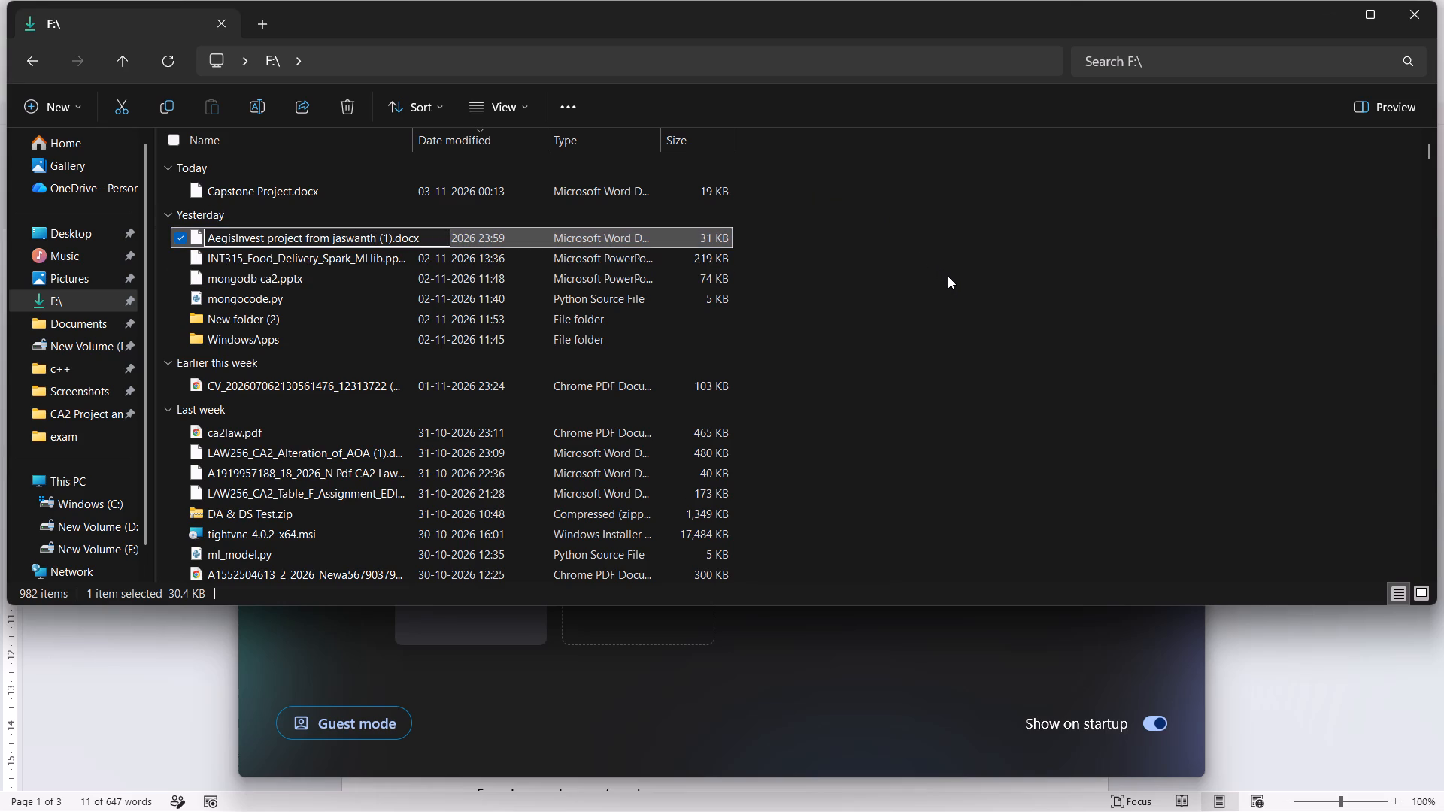
pyautogui.click(978, 253)
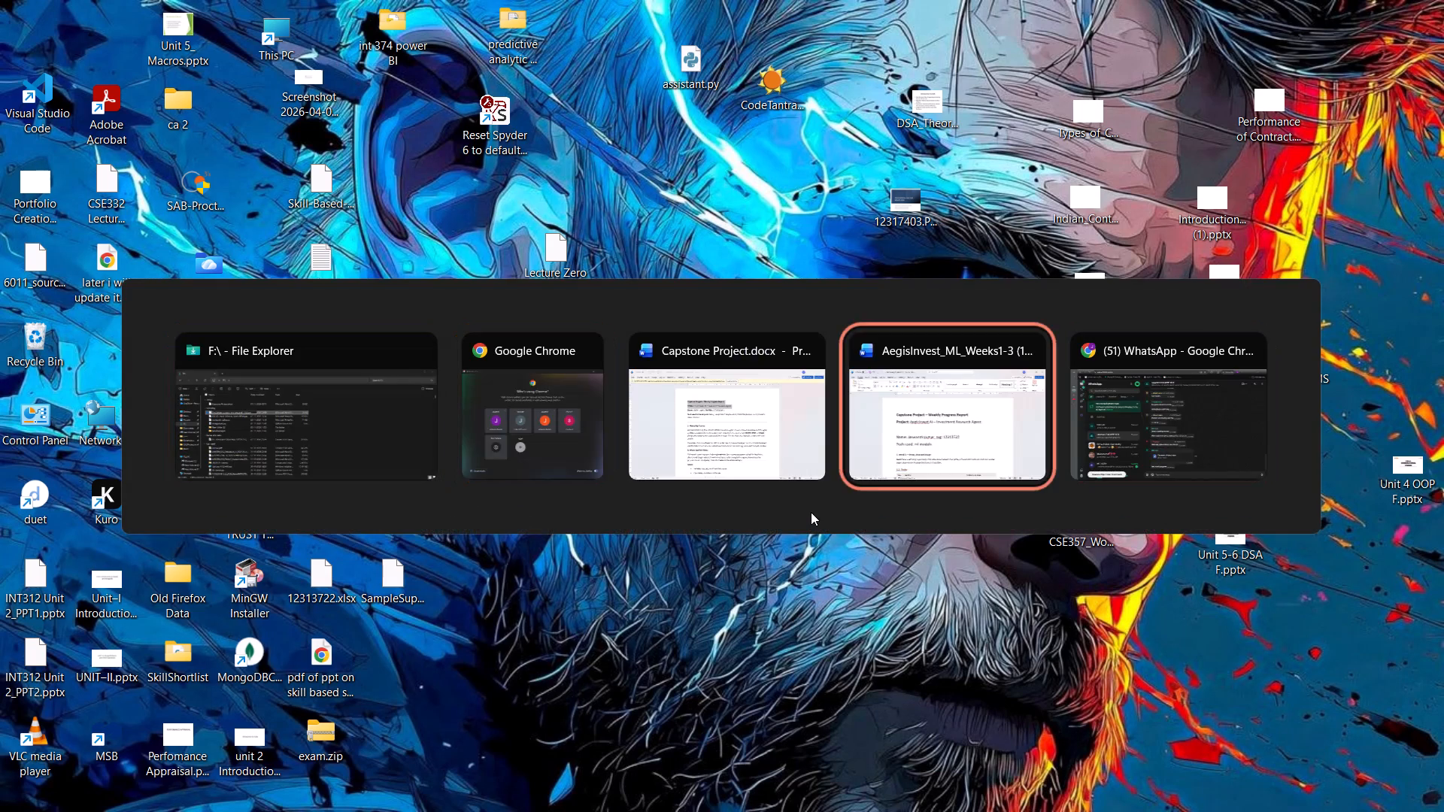
# Switch back to the AegisInvest_ML_Weeks1-3 document in Word, save it again and close it.
pyautogui.tripleClick(155, 20)
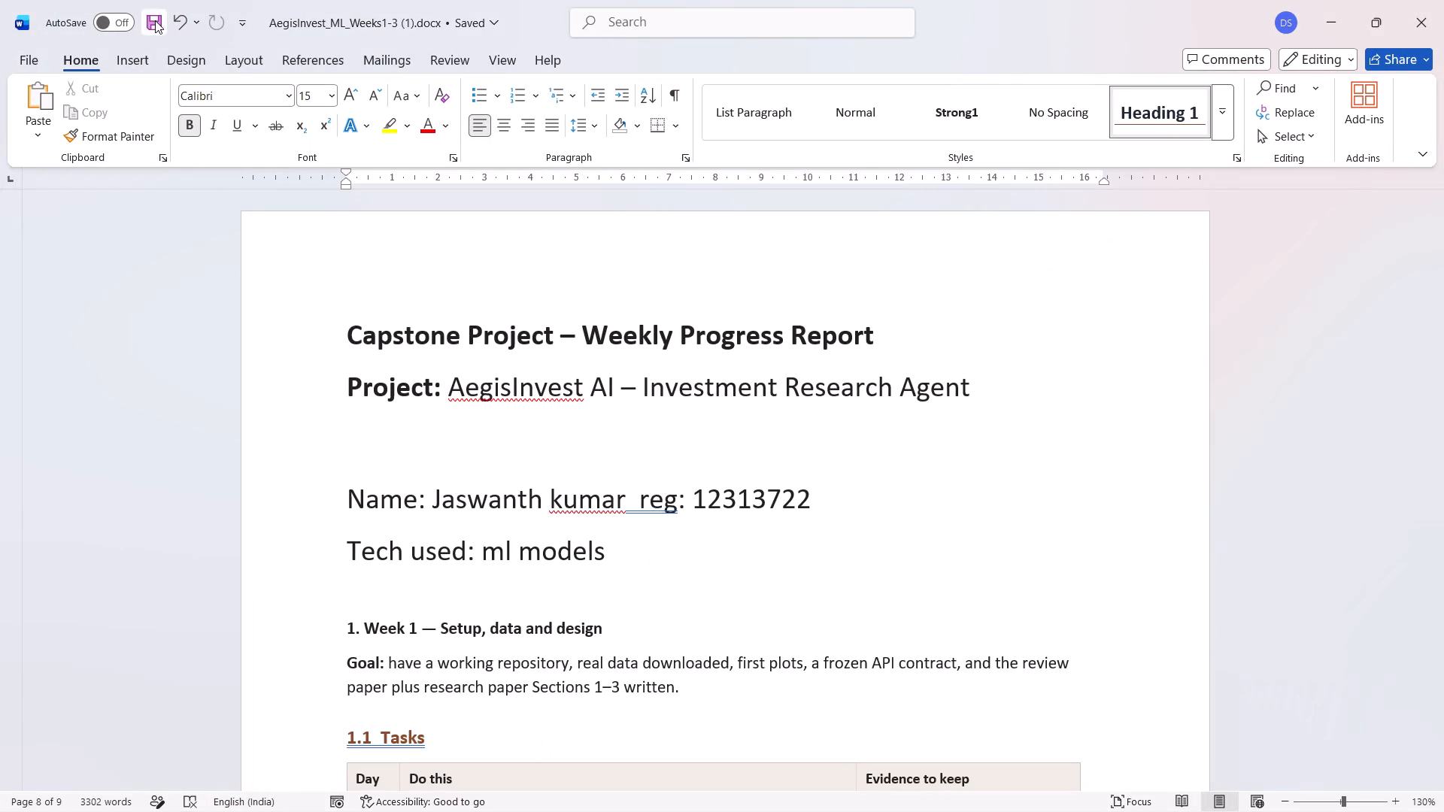
pyautogui.click(1443, 0)
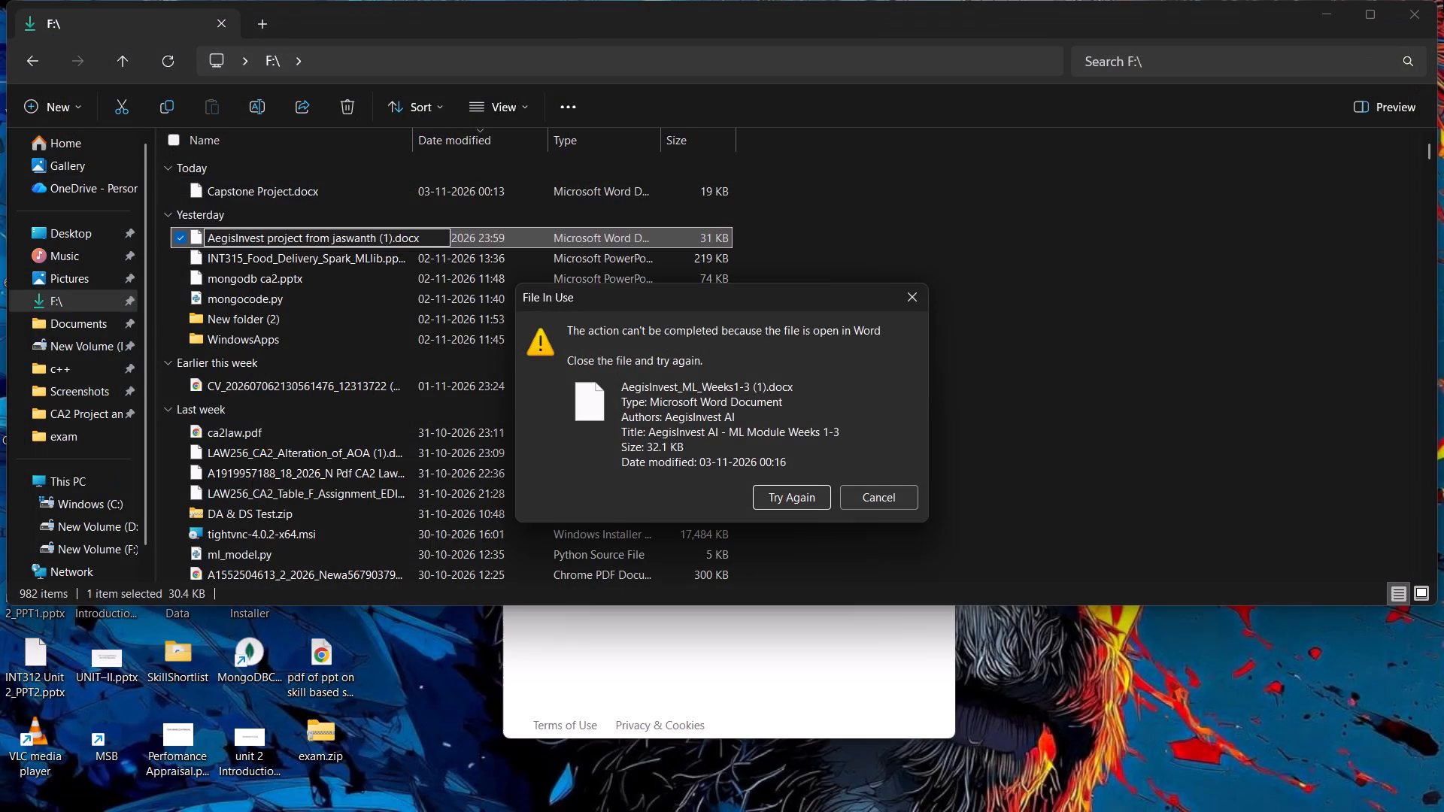
# Retry the blocked rename of the AegisInvest report file now that the document is closed in Word.
pyautogui.click(817, 492)
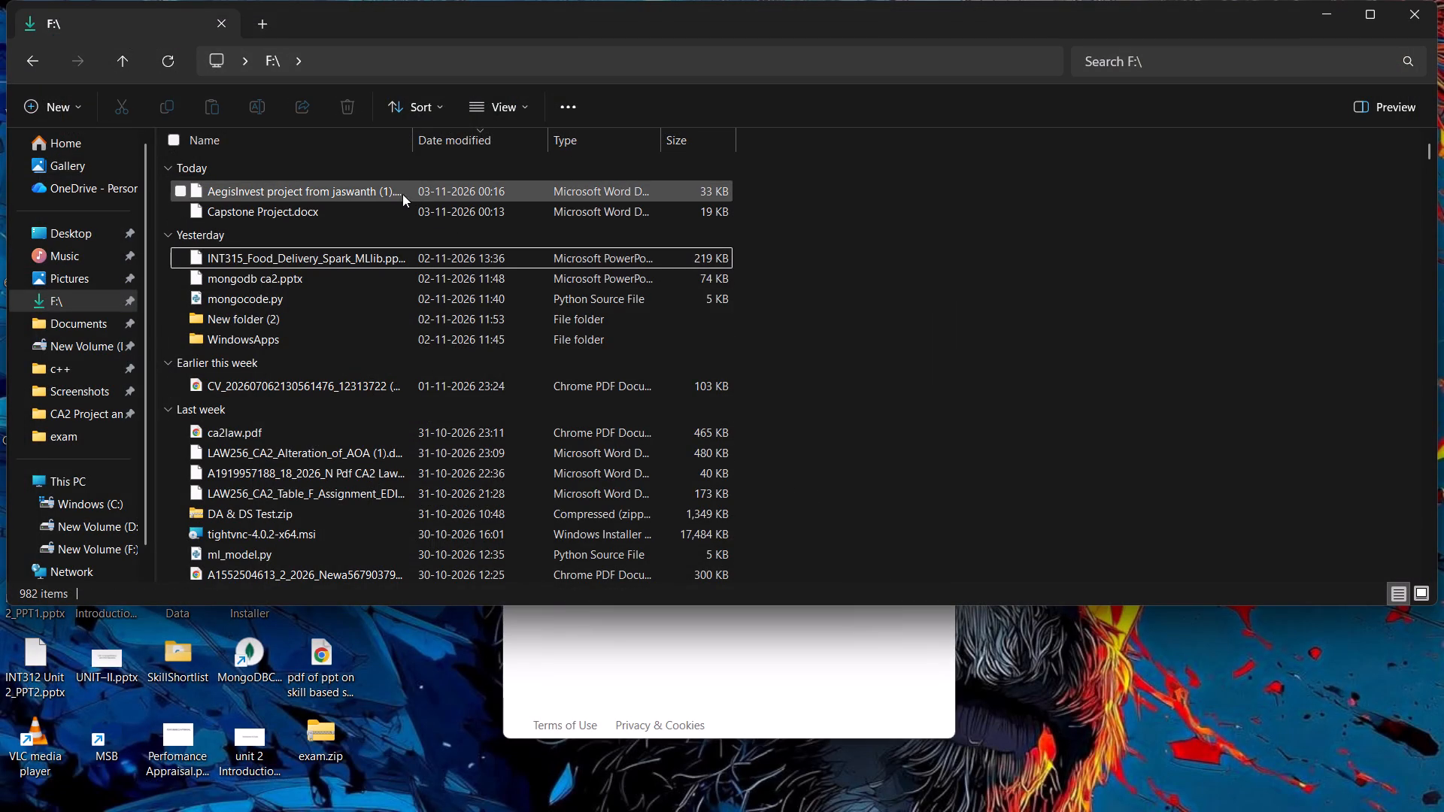
# Remove the " (1)" suffix from the AegisInvest project file name, keeping the .docx extension, and apply the rename.
pyautogui.click(390, 188)
pyautogui.click(390, 188)
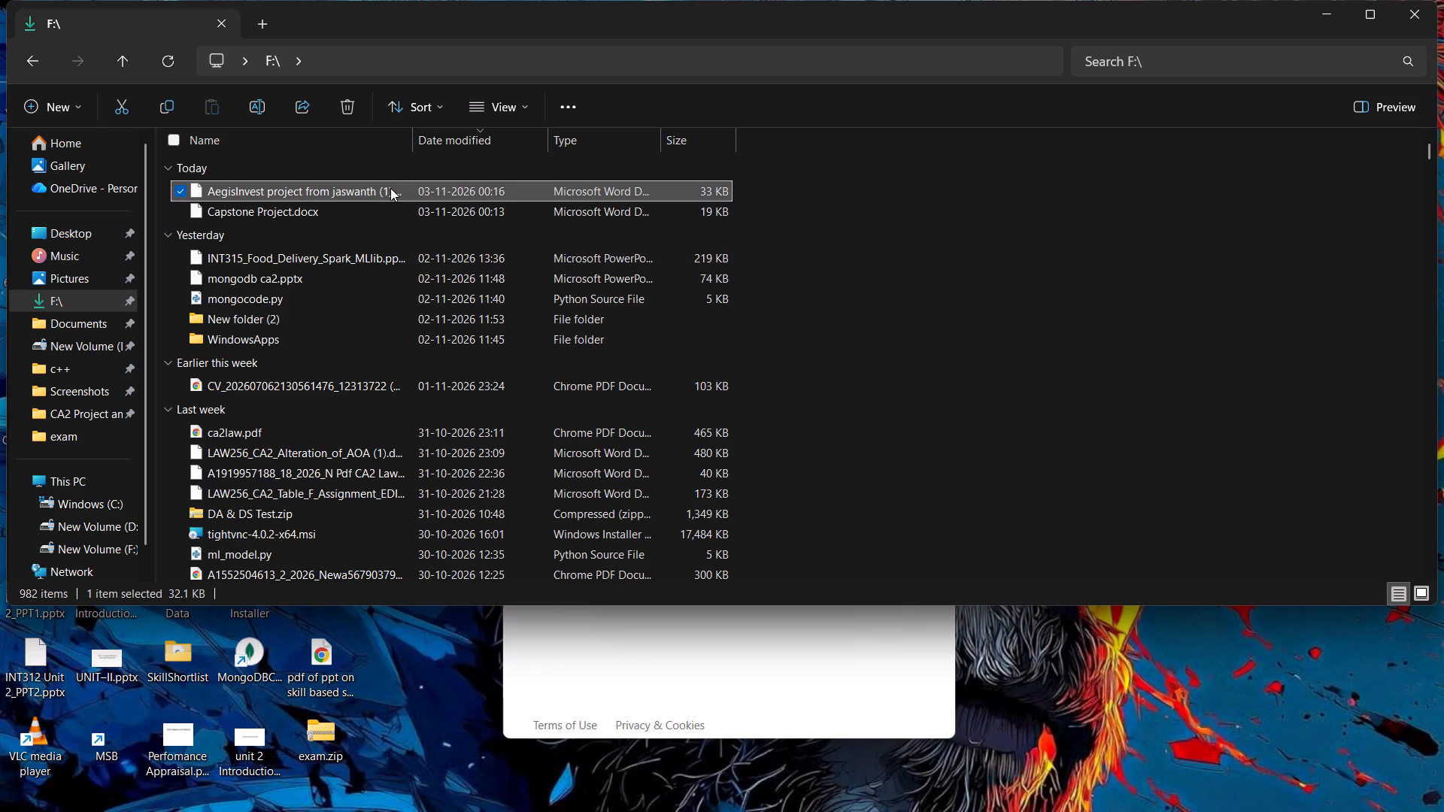
pyautogui.click(390, 188)
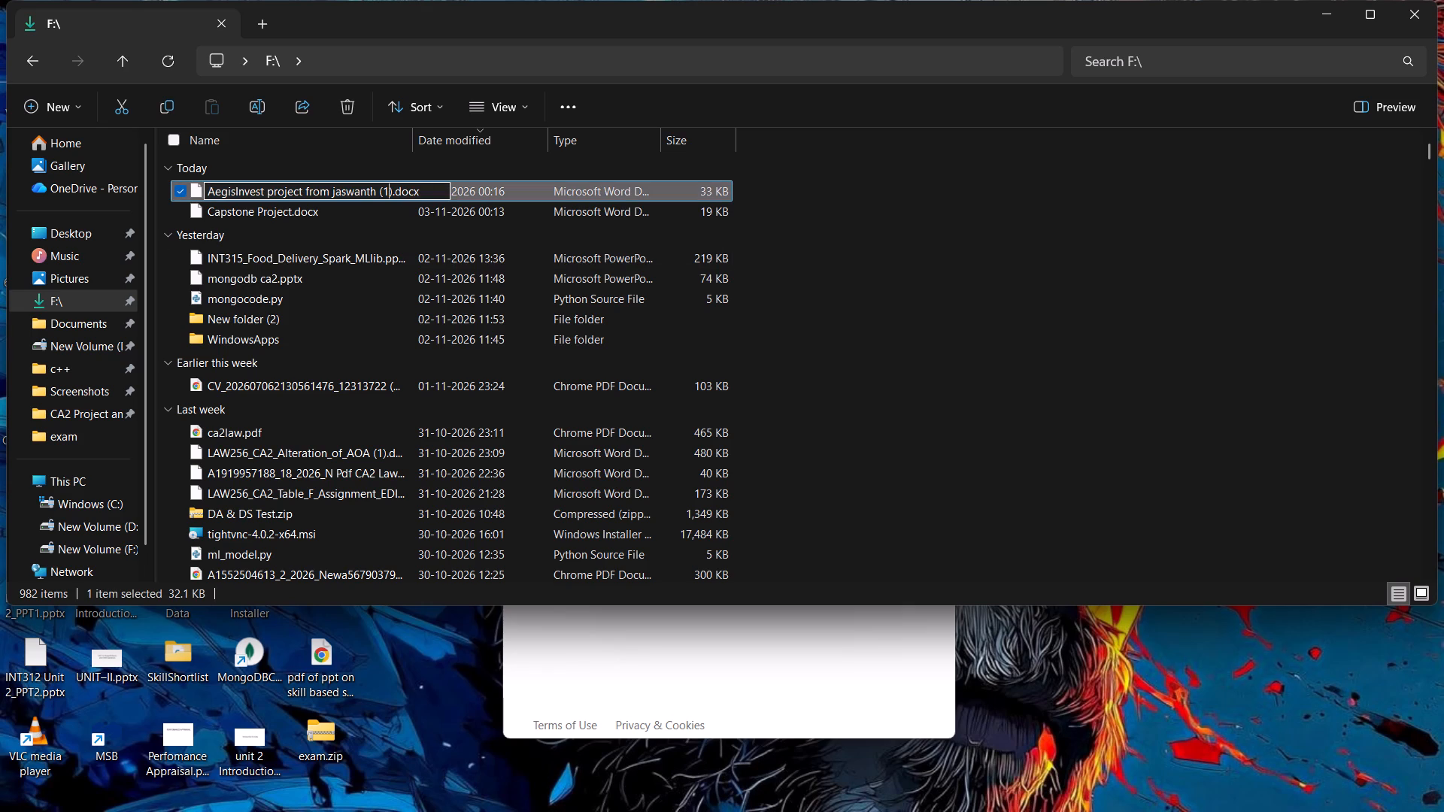
pyautogui.press('Right')
pyautogui.press('BackSpace')
pyautogui.press('BackSpace')
pyautogui.press('BackSpace')
pyautogui.press('BackSpace')
pyautogui.click(960, 258)
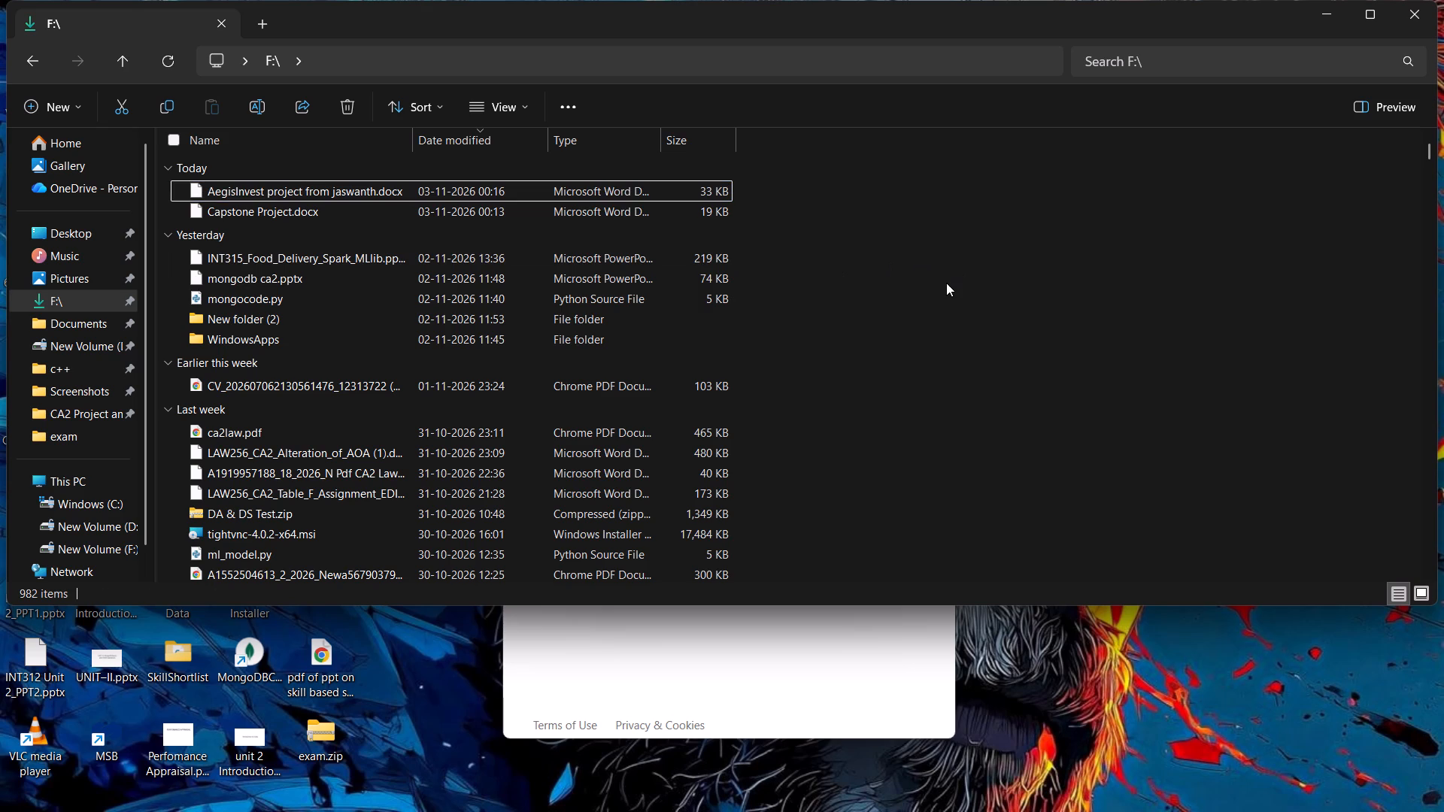